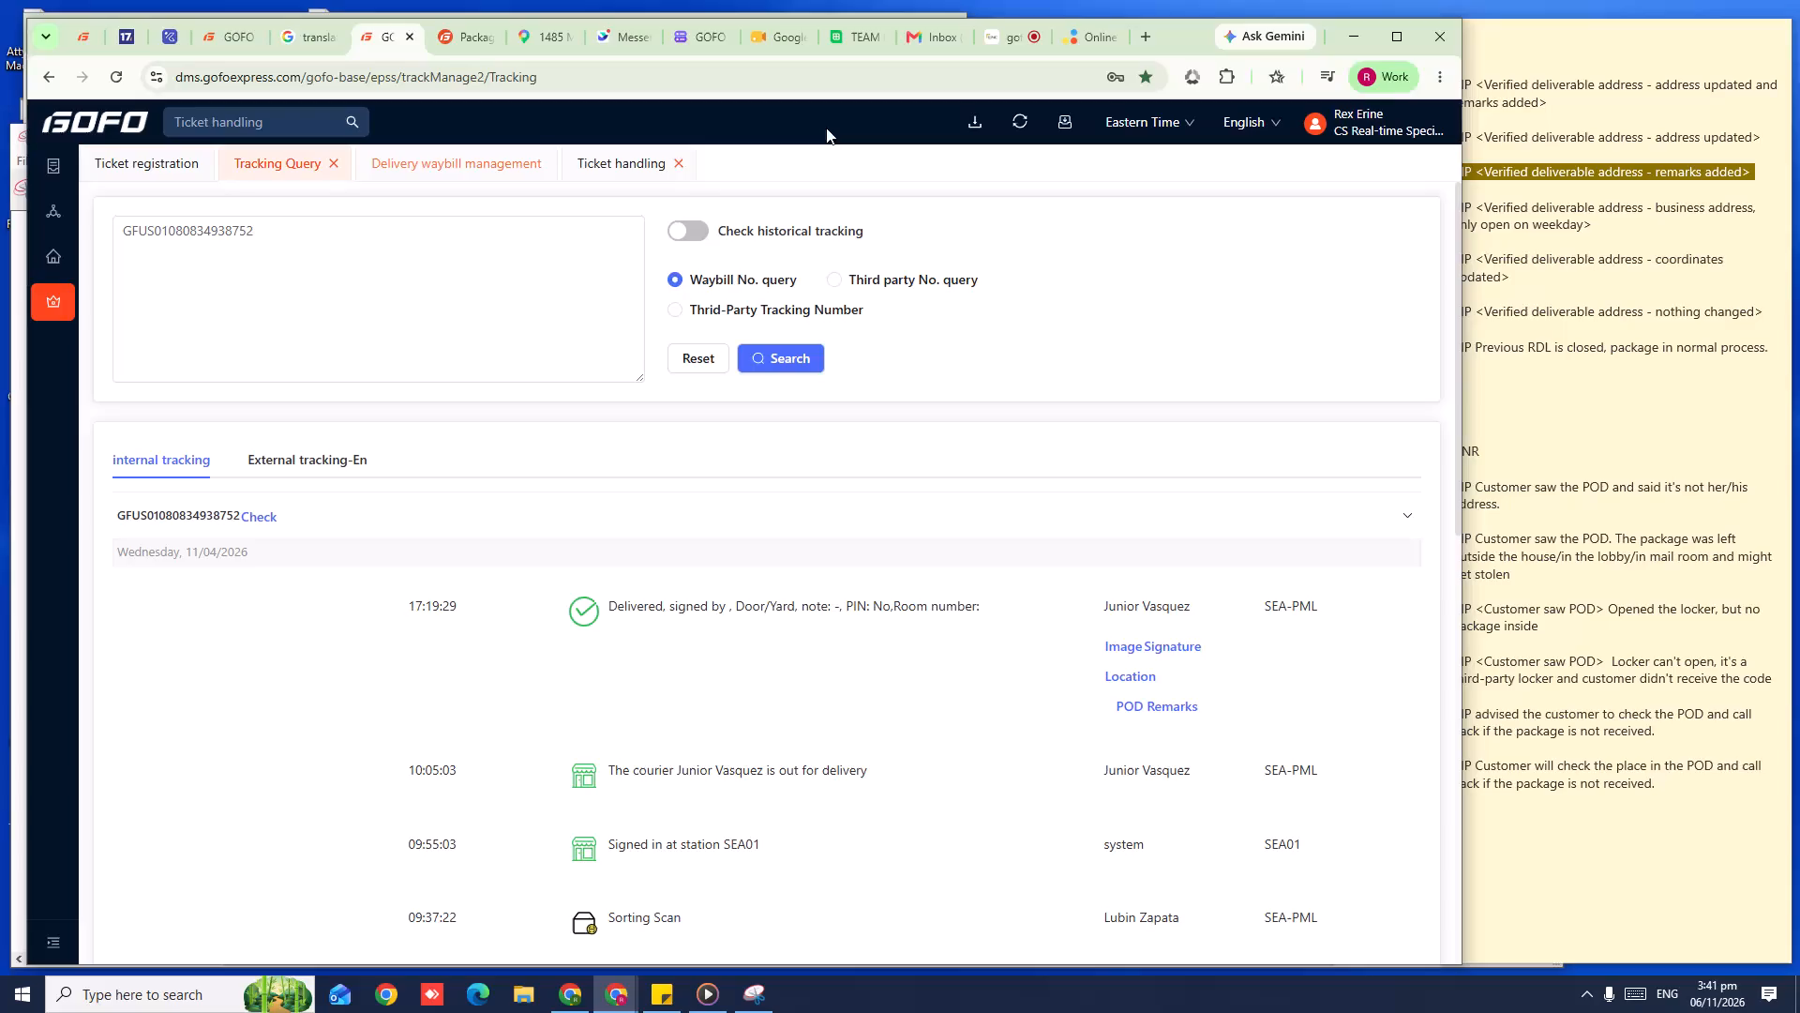
pyautogui.click(1117, 653)
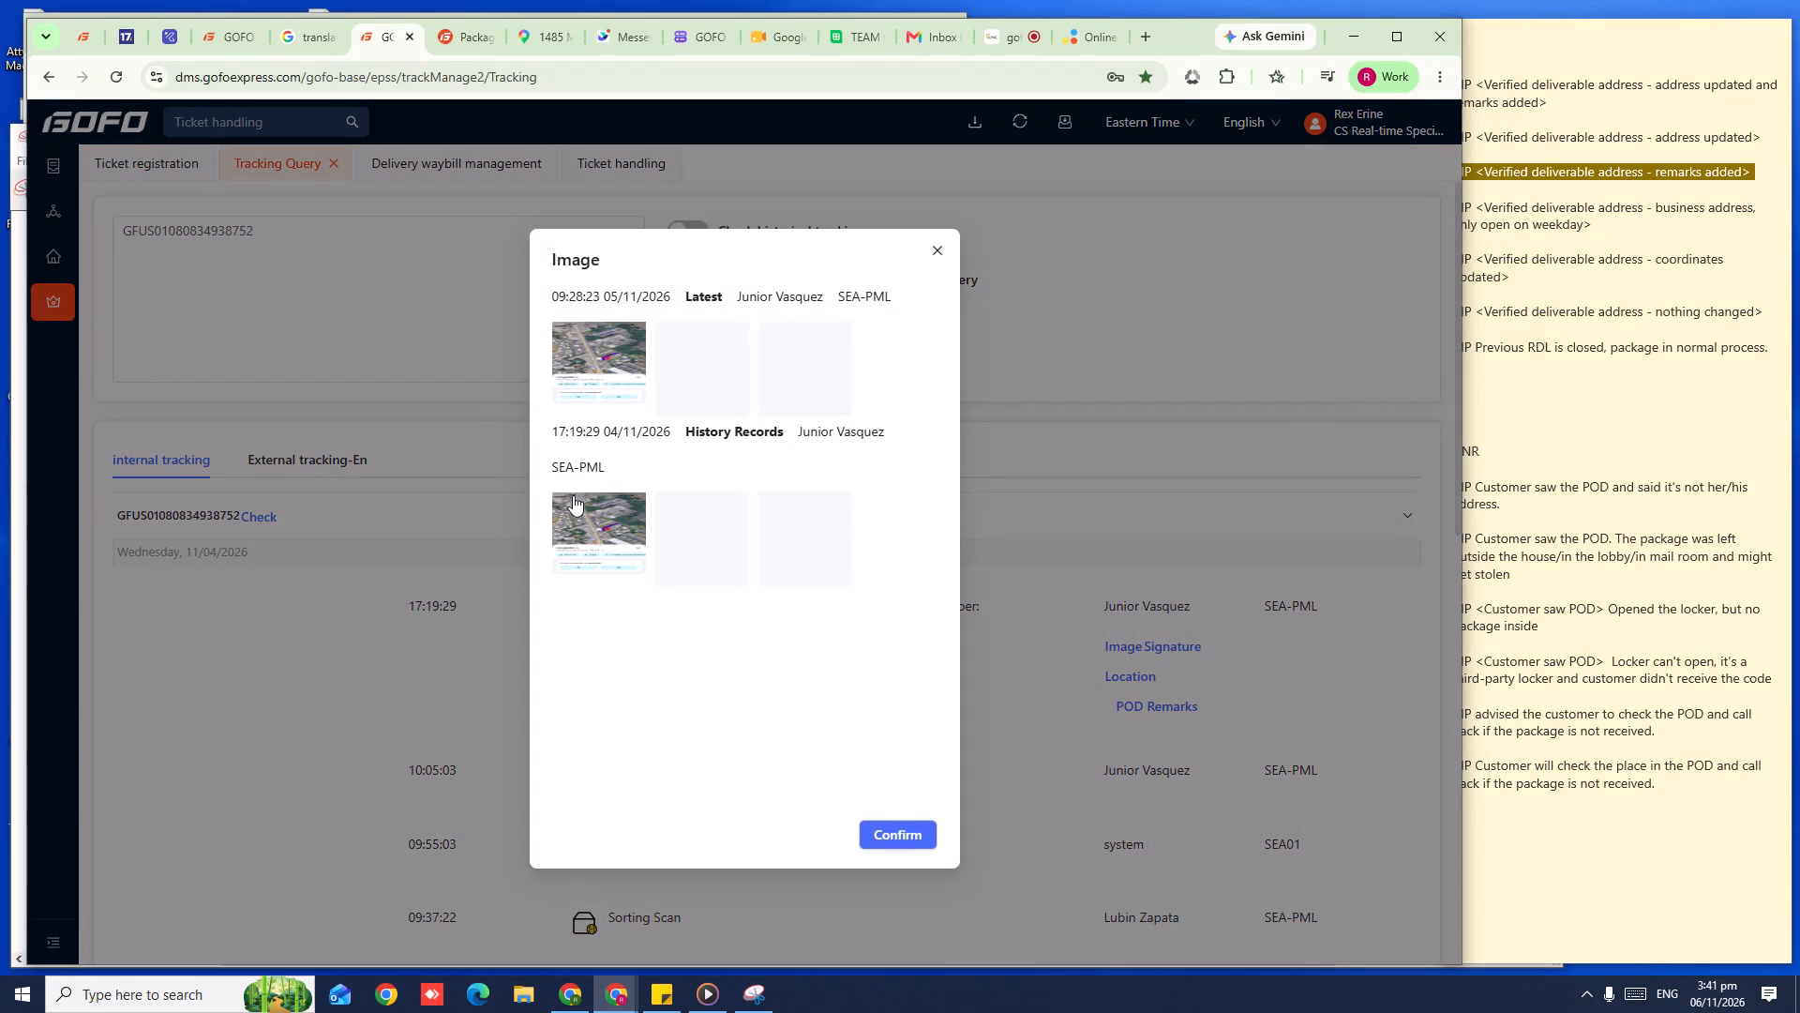
pyautogui.click(615, 354)
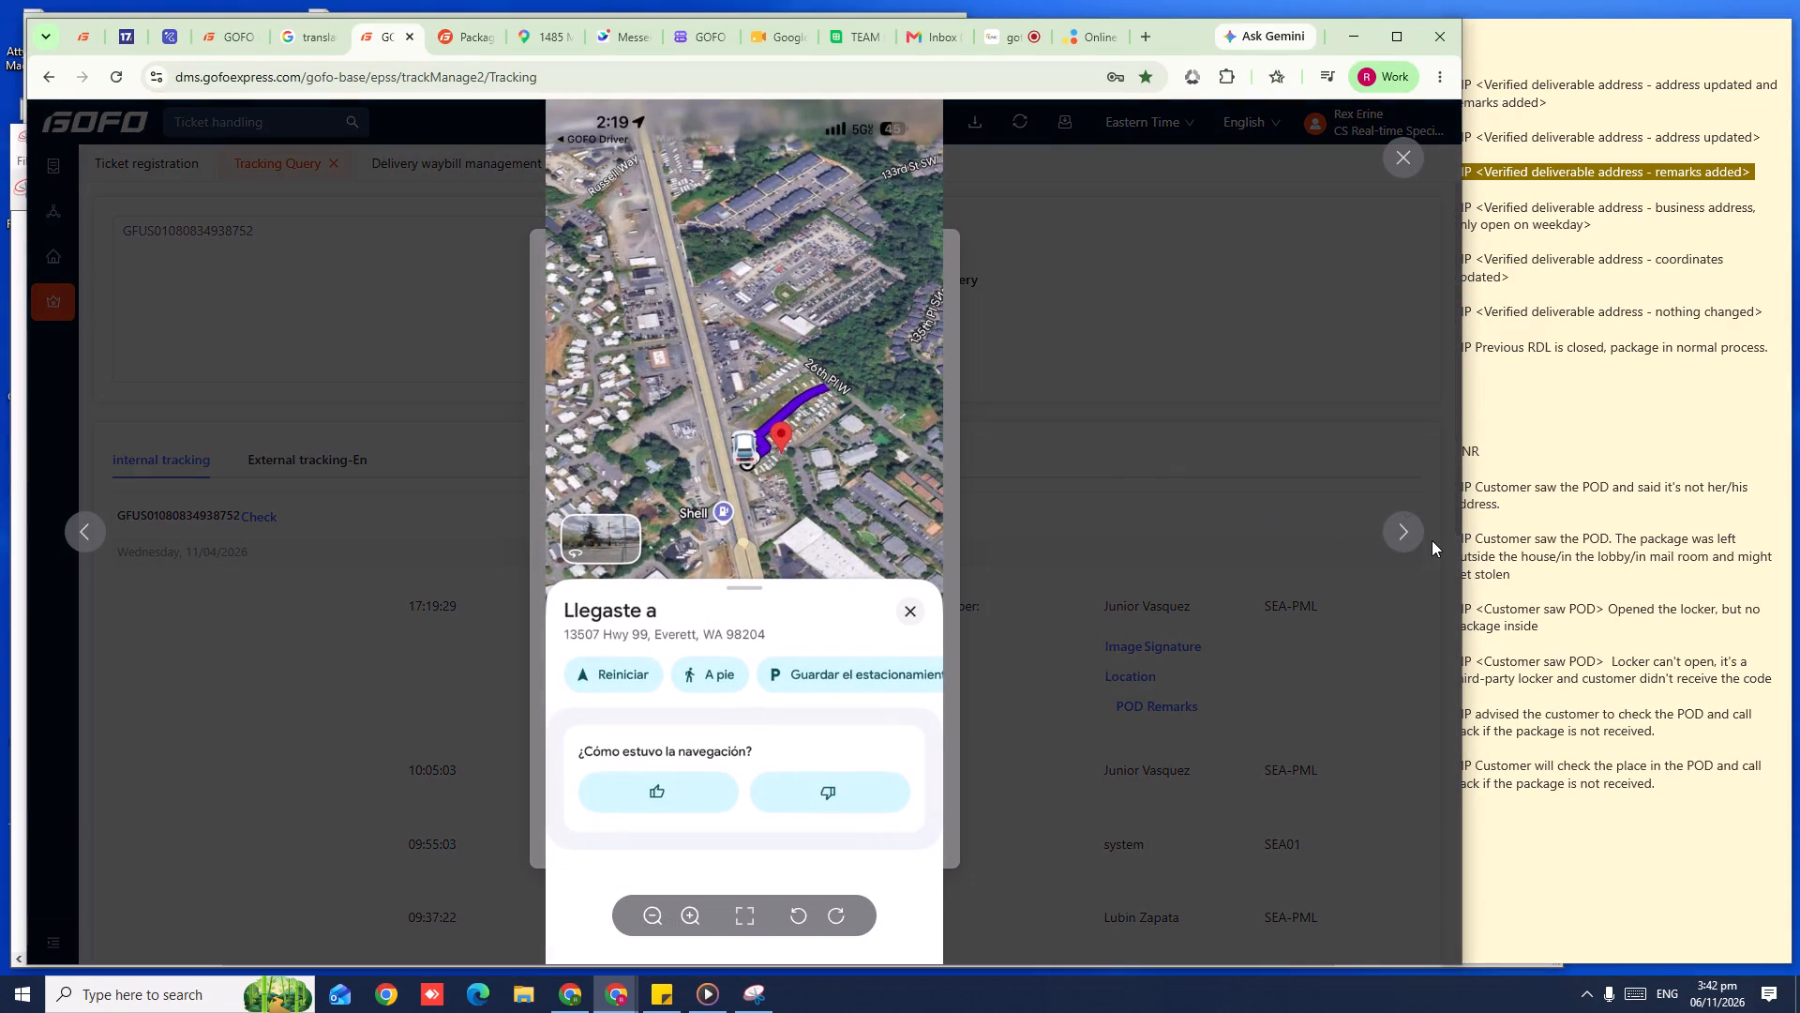
pyautogui.click(1402, 544)
pyautogui.click(1400, 548)
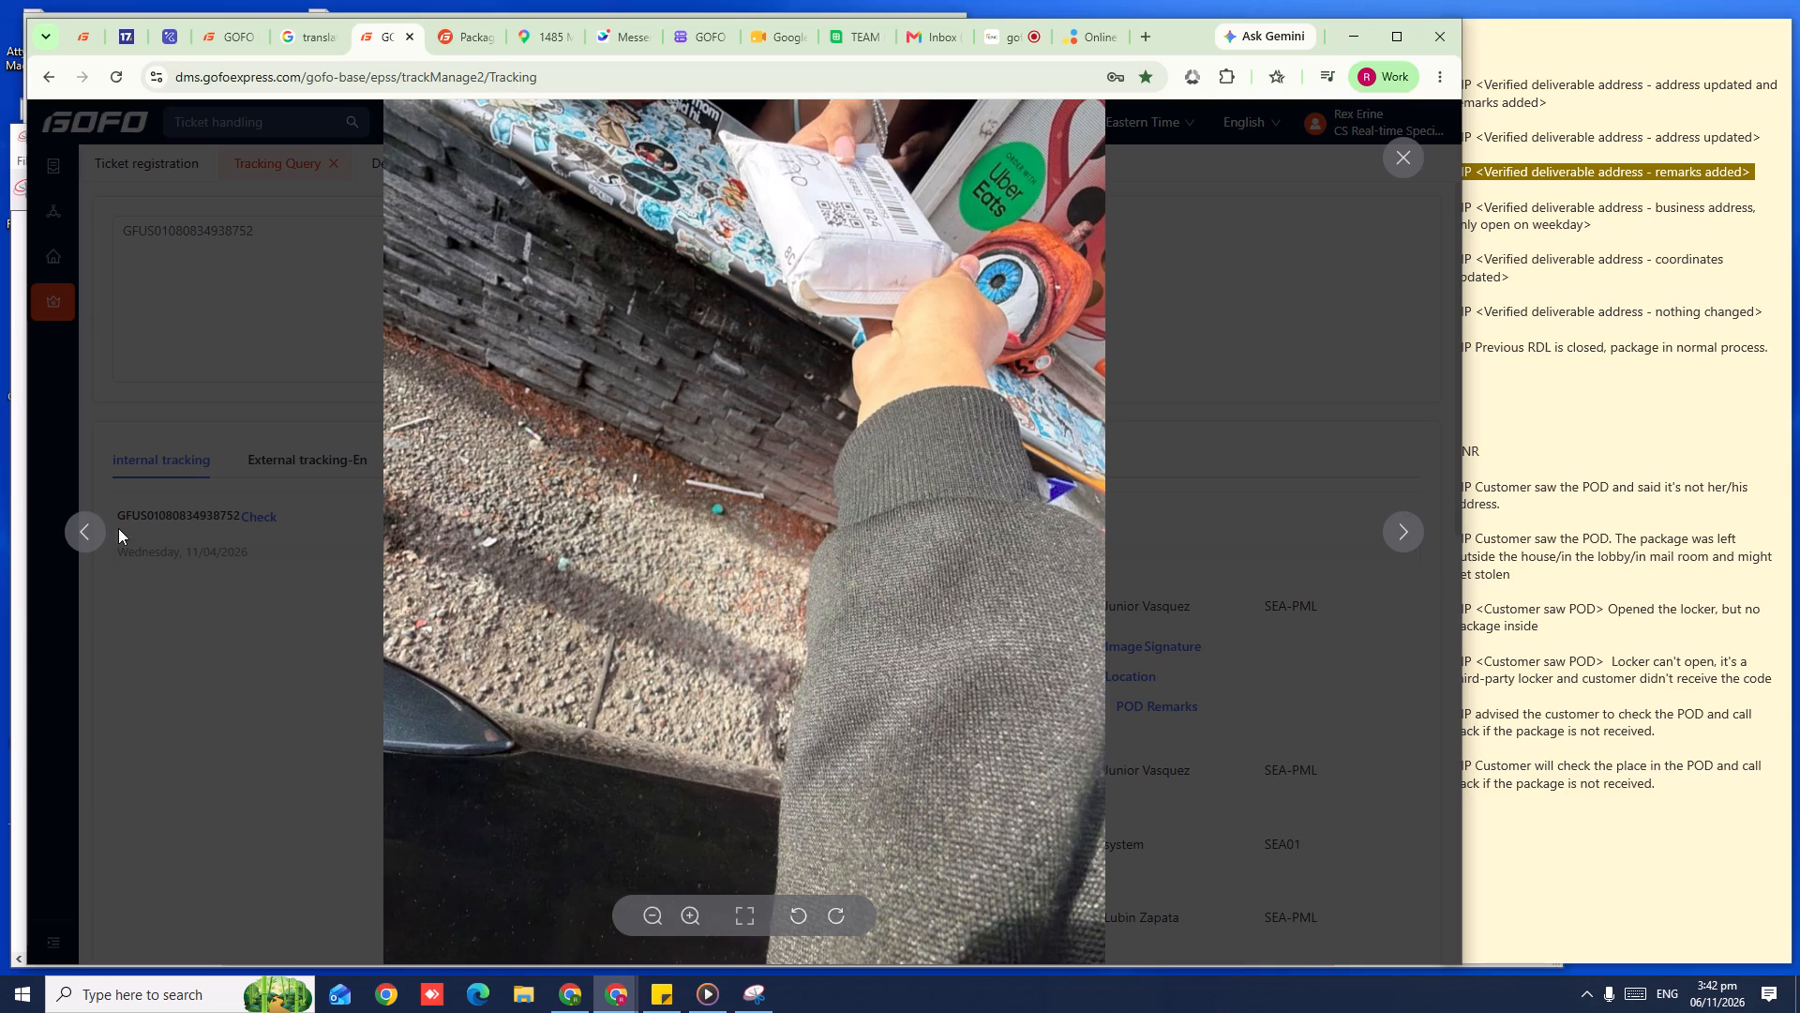
pyautogui.click(97, 541)
pyautogui.click(97, 541)
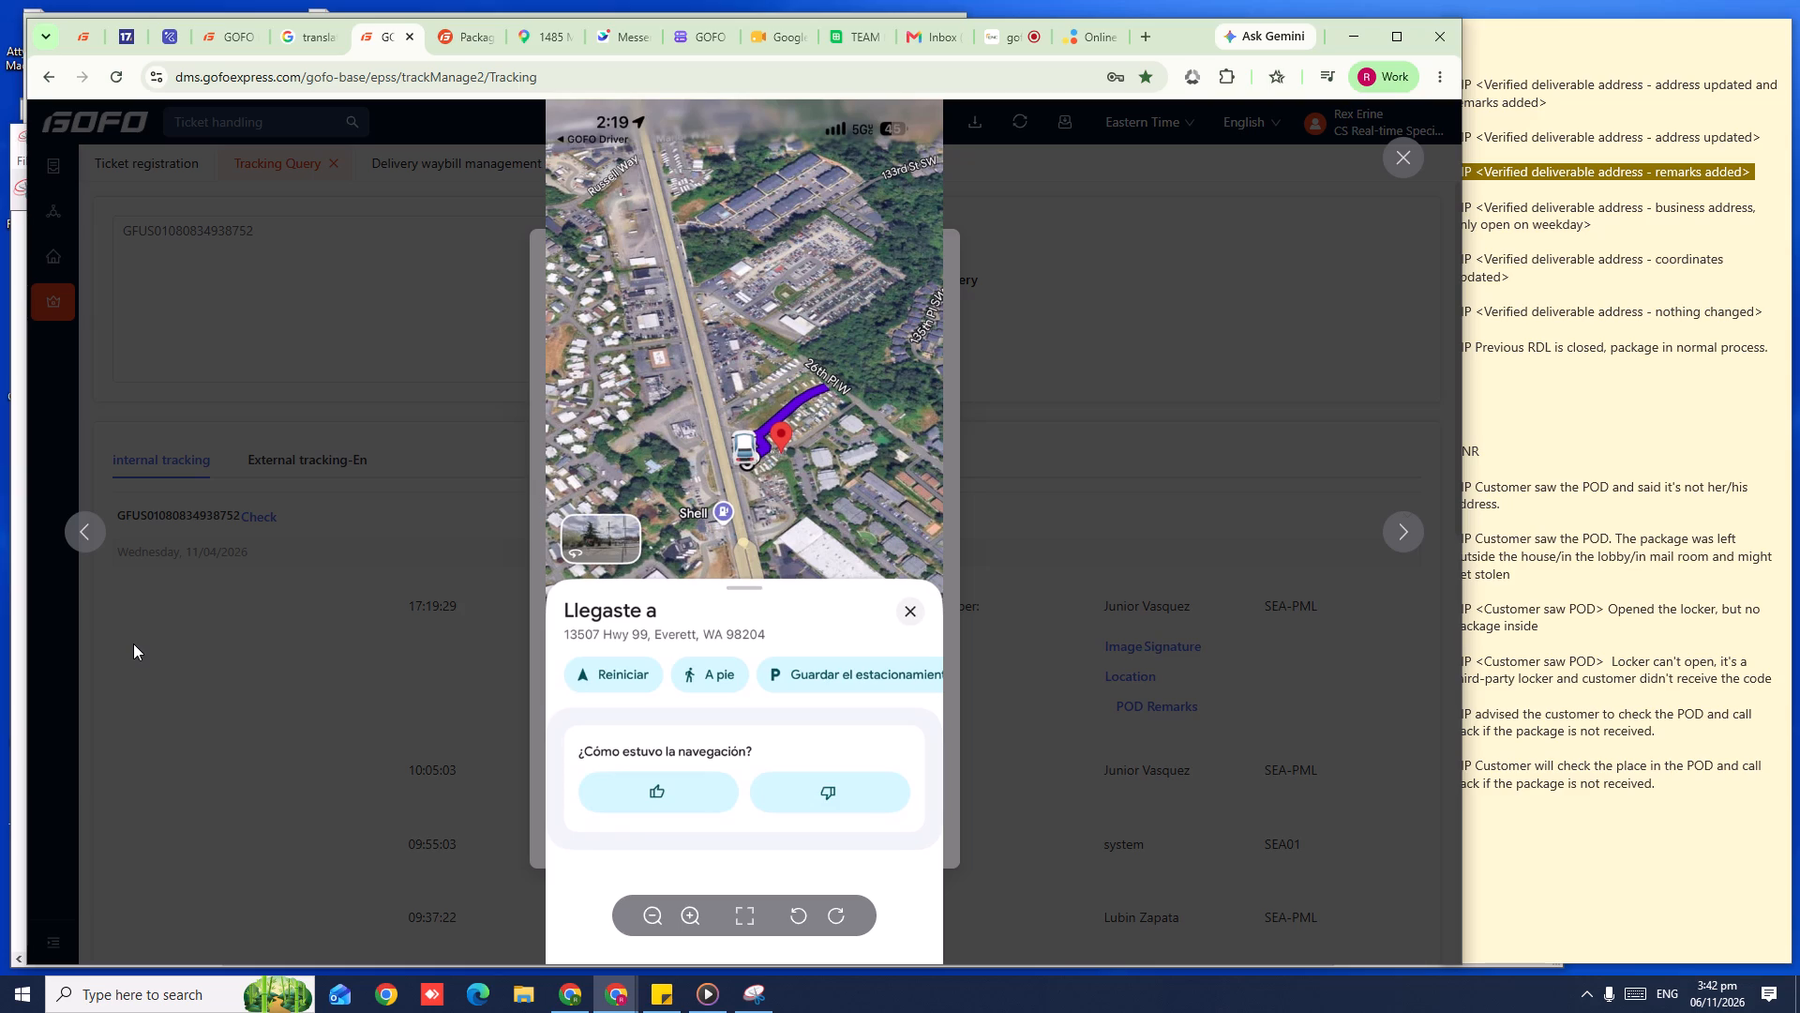
pyautogui.click(1407, 154)
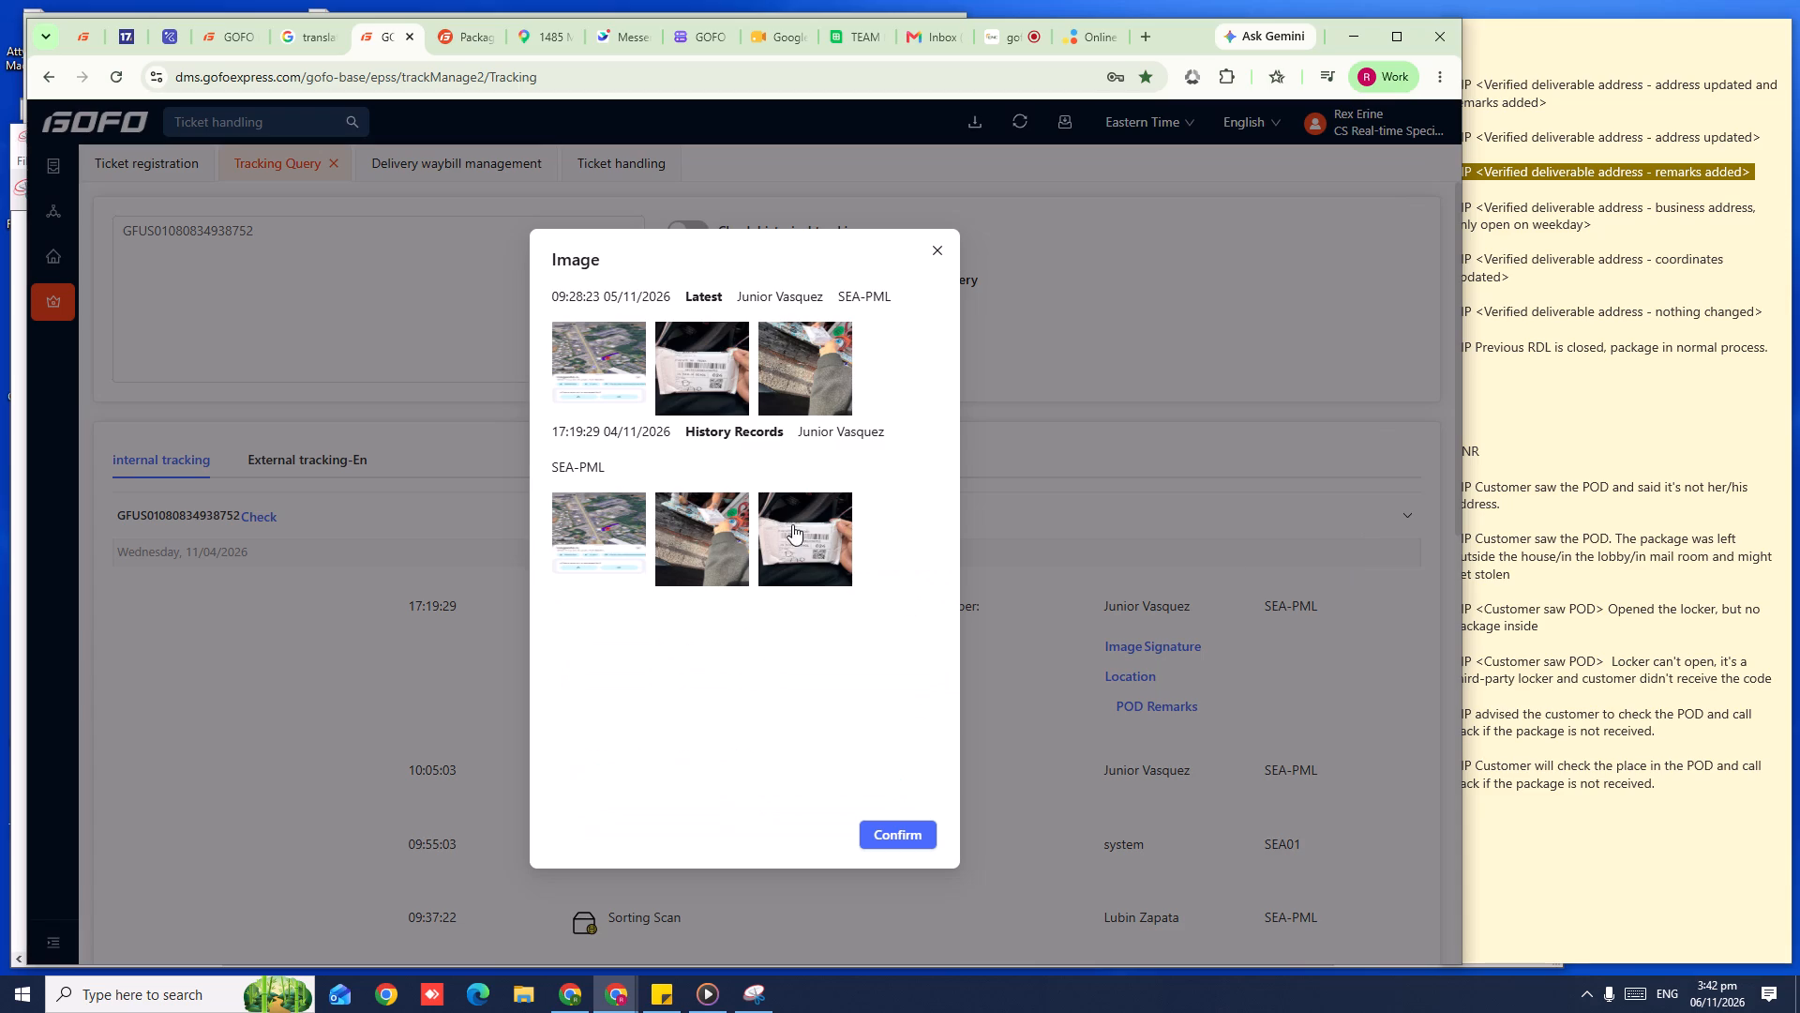
# Examine the history-record delivery photos for the same delivered scan, including the handover photo, package label and map, and close the image viewer.
pyautogui.click(725, 537)
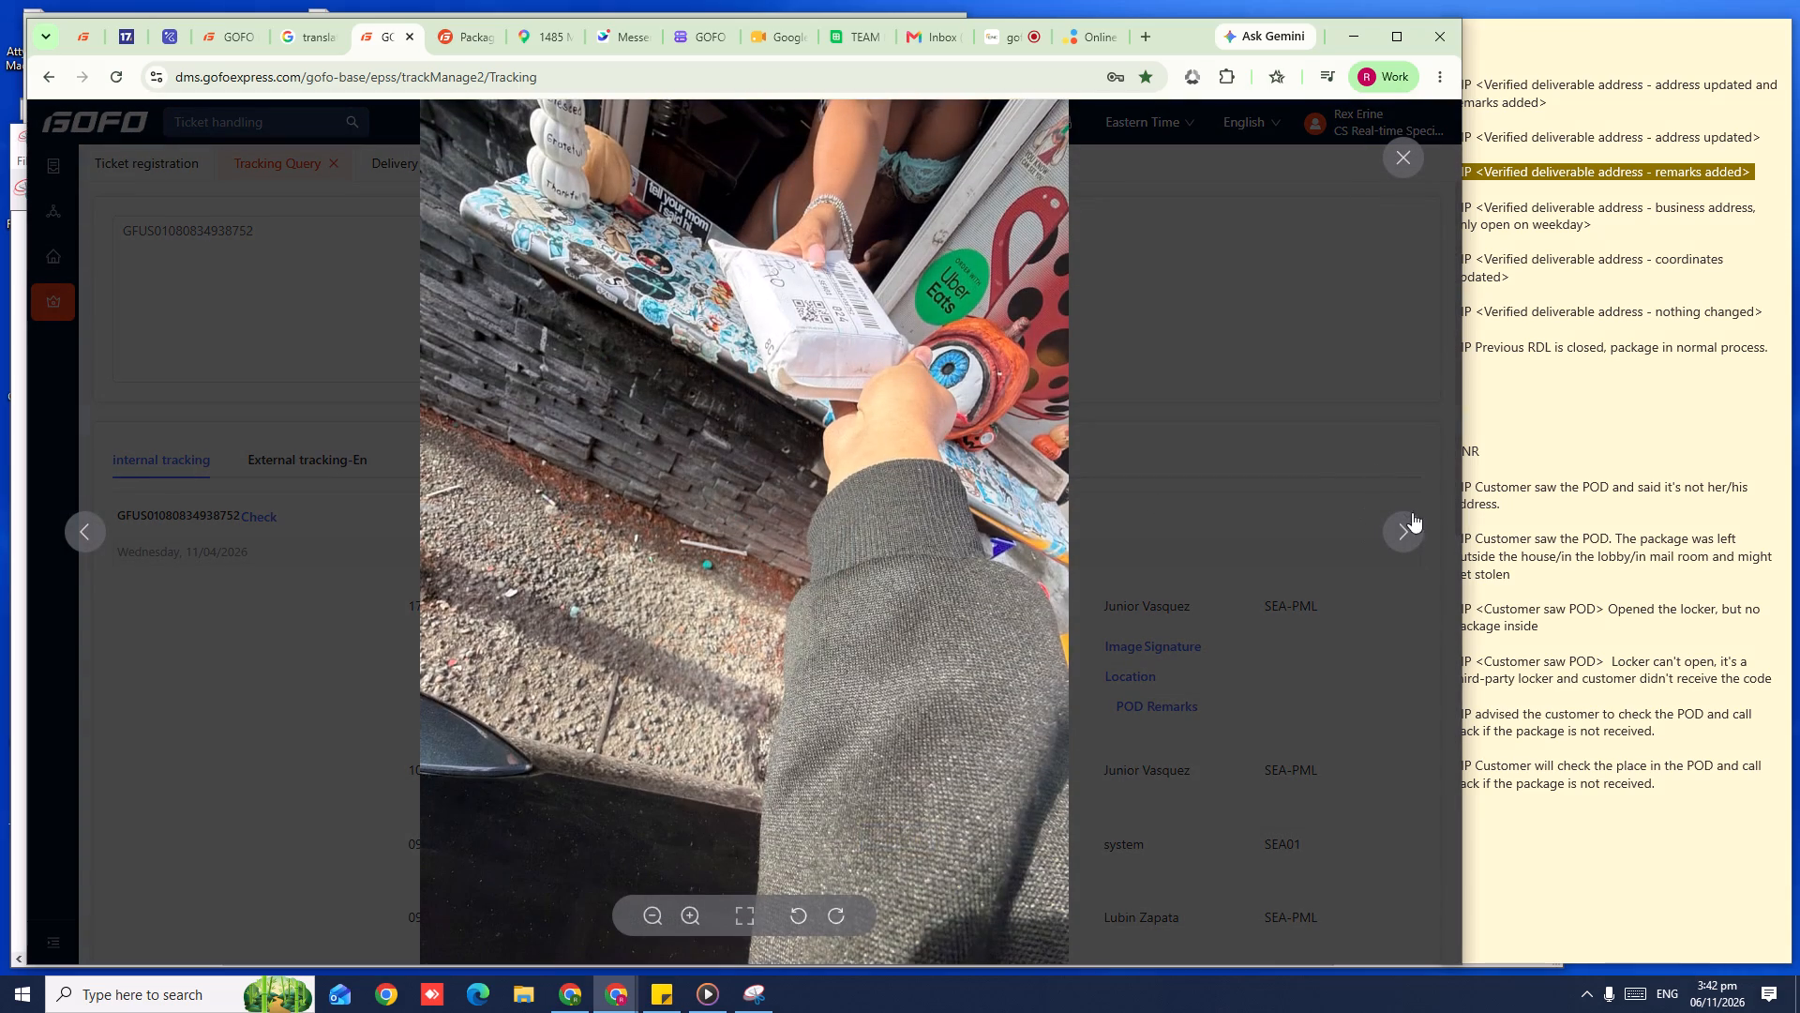
pyautogui.click(1411, 528)
pyautogui.click(1405, 534)
pyautogui.click(1405, 534)
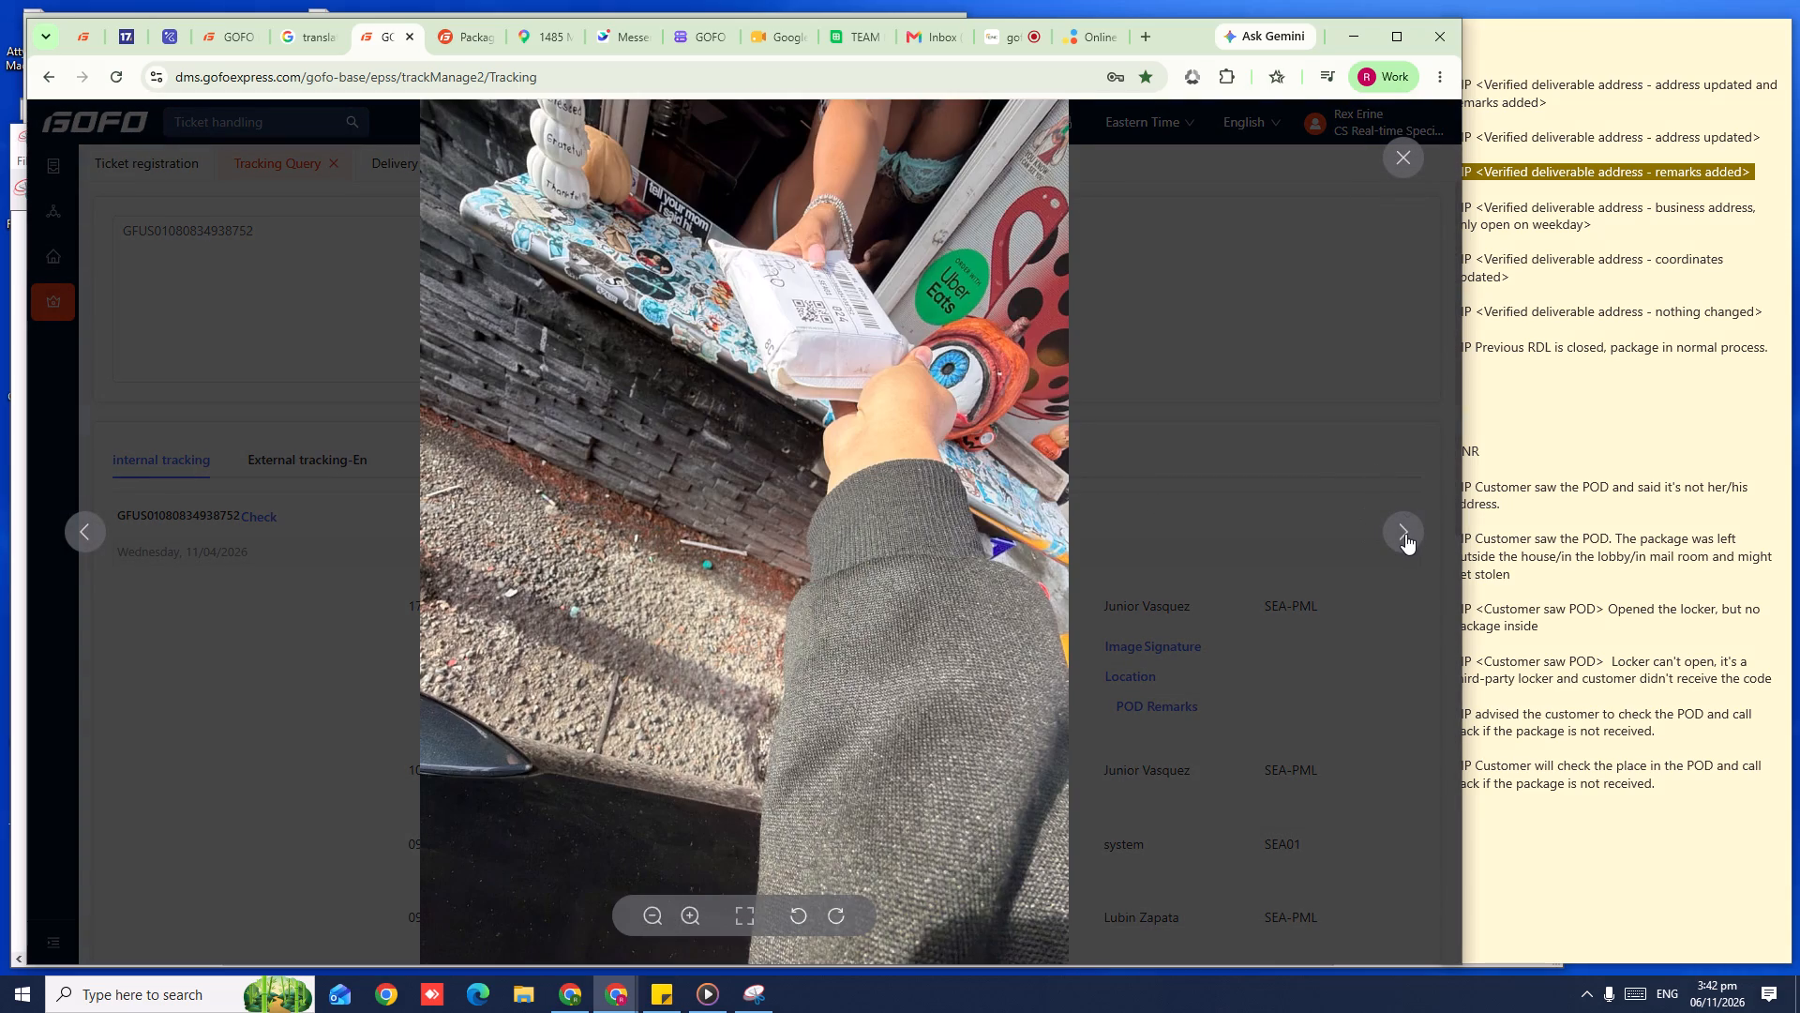
pyautogui.click(1405, 534)
pyautogui.click(1405, 534)
pyautogui.click(1404, 537)
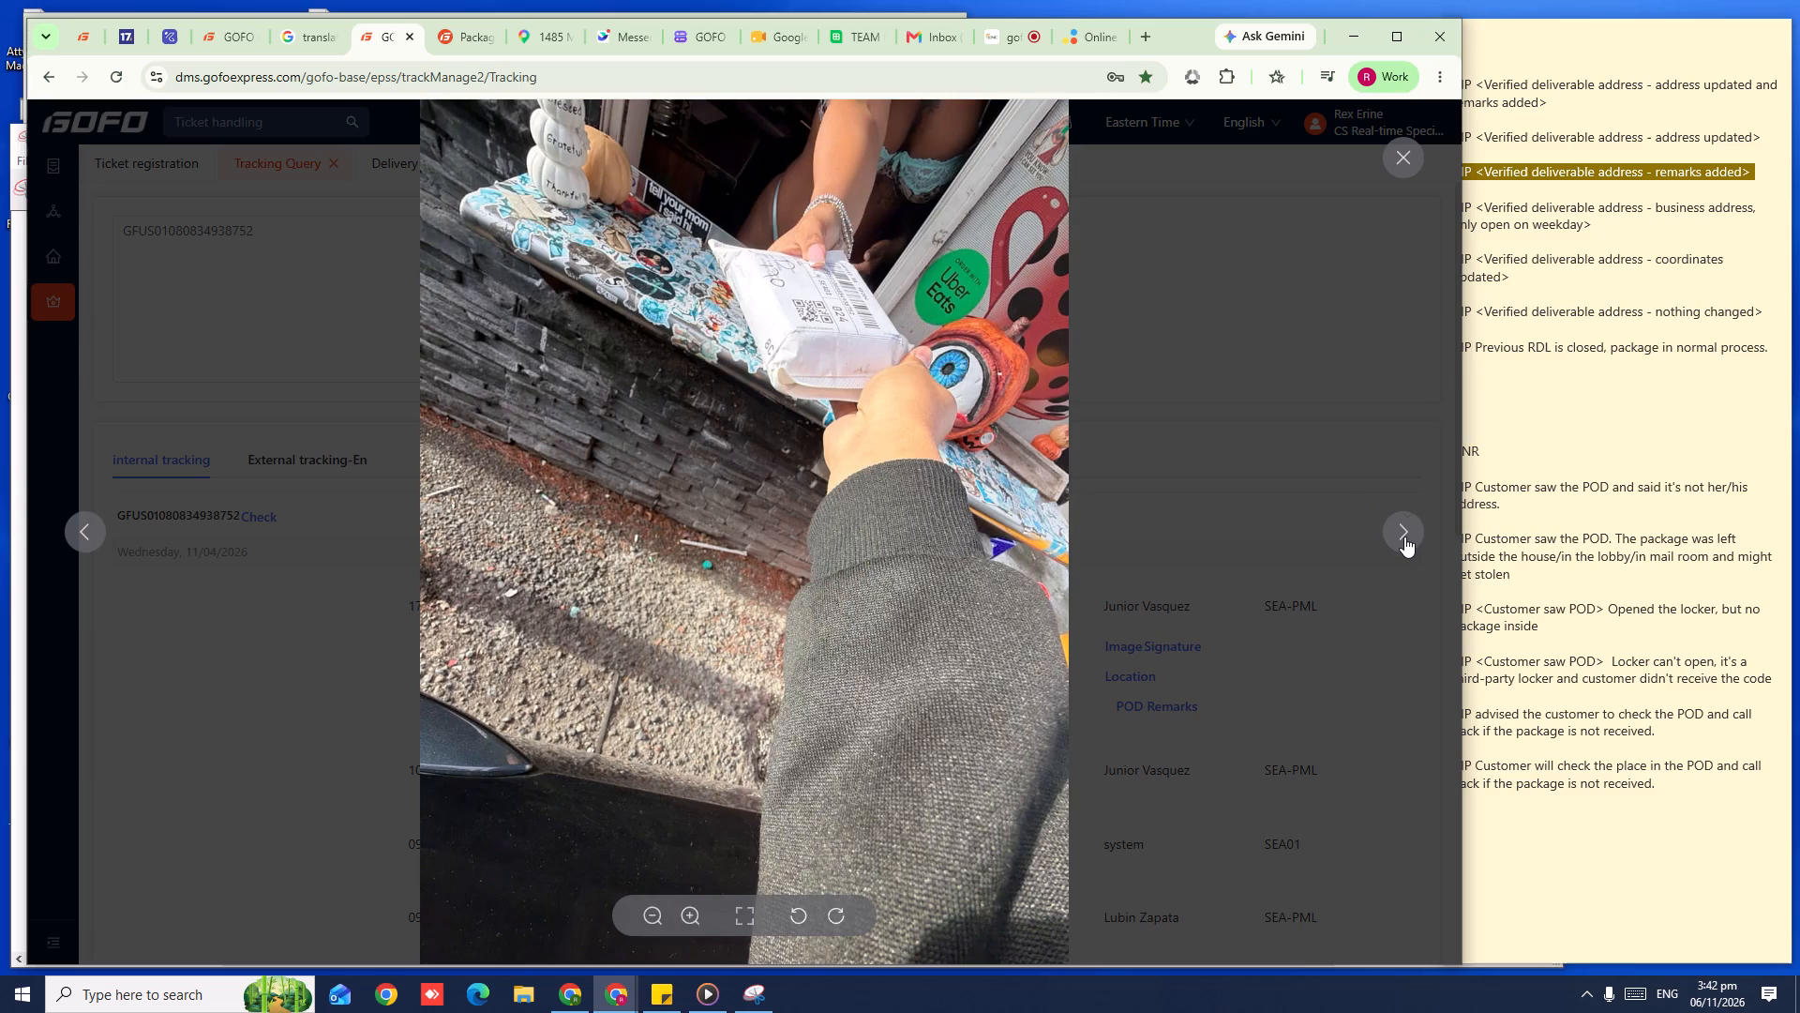
pyautogui.click(1404, 537)
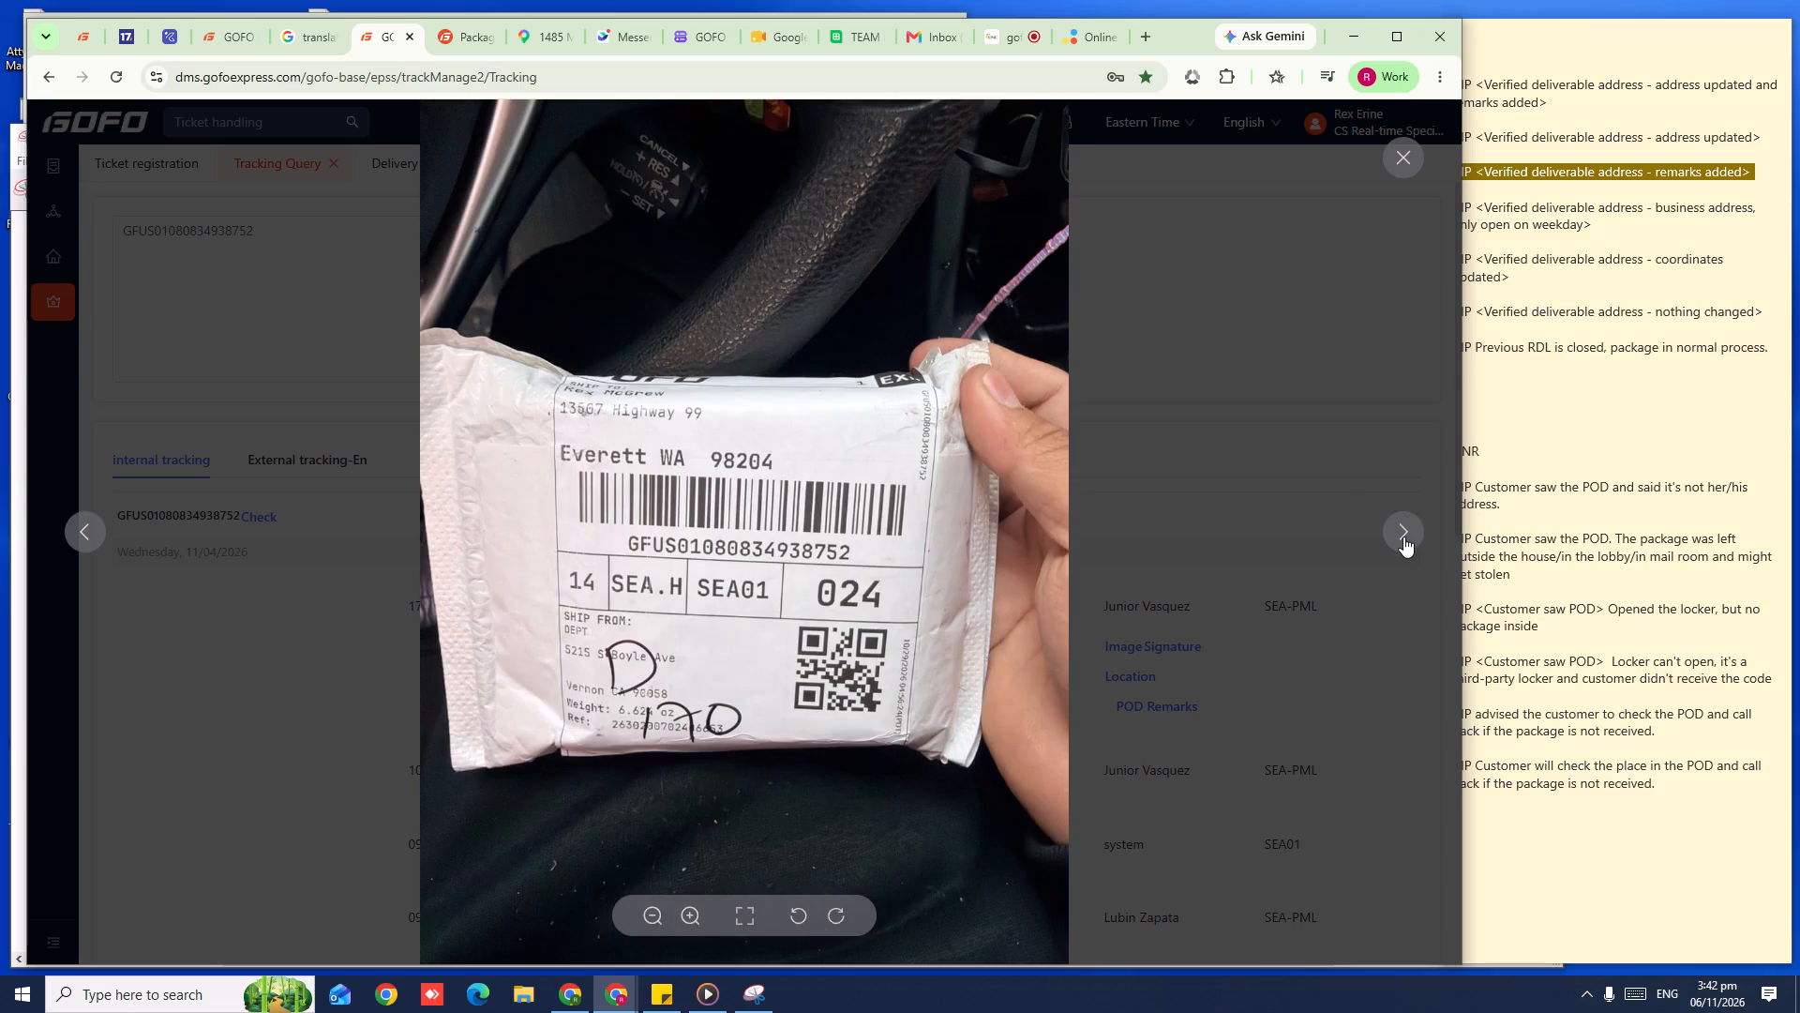
pyautogui.click(1403, 537)
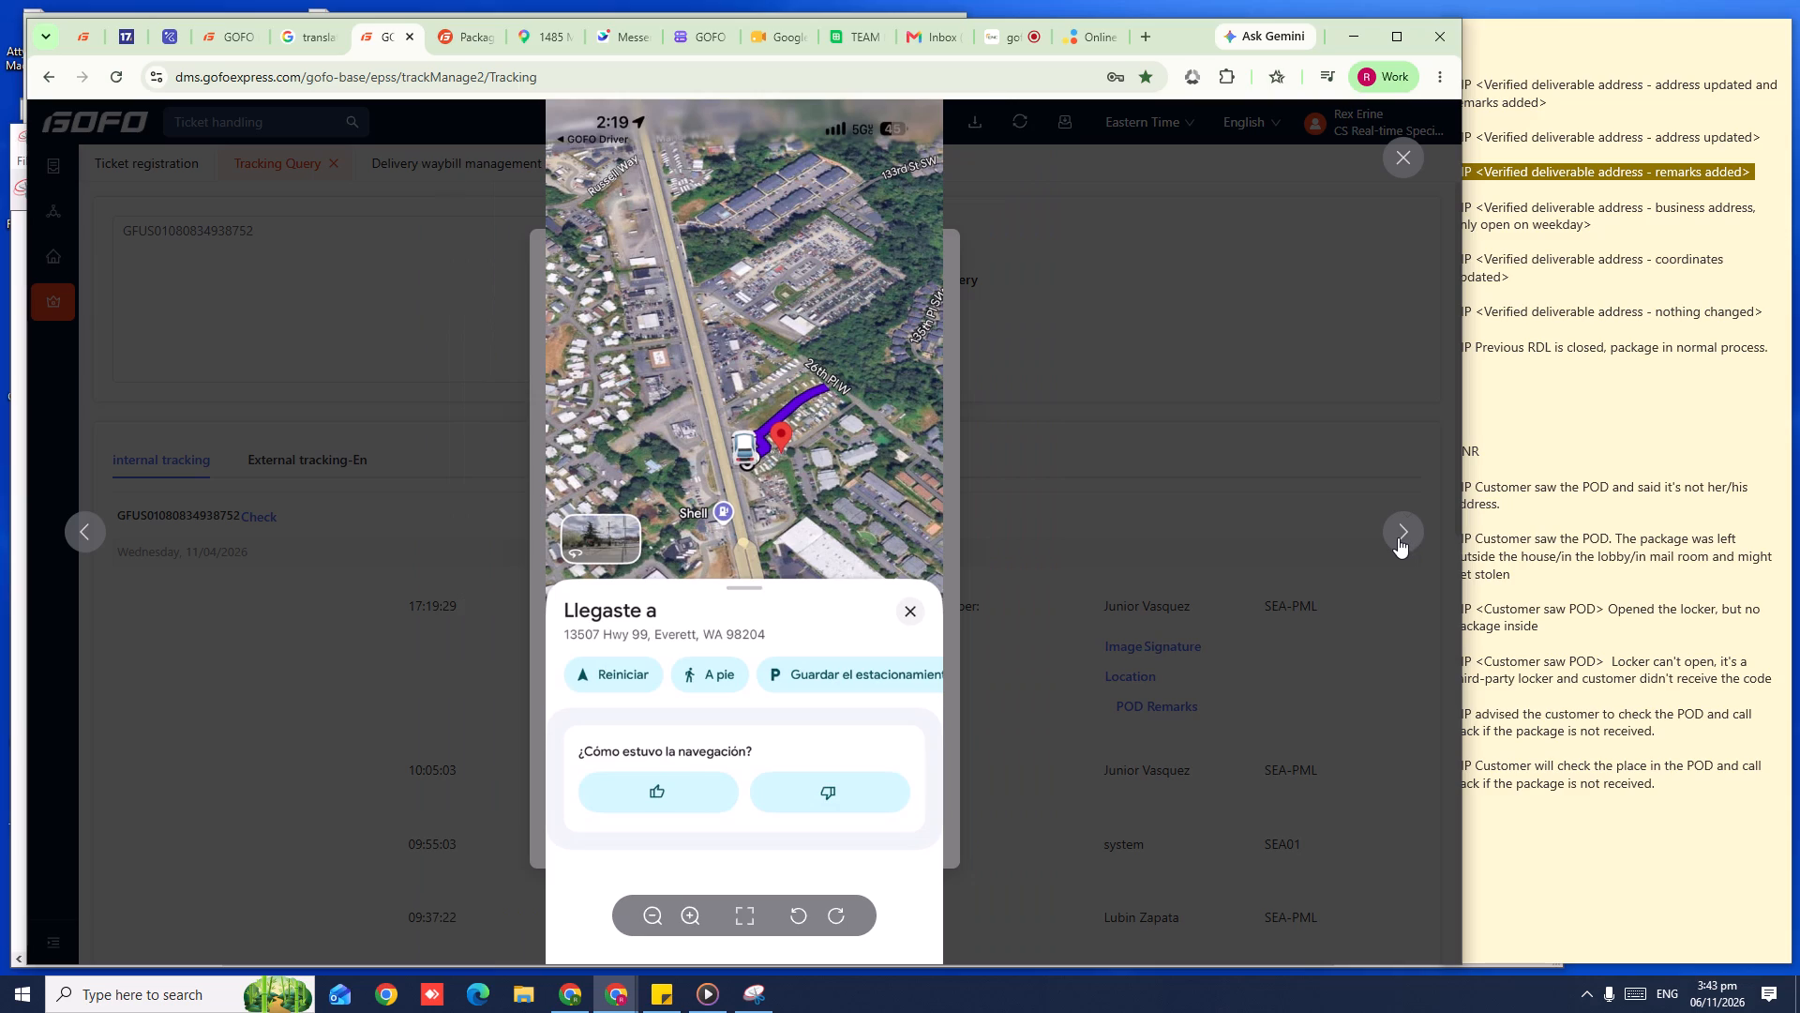
pyautogui.click(1398, 537)
pyautogui.click(1401, 171)
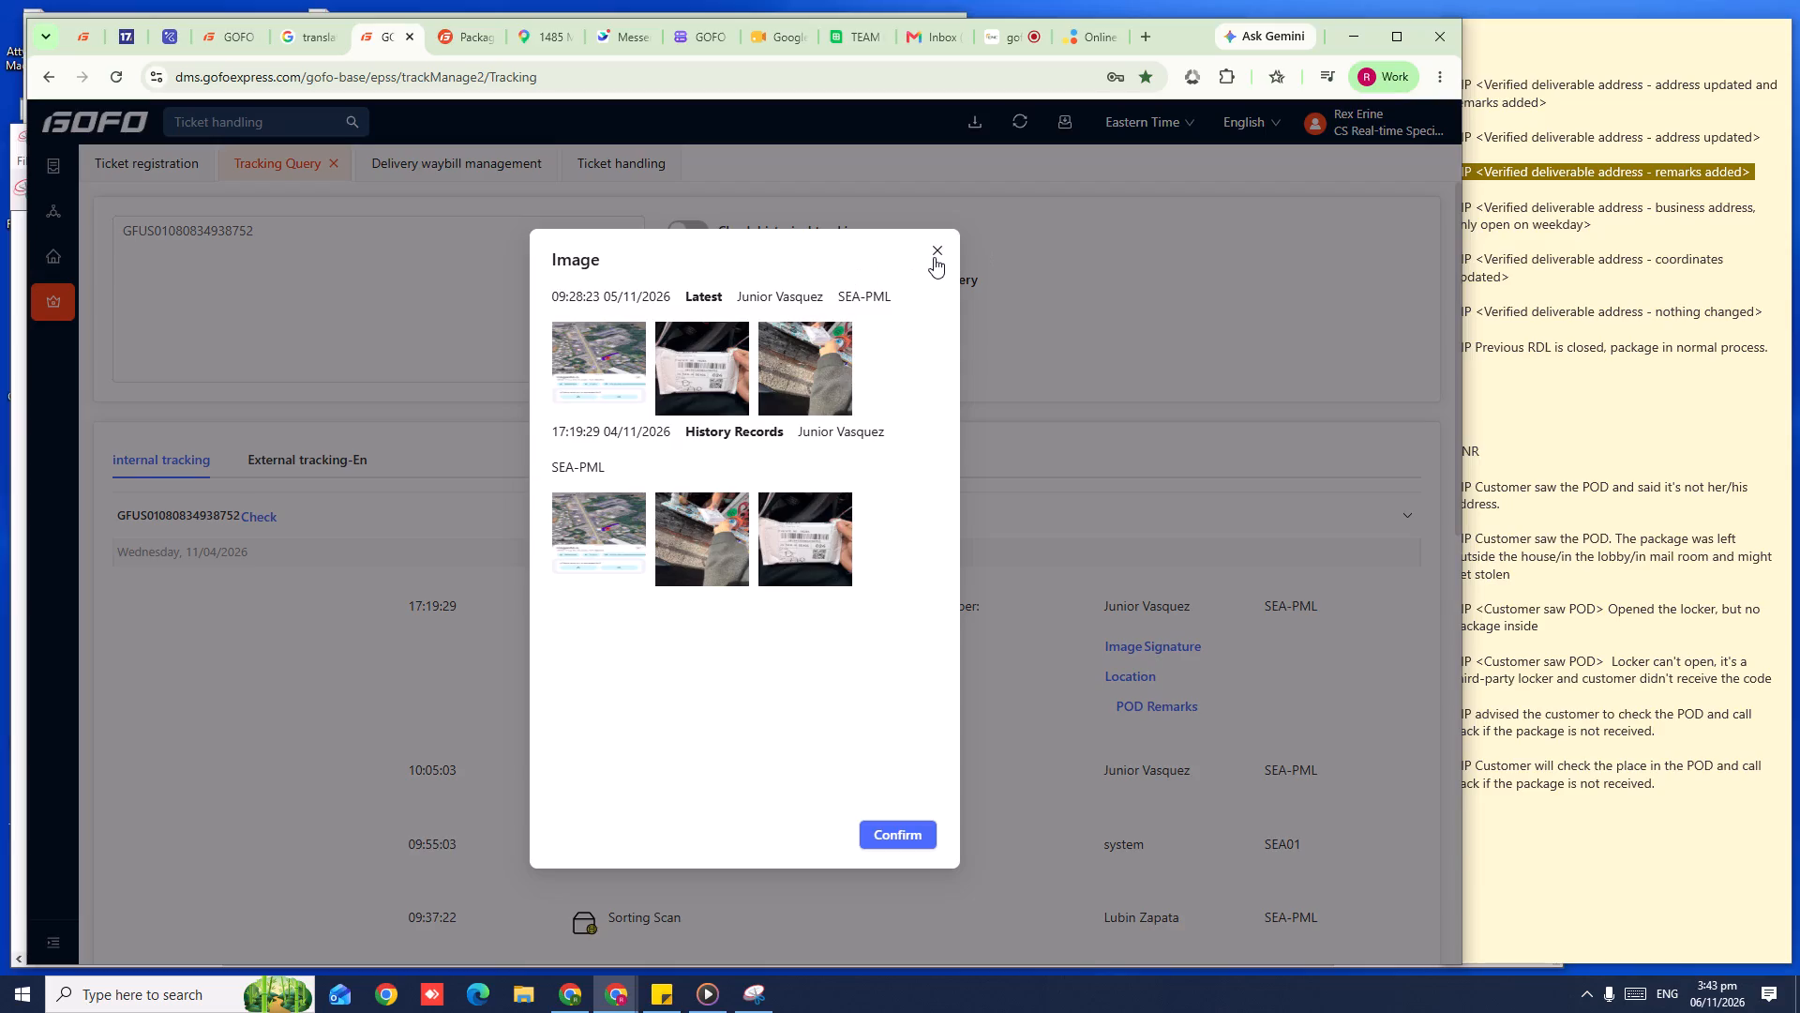
pyautogui.click(934, 257)
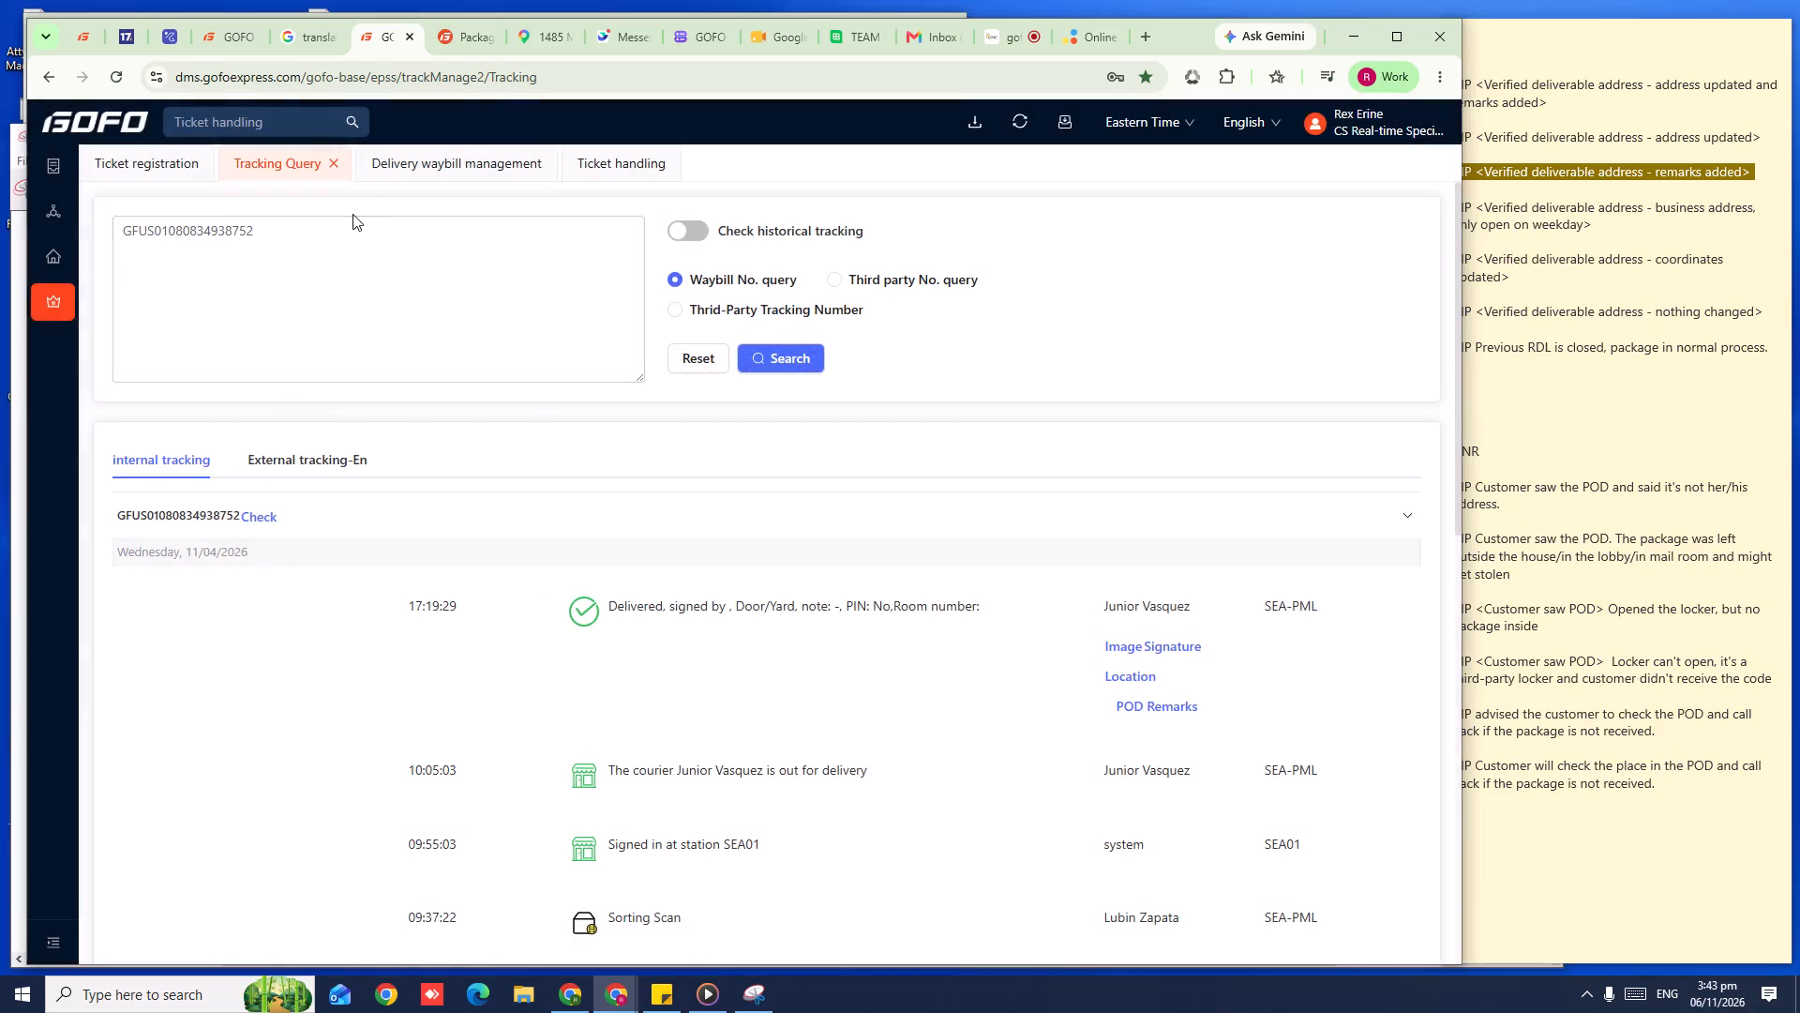
pyautogui.click(352, 214)
pyautogui.doubleClick(342, 228)
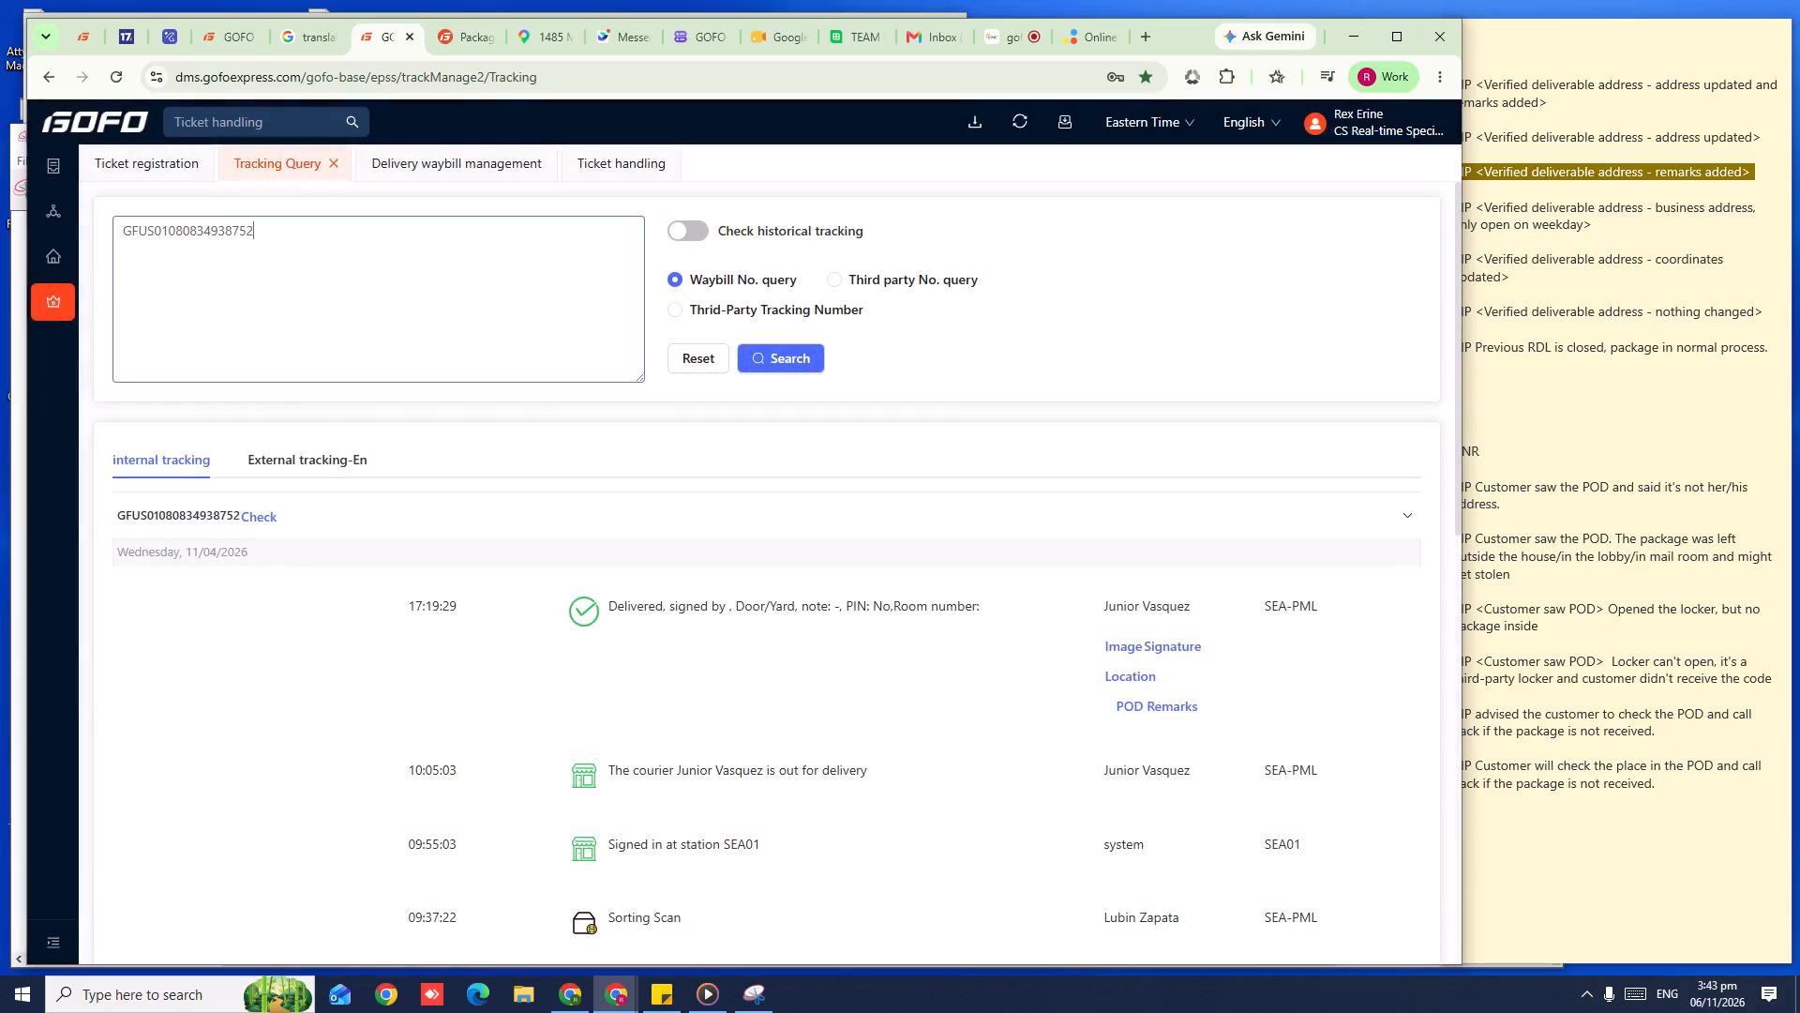
# Check the active call in the call center queue panel, moving the floating call window off the call lists.
pyautogui.click(993, 42)
pyautogui.moveTo(624, 329); pyautogui.dragTo(618, 294)
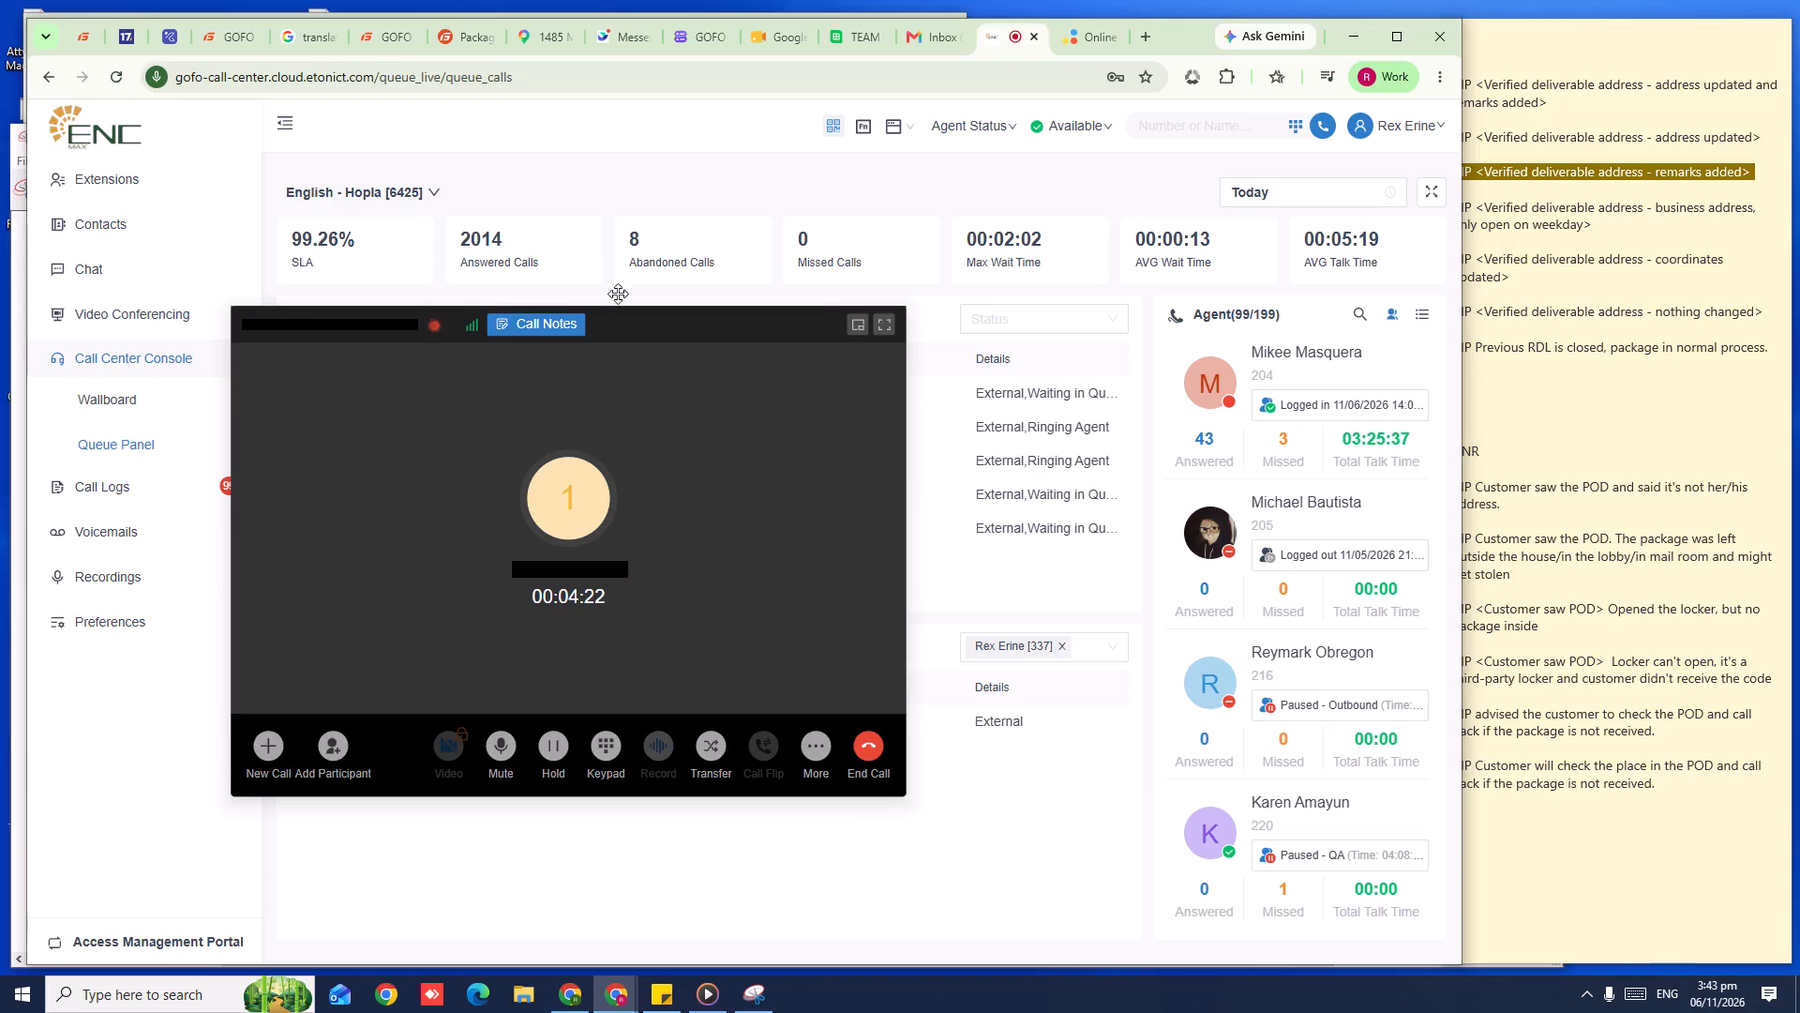
pyautogui.moveTo(618, 294); pyautogui.dragTo(398, 106)
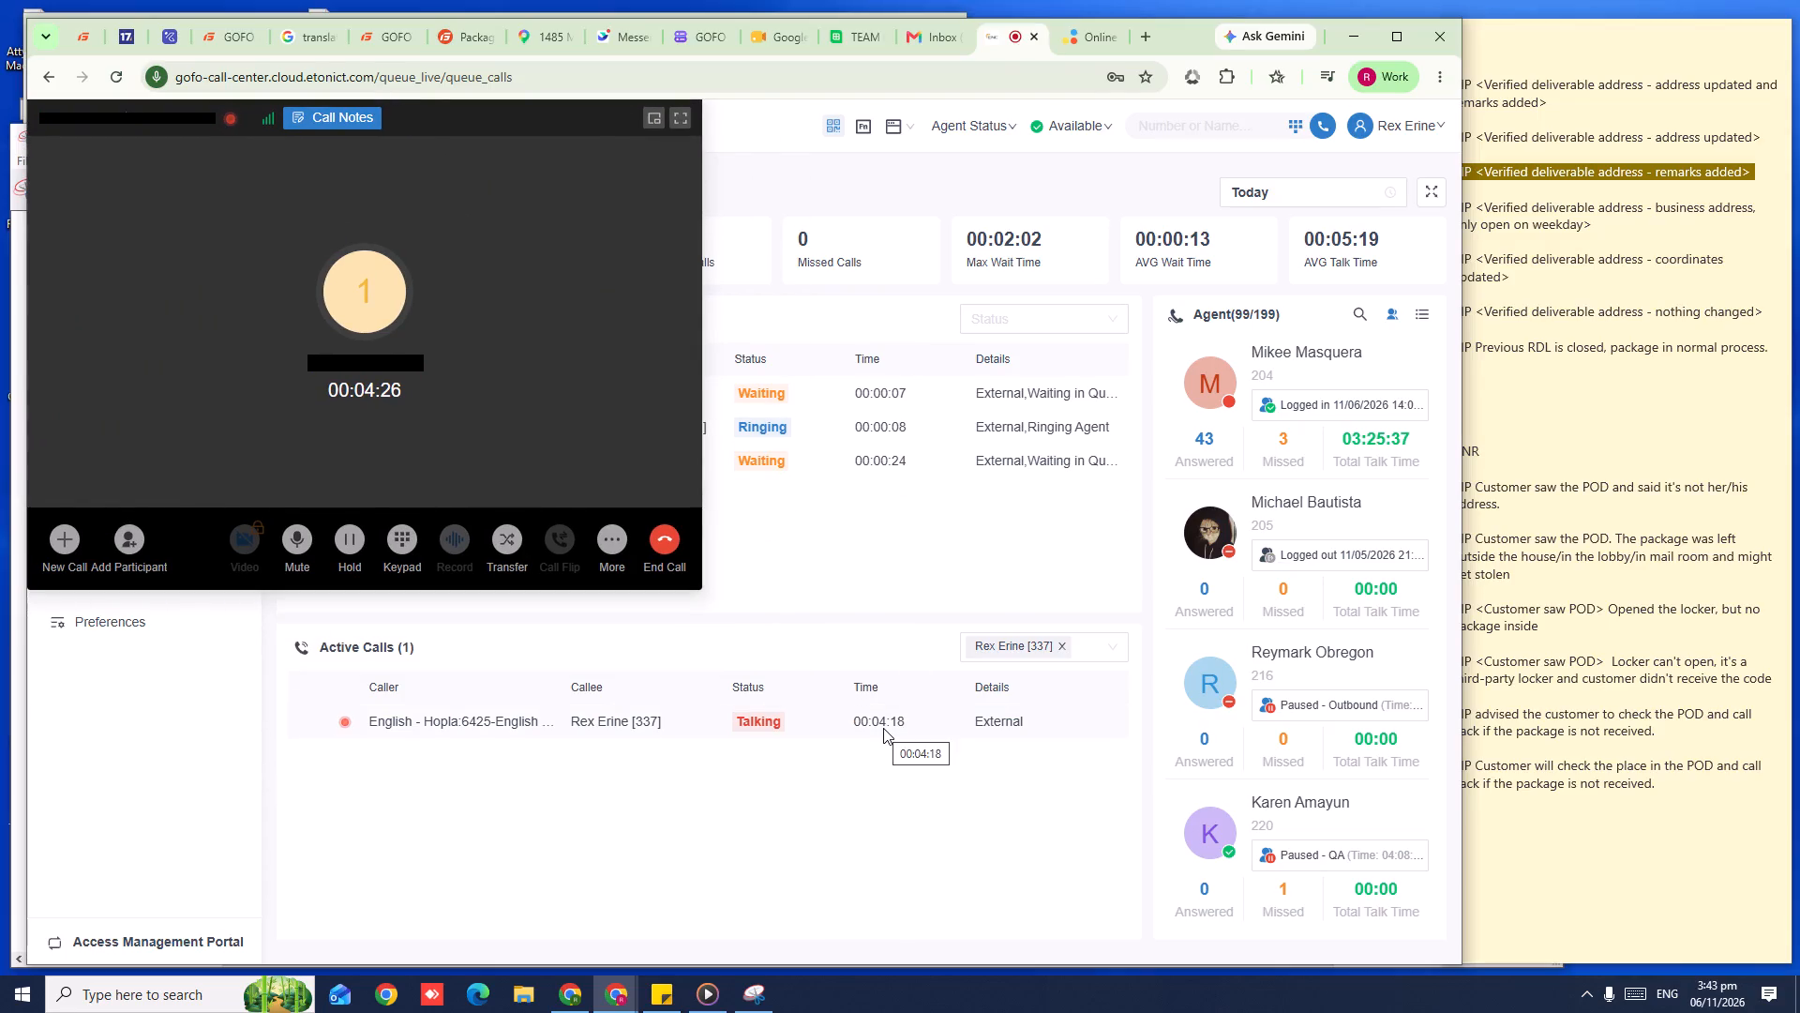
pyautogui.rightClick(883, 728)
pyautogui.click(980, 680)
pyautogui.doubleClick(908, 556)
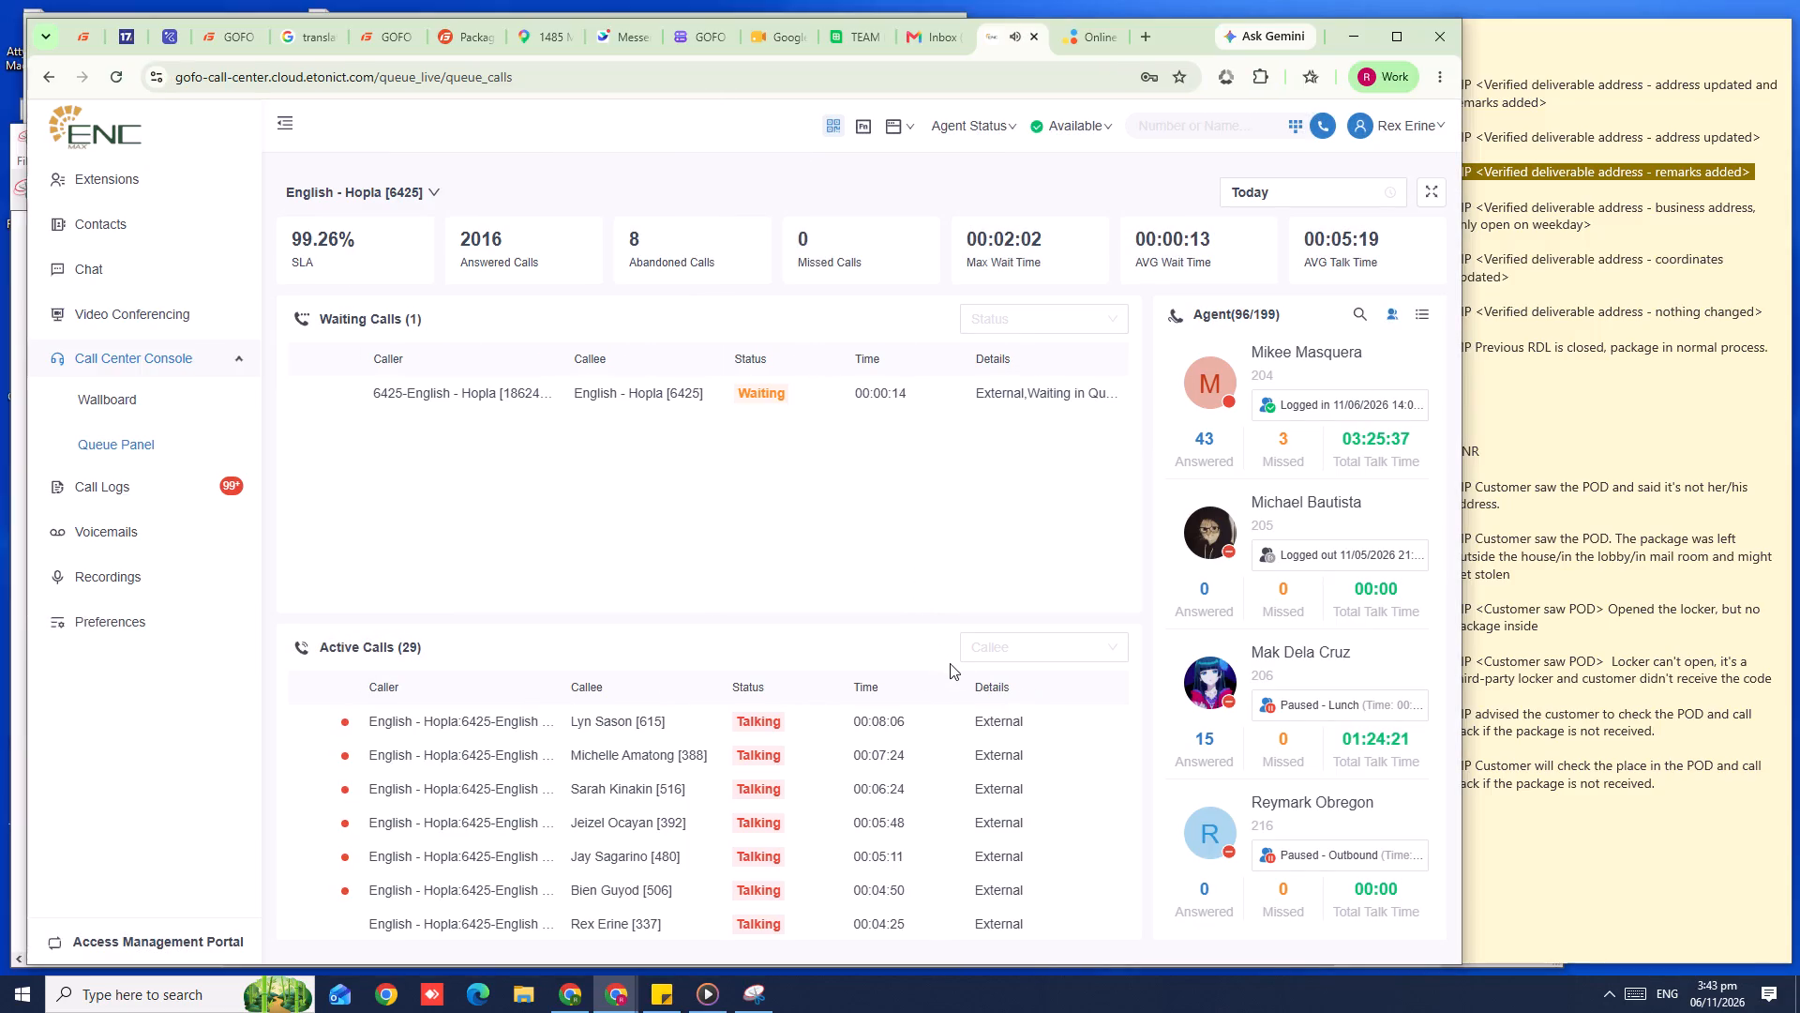
pyautogui.click(390, 38)
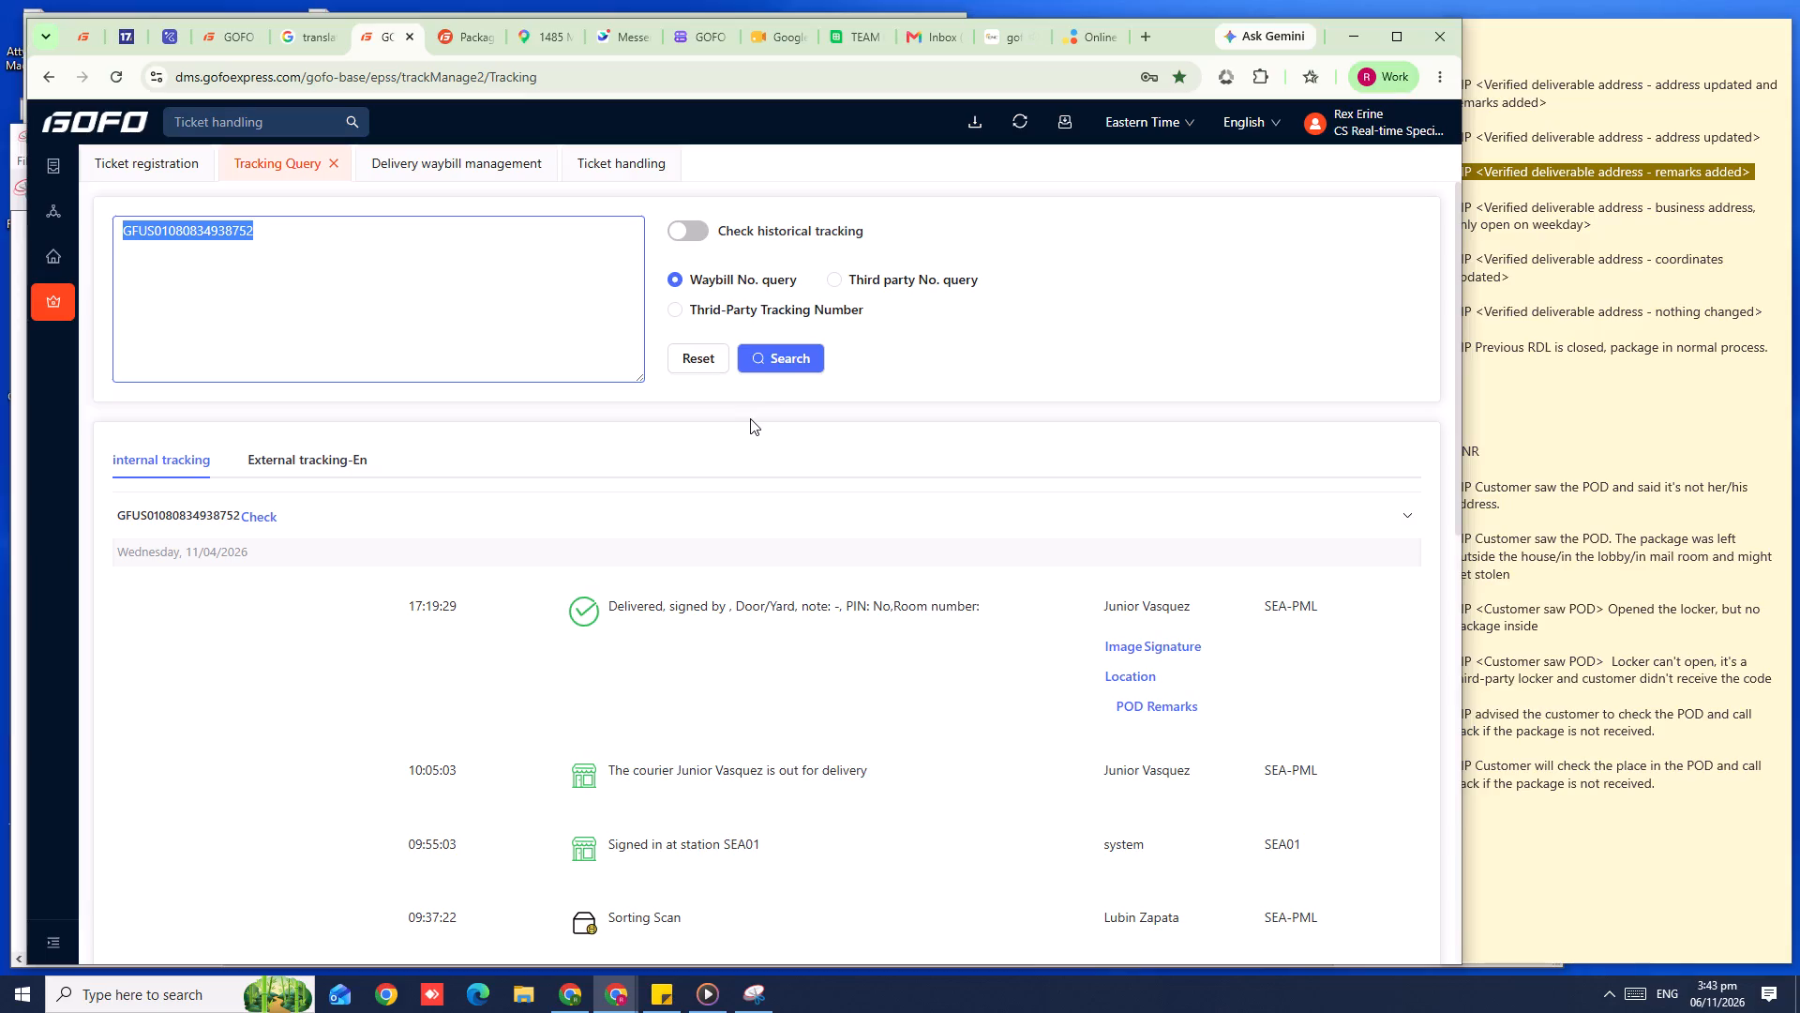
pyautogui.hotkey('ctrl', 'c')
pyautogui.hotkey('ctrl', 'c')
pyautogui.hotkey('ctrl', 'c')
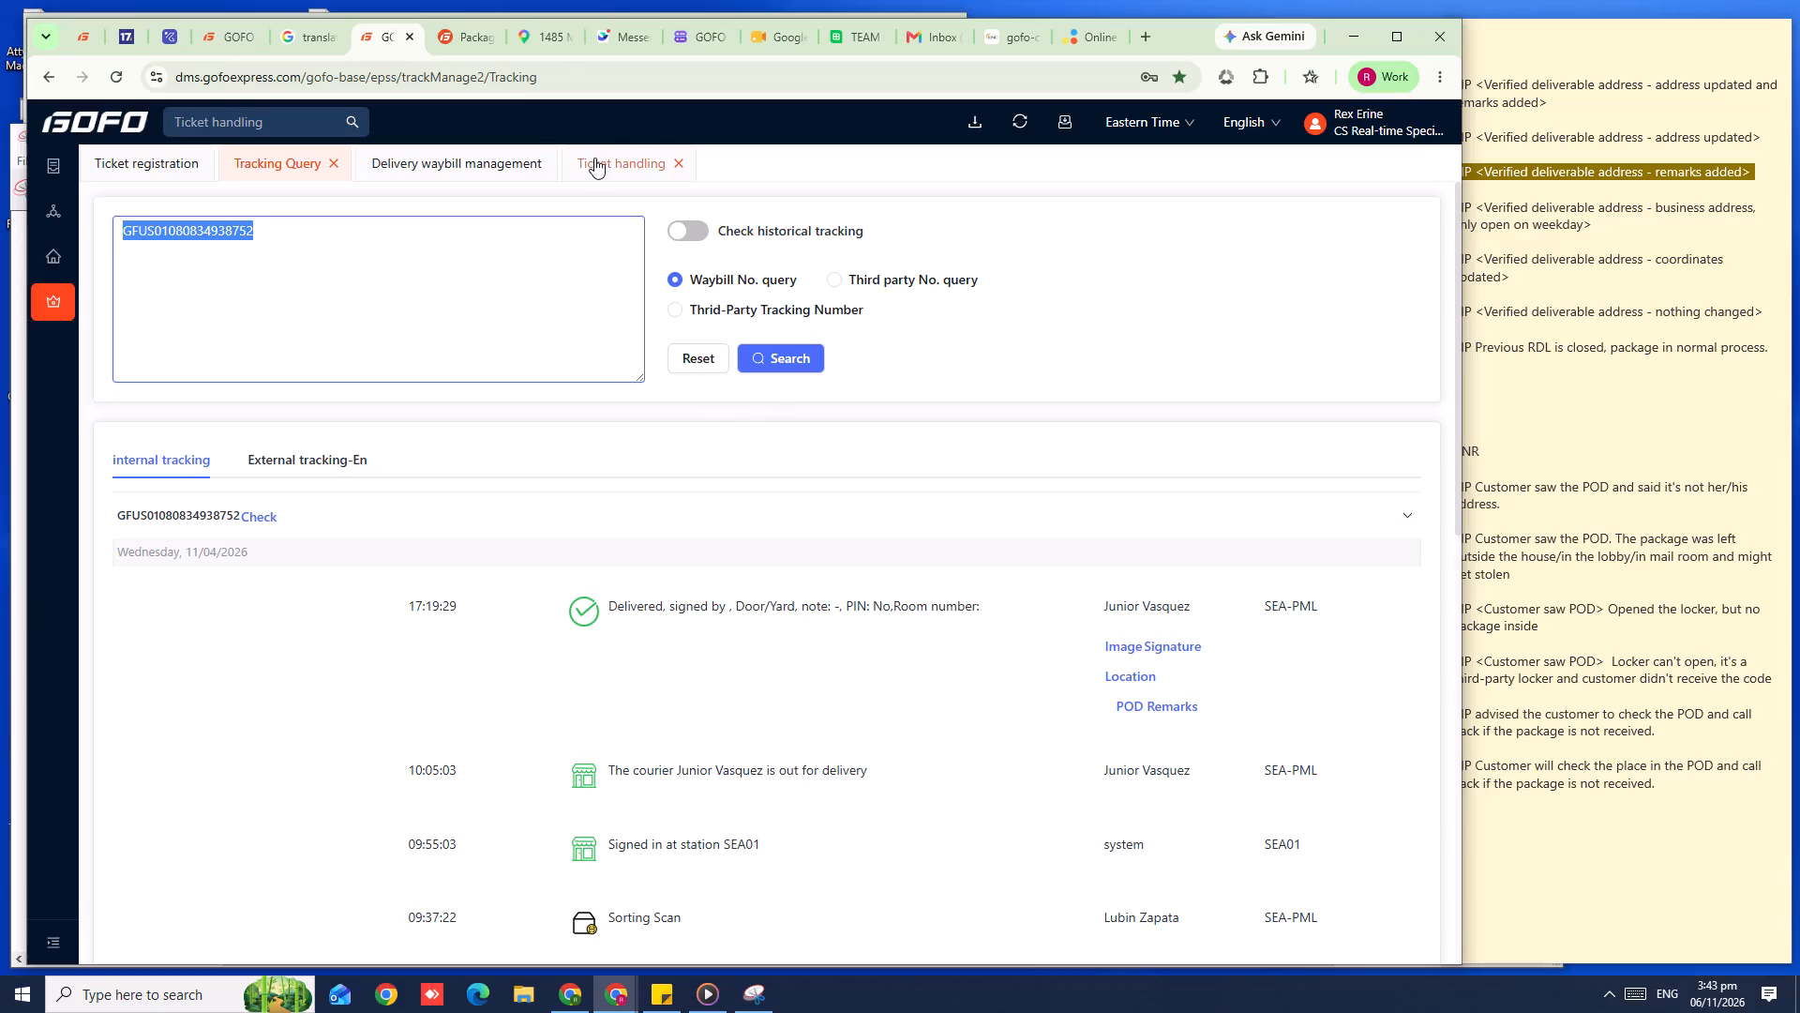
pyautogui.click(594, 159)
pyautogui.click(1305, 333)
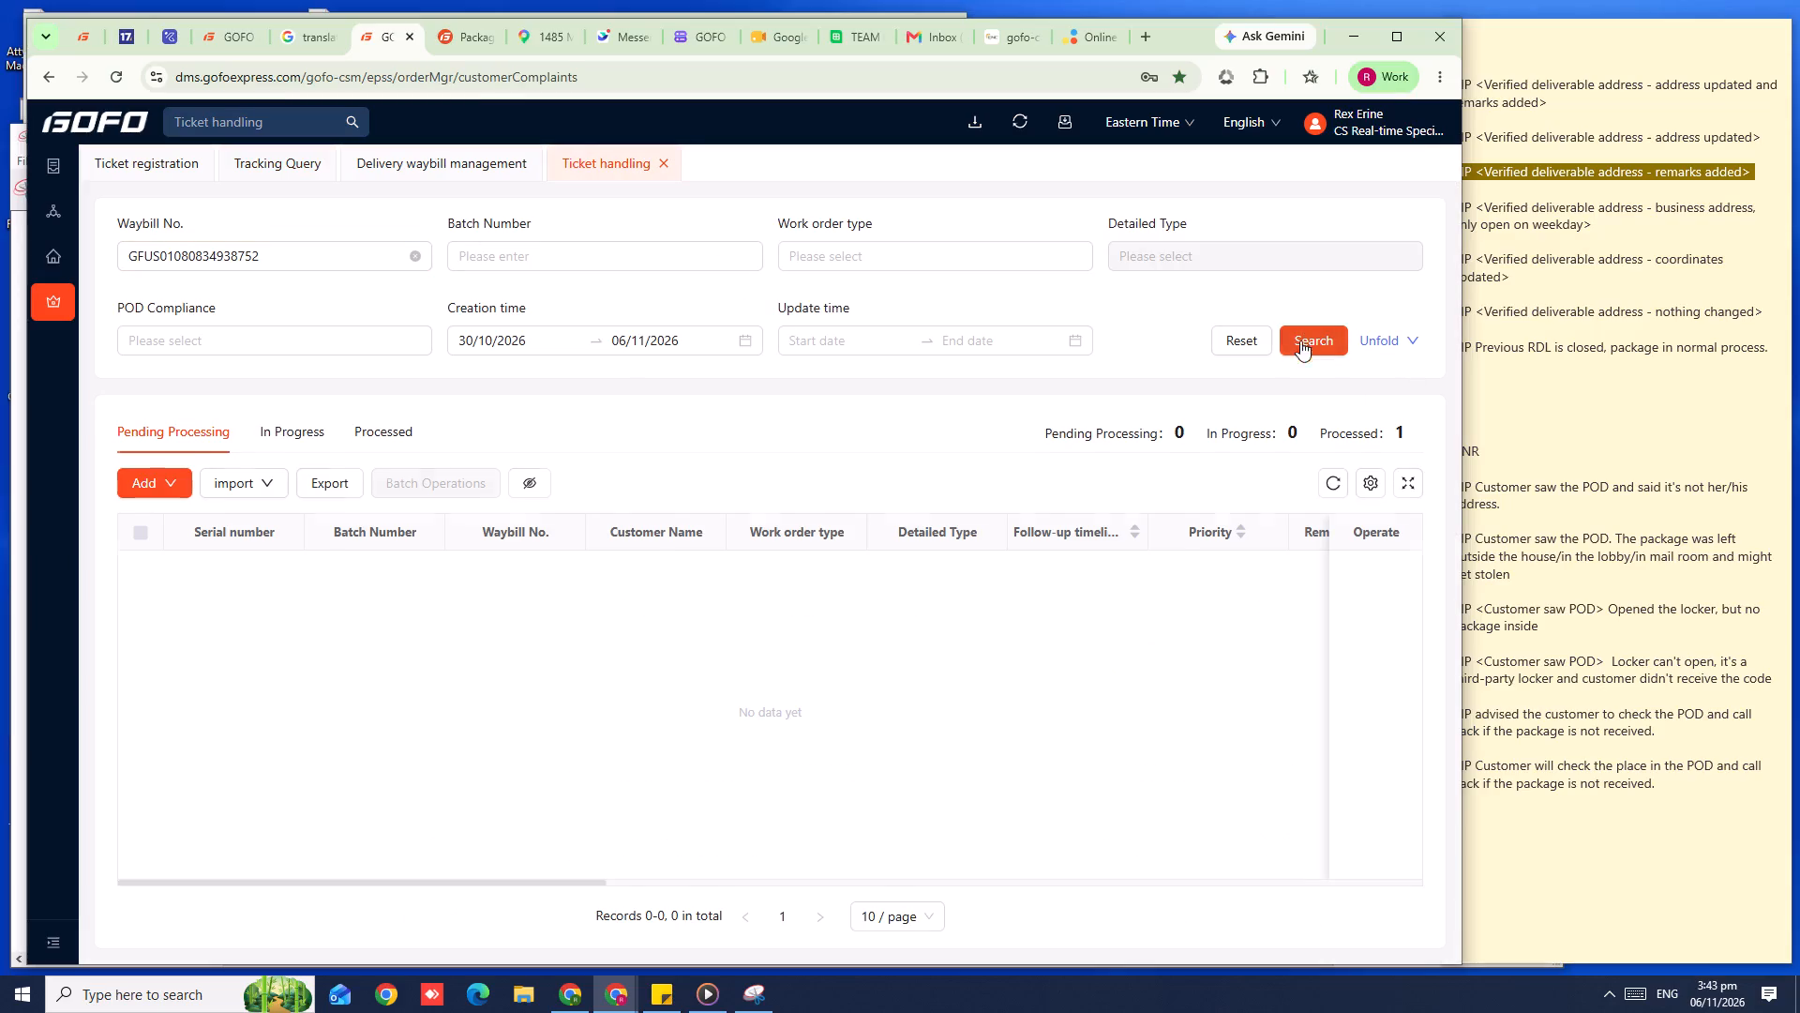
# Clear the phone number in ticket registration's phone record lookup and close the lookup.
pyautogui.click(159, 174)
pyautogui.click(360, 299)
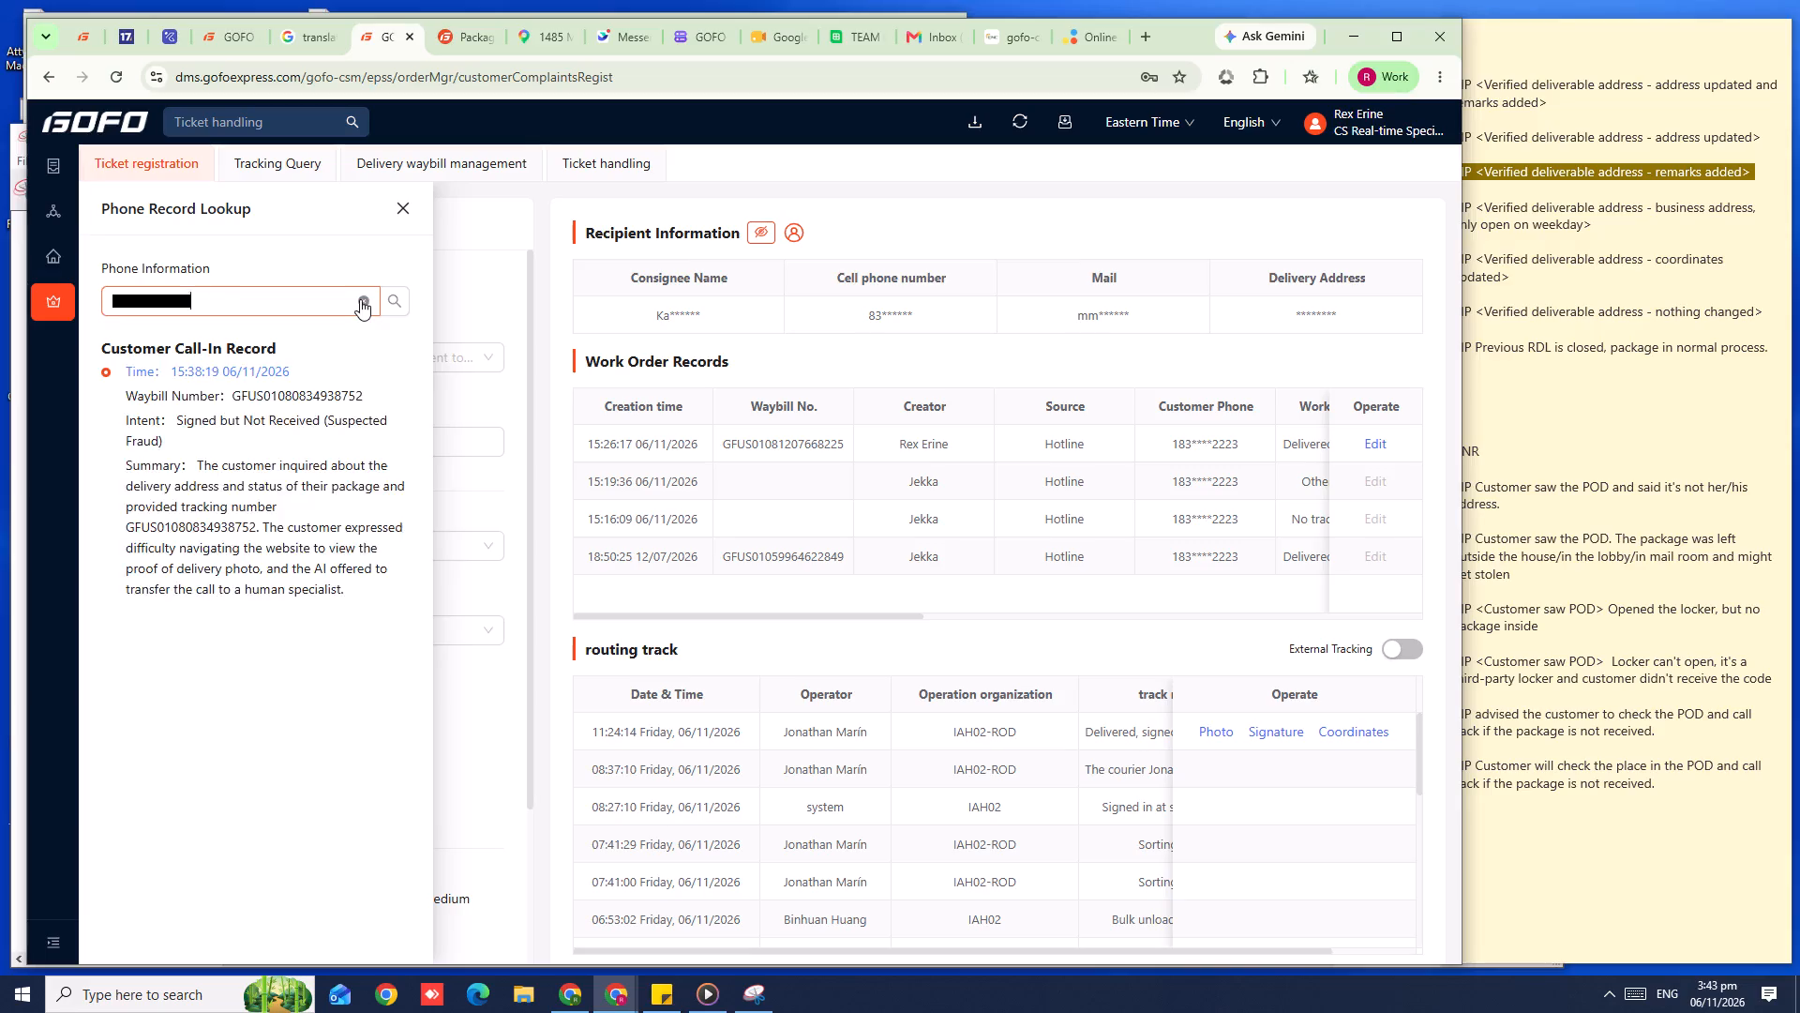
pyautogui.click(397, 203)
pyautogui.click(594, 152)
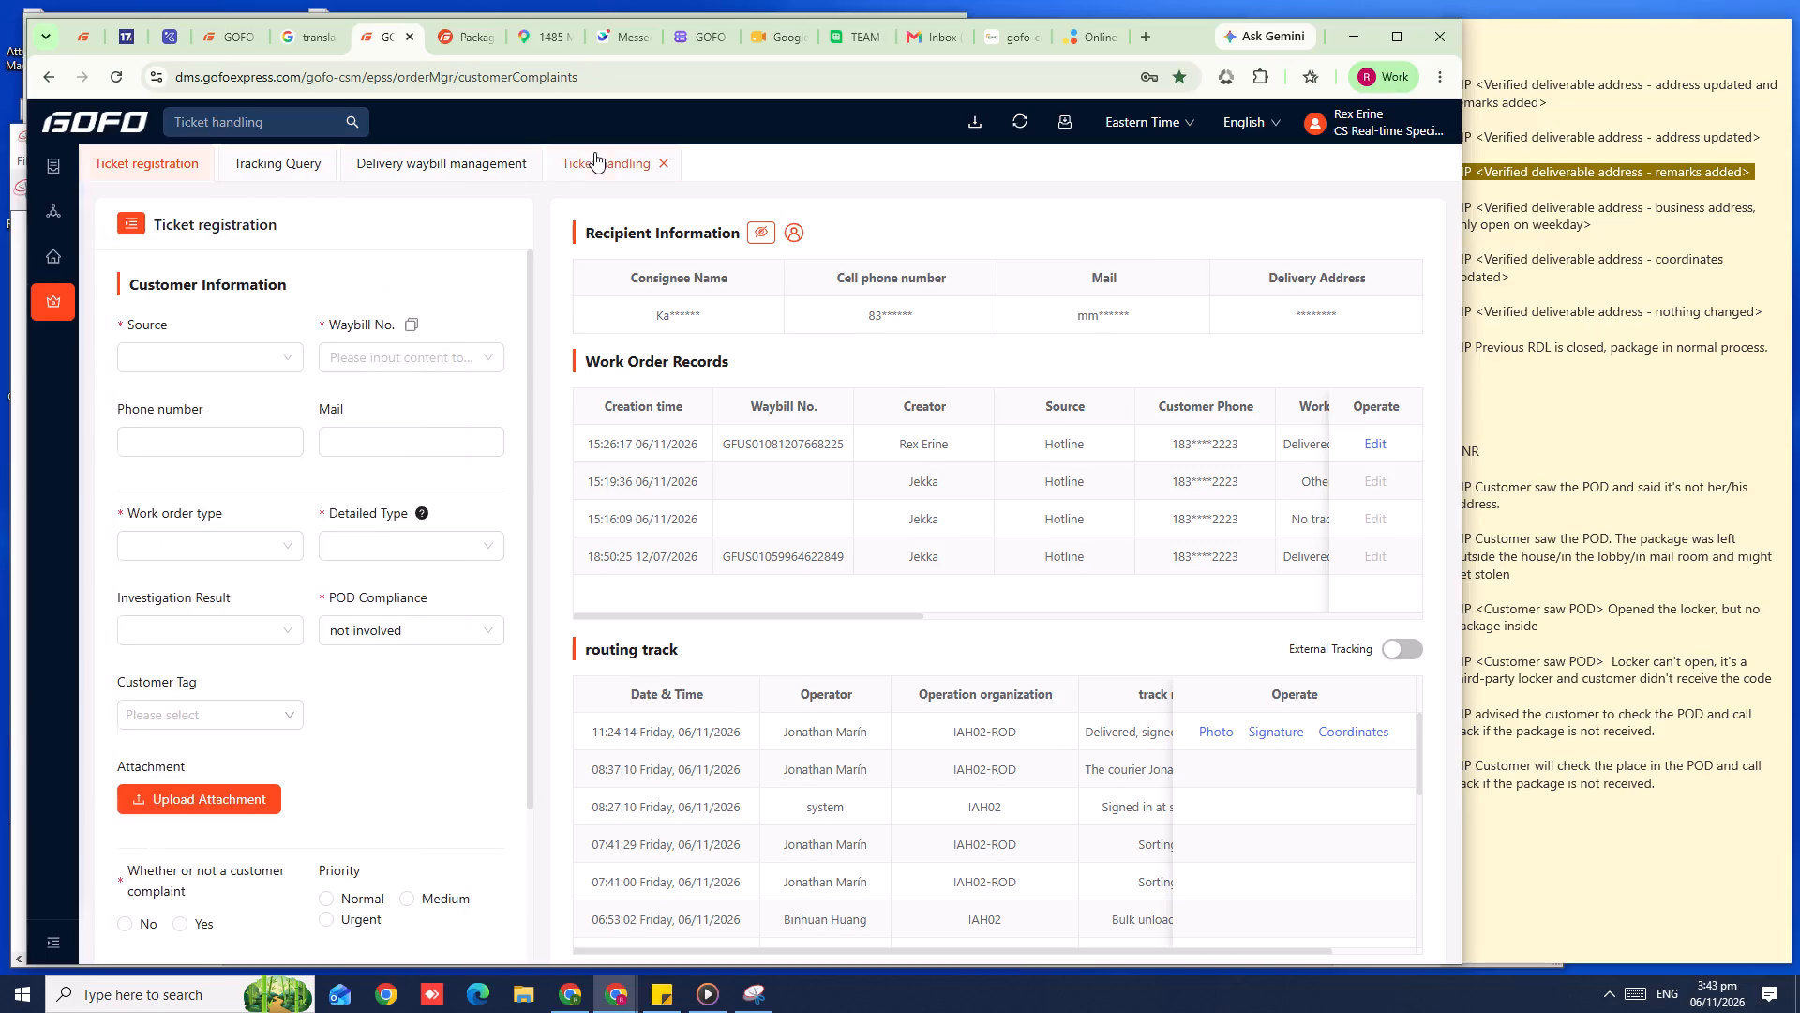
pyautogui.click(421, 256)
pyautogui.hotkey('ctrl', 'v')
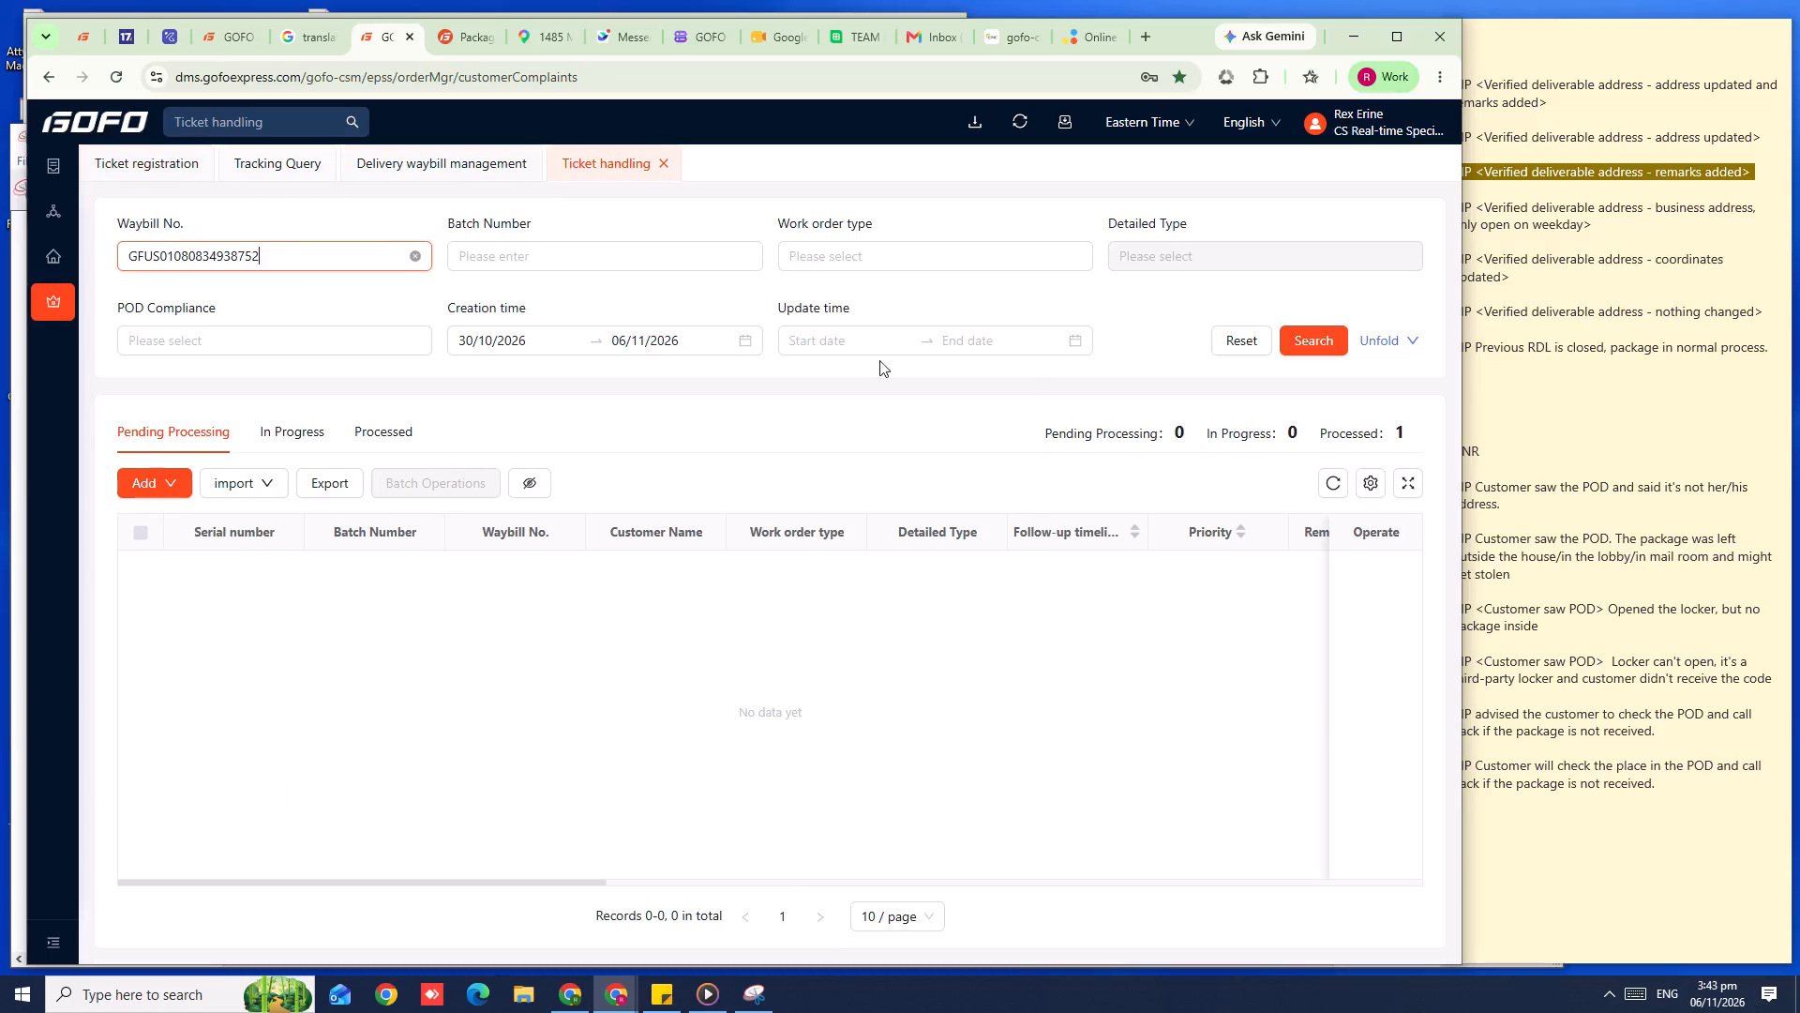
pyautogui.click(1312, 335)
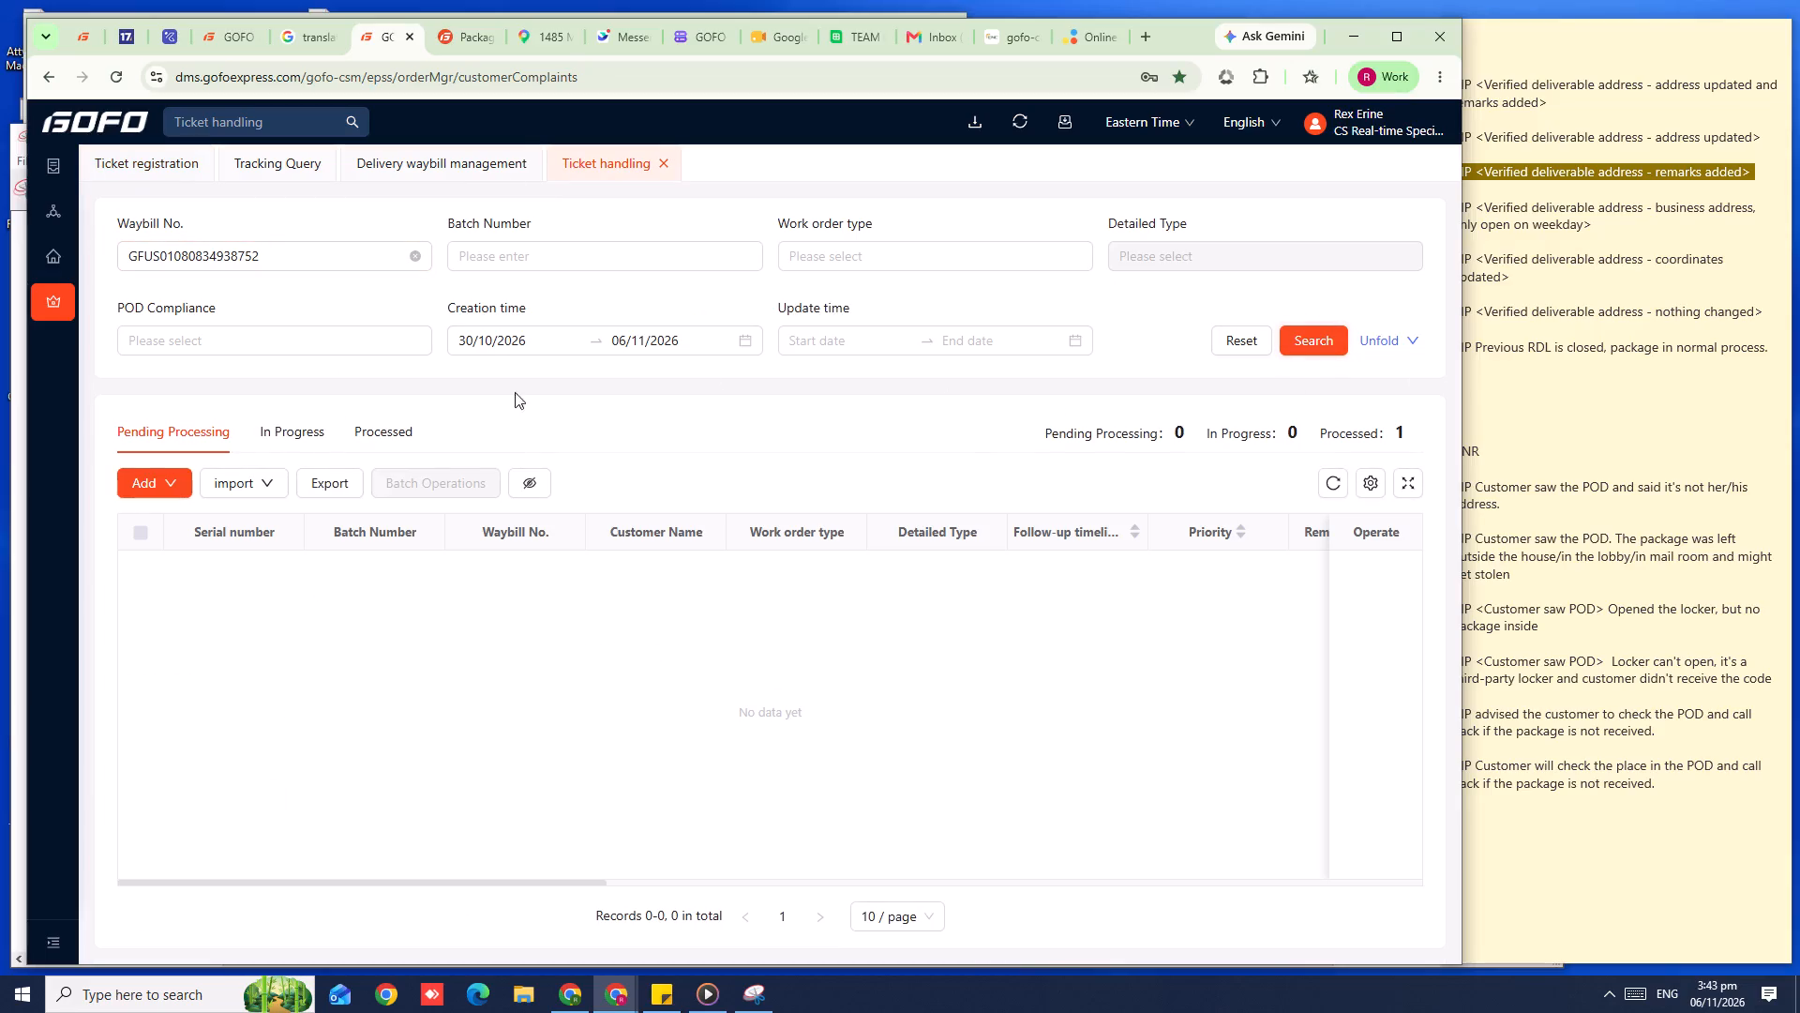
pyautogui.click(393, 438)
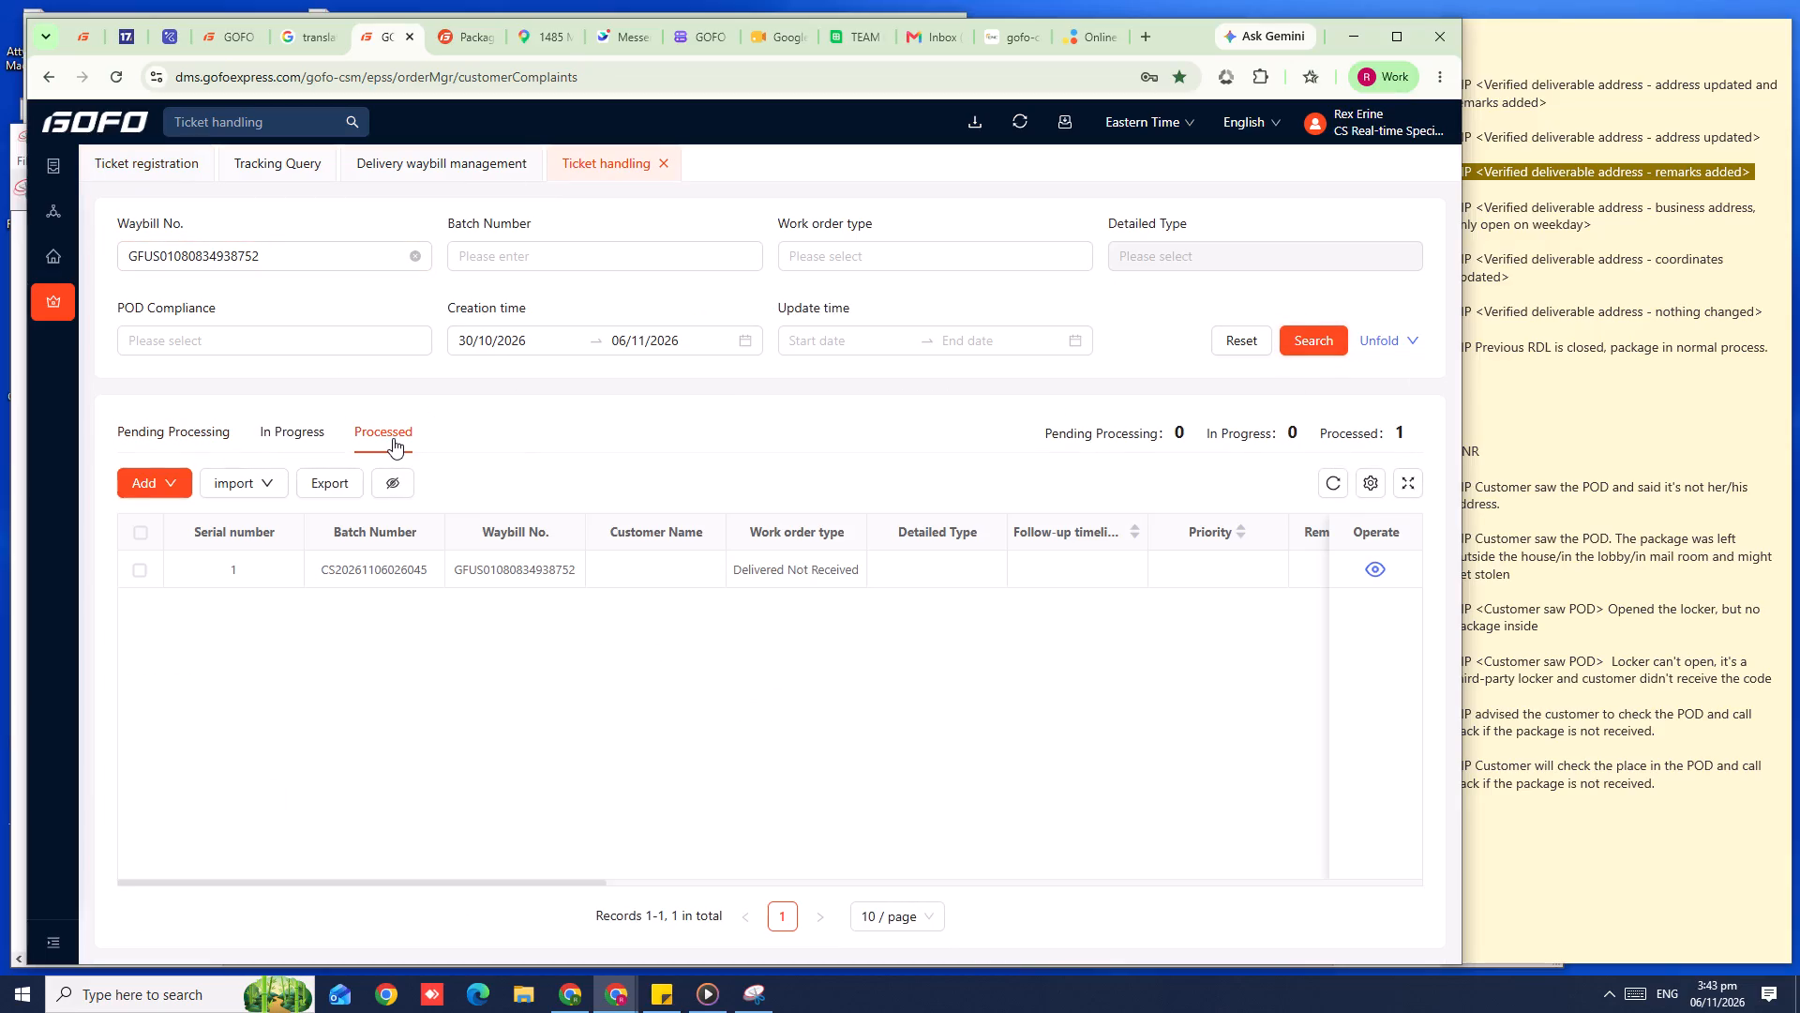
pyautogui.click(1370, 574)
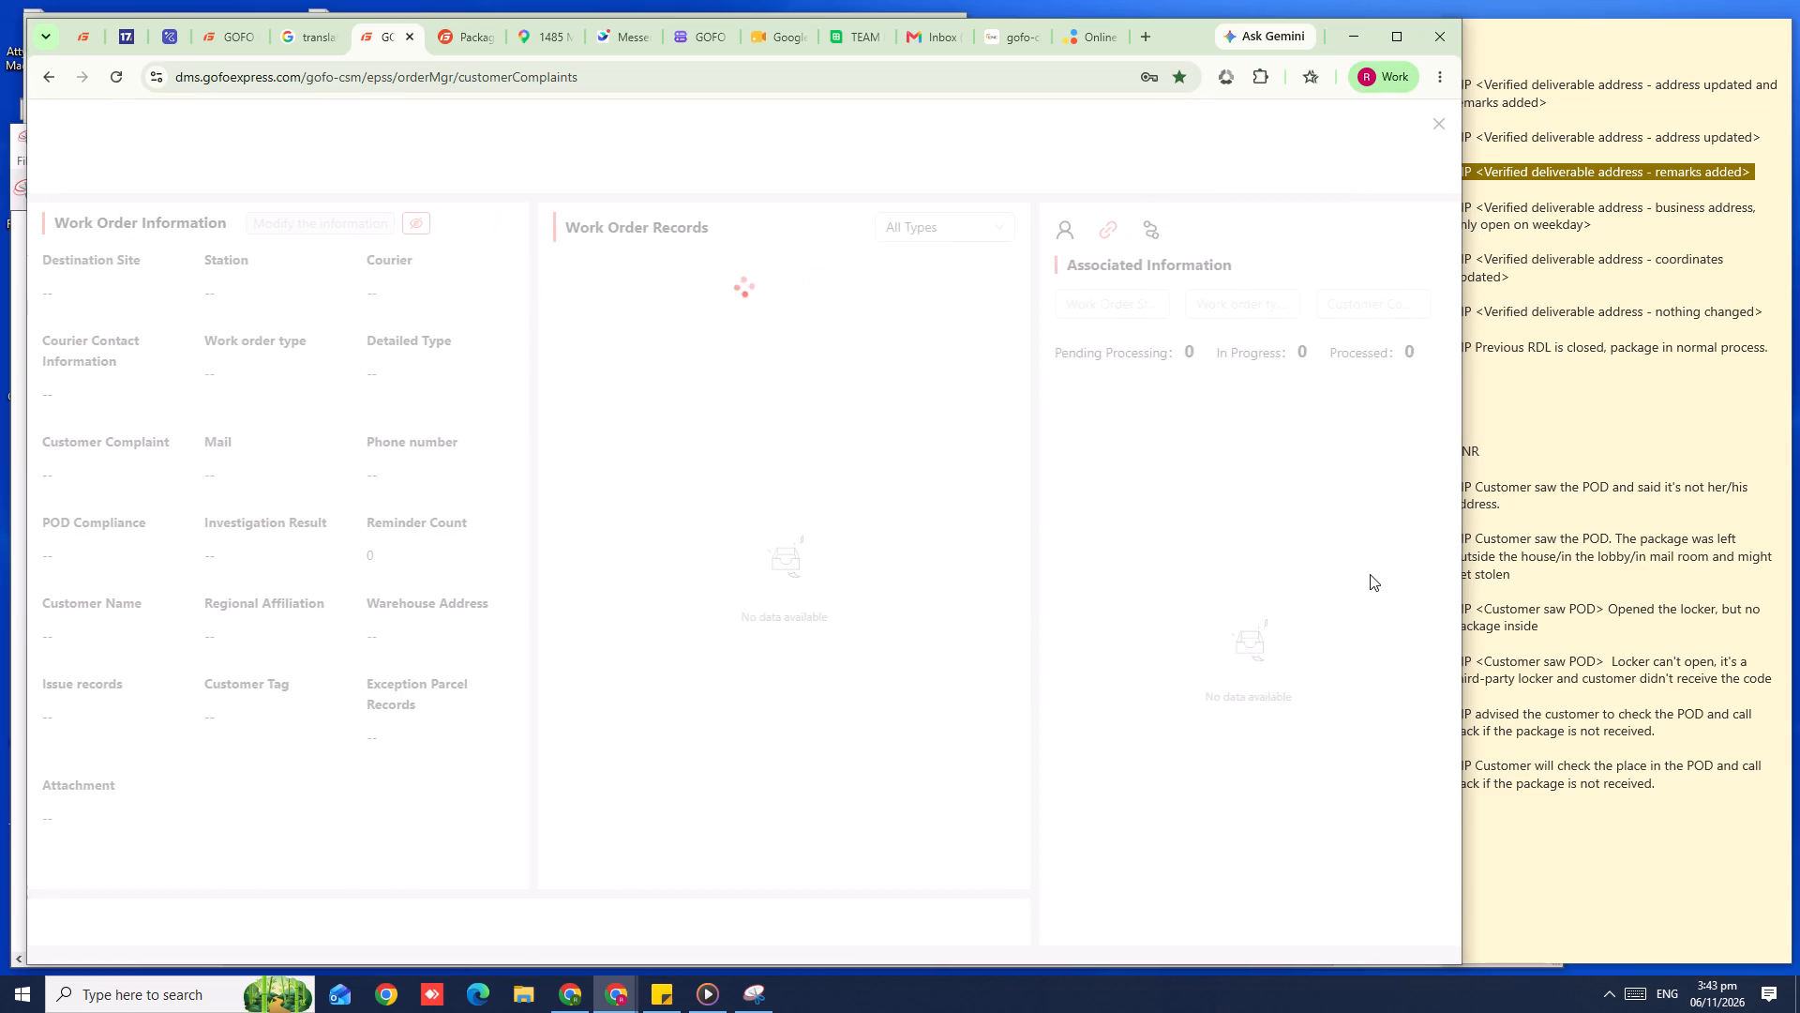
pyautogui.click(1441, 122)
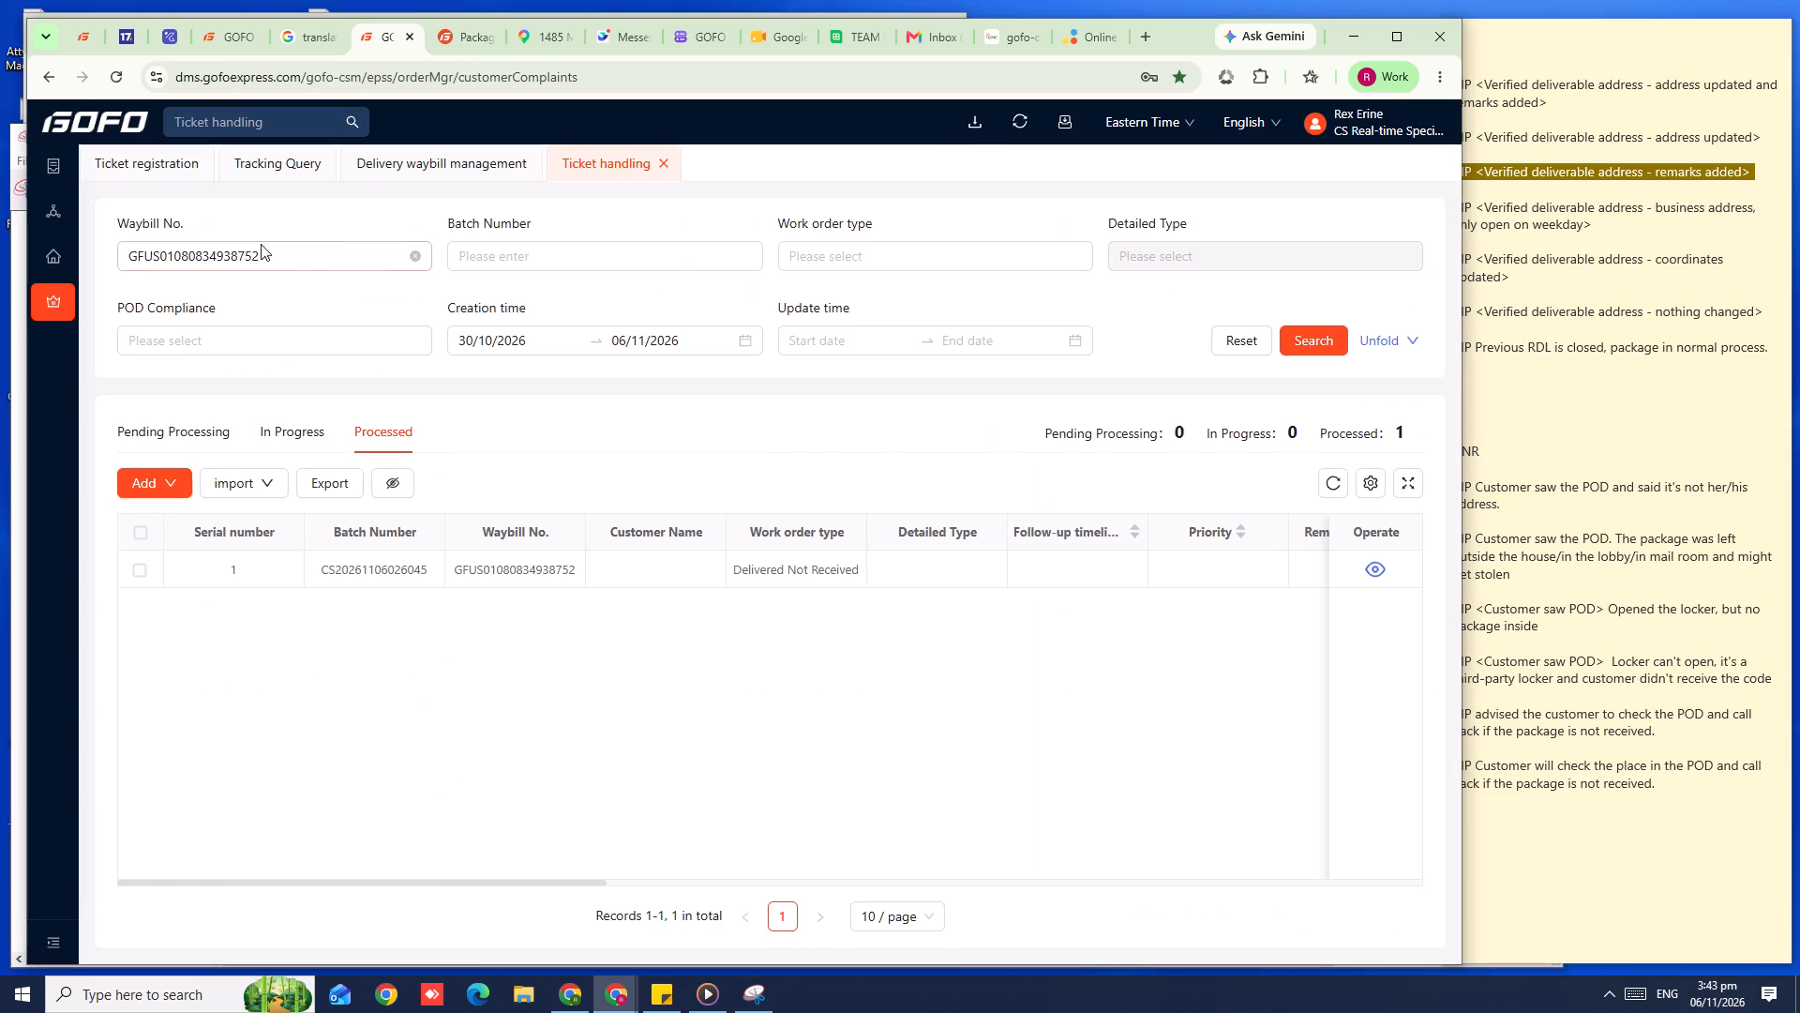
pyautogui.click(116, 154)
pyautogui.click(187, 362)
pyautogui.click(183, 393)
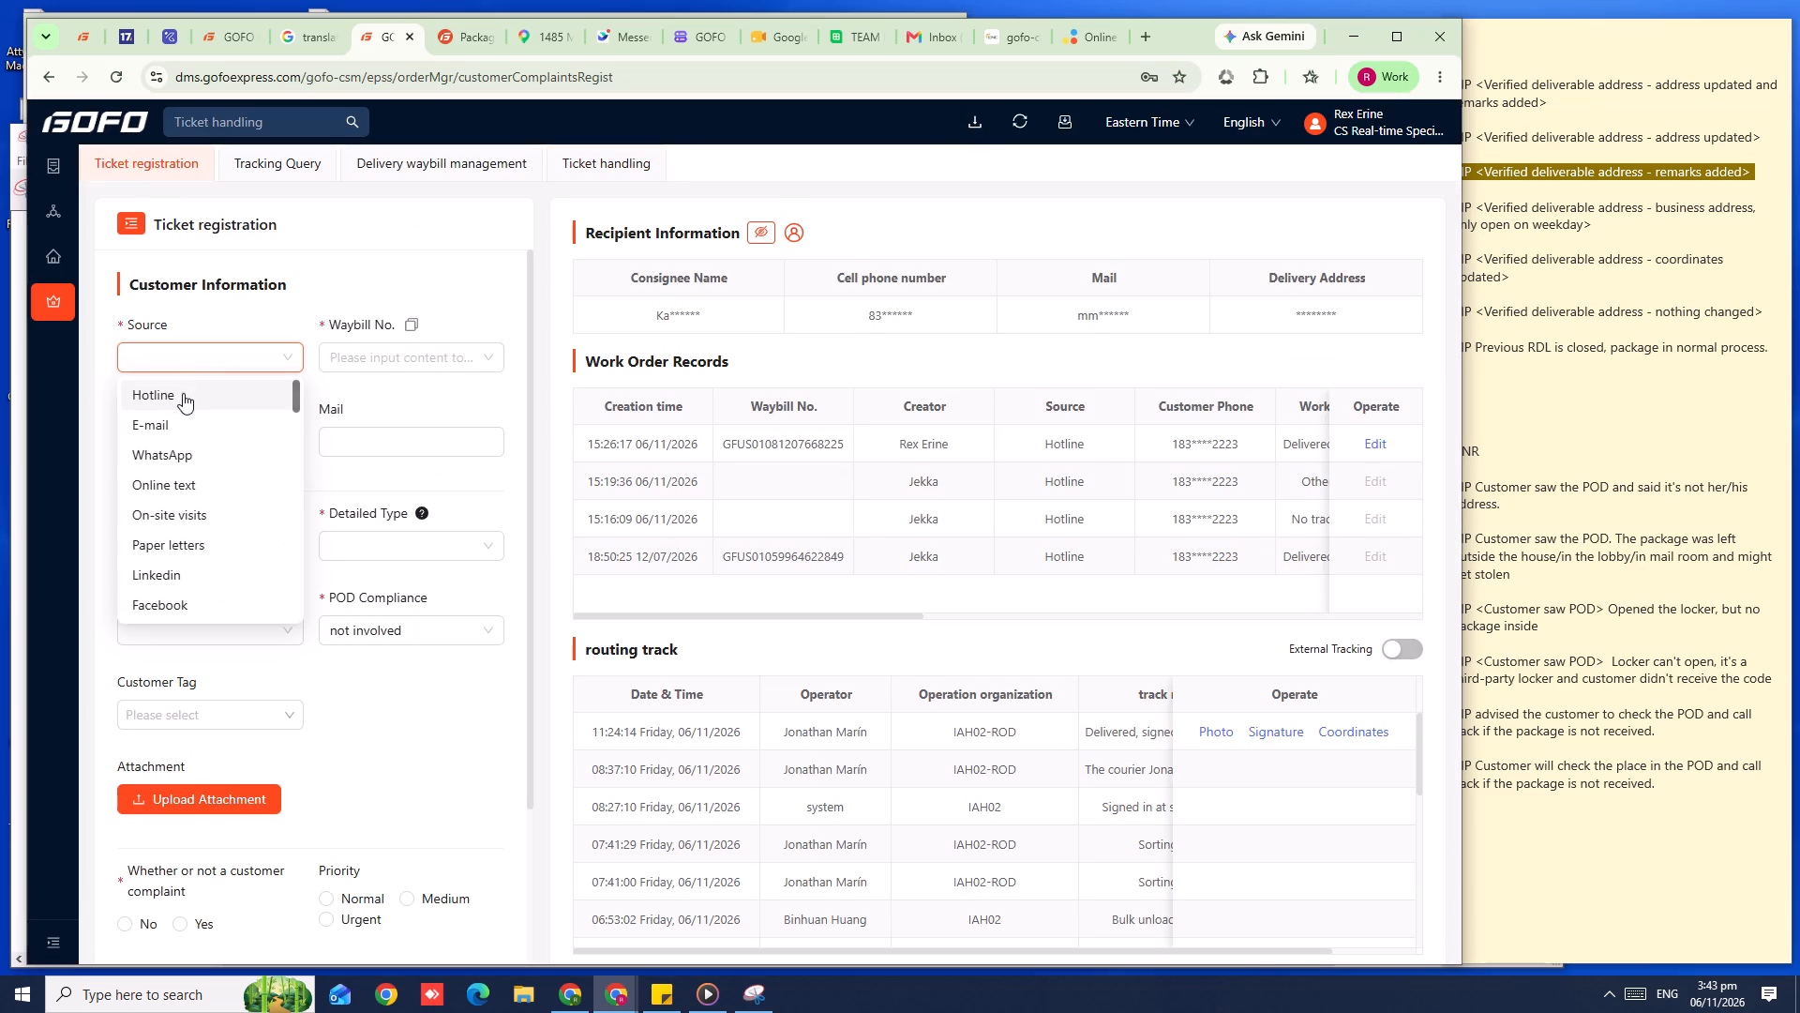
pyautogui.click(388, 339)
pyautogui.click(385, 344)
pyautogui.hotkey('ctrl', 'v')
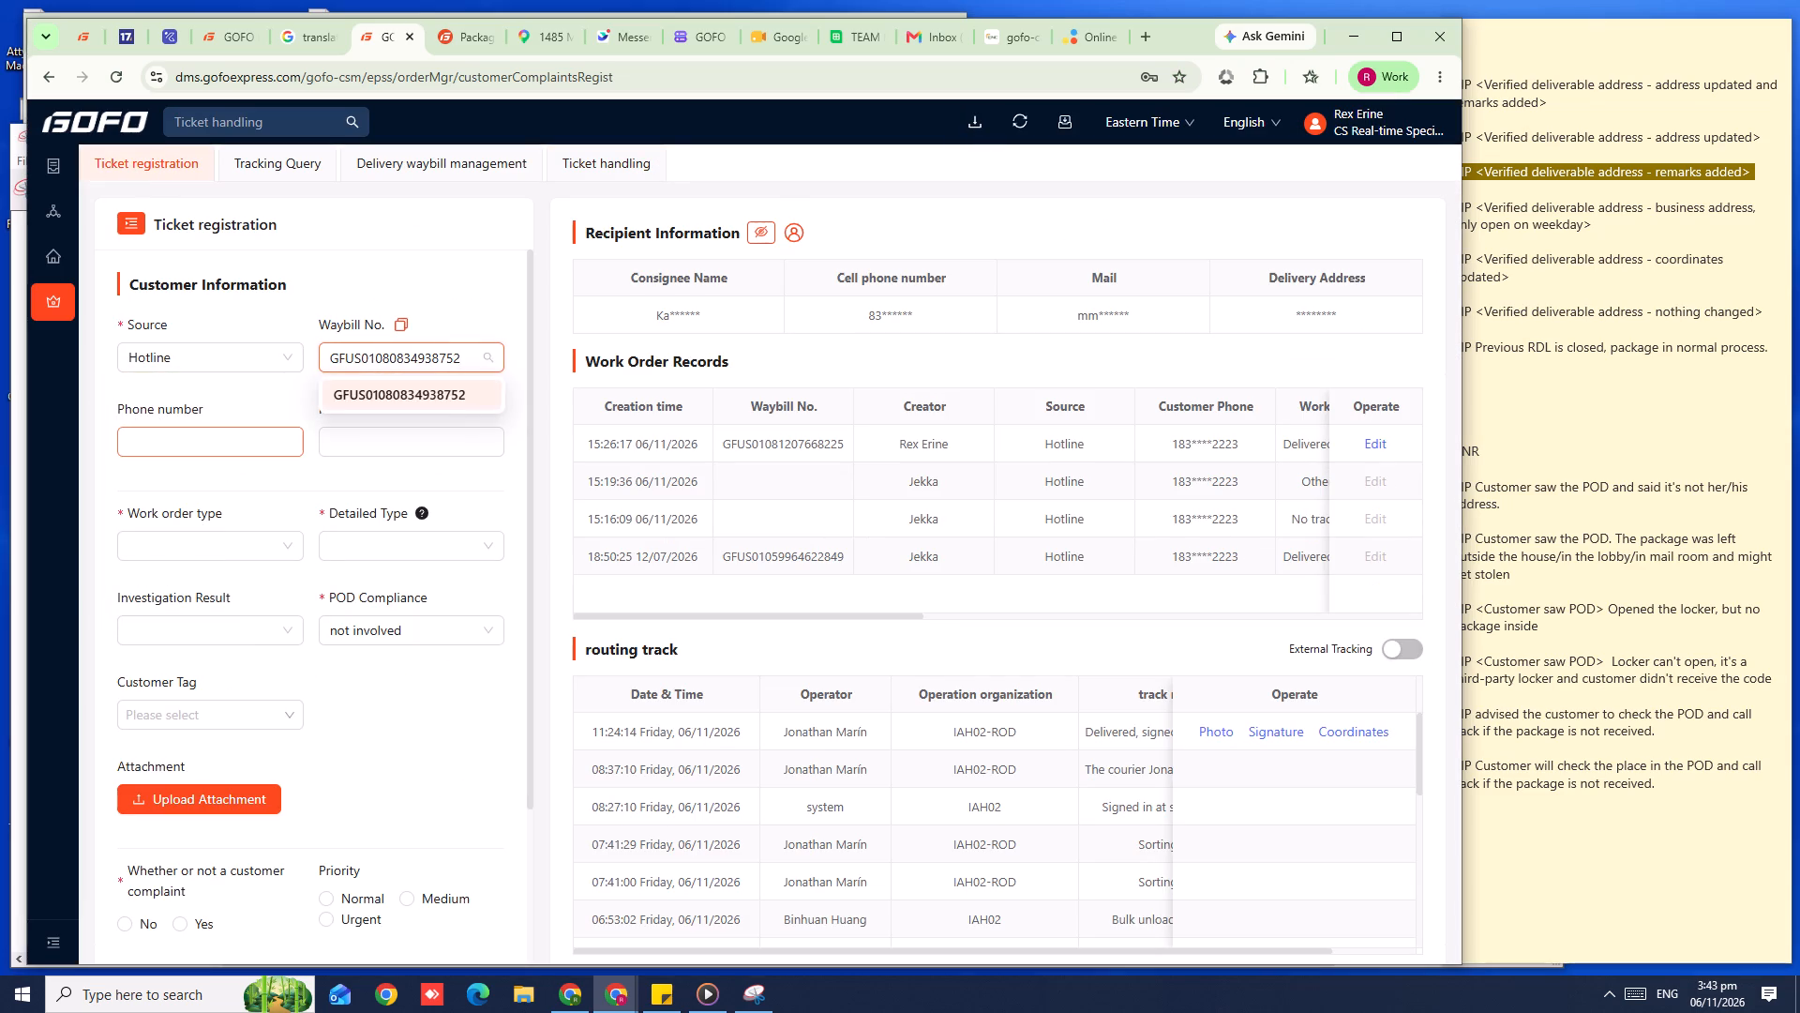
pyautogui.click(218, 439)
# Copy the caller's phone number from the most recent inbound call in the call center recordings.
pyautogui.click(1512, 78)
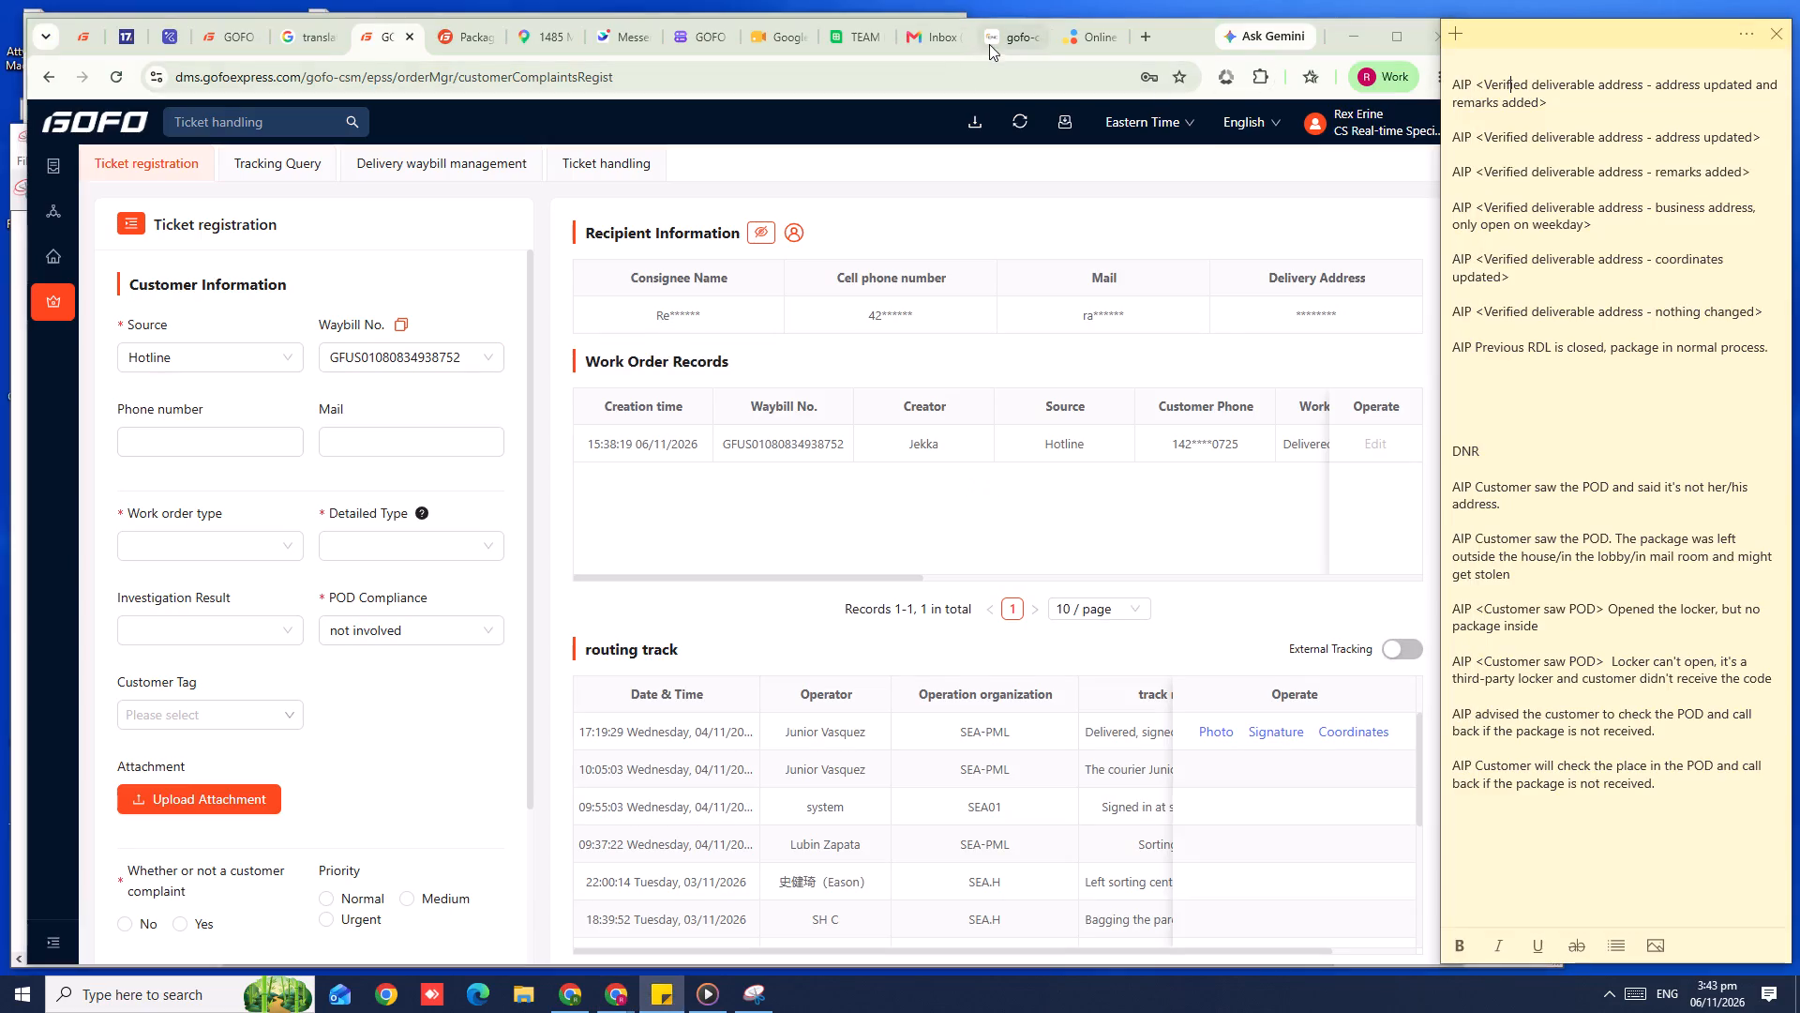
pyautogui.click(987, 53)
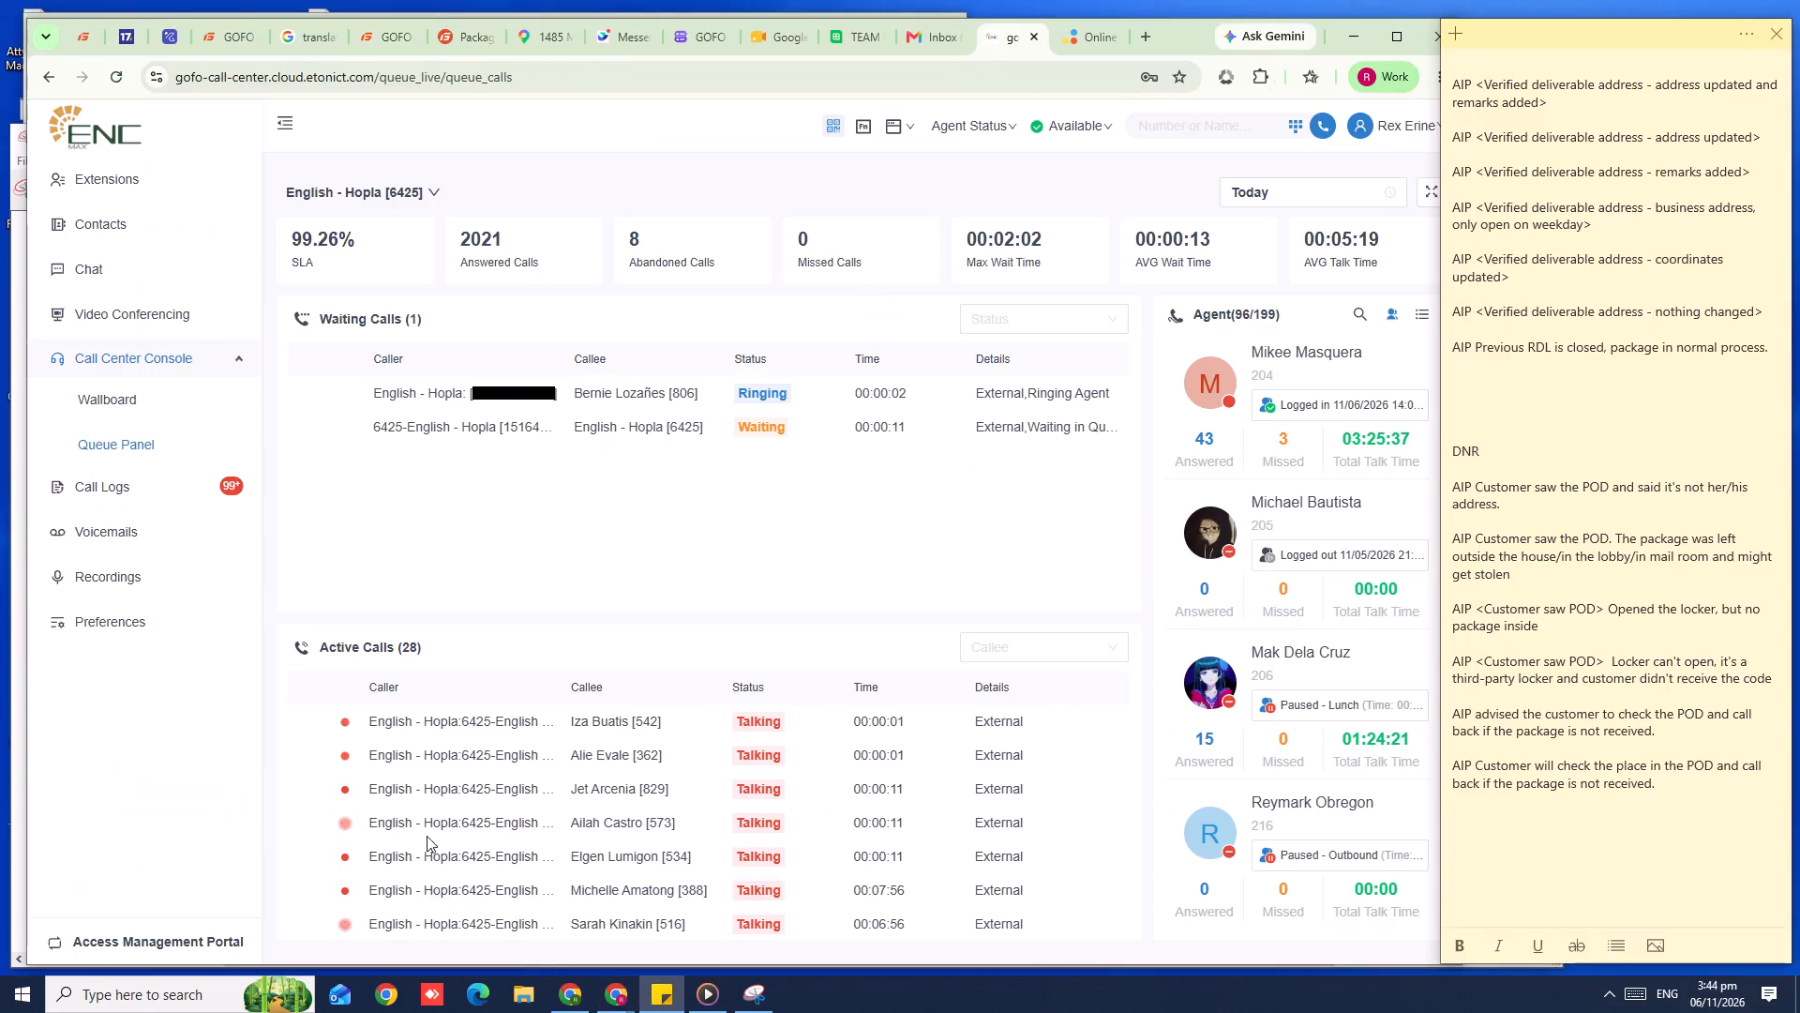
pyautogui.click(126, 580)
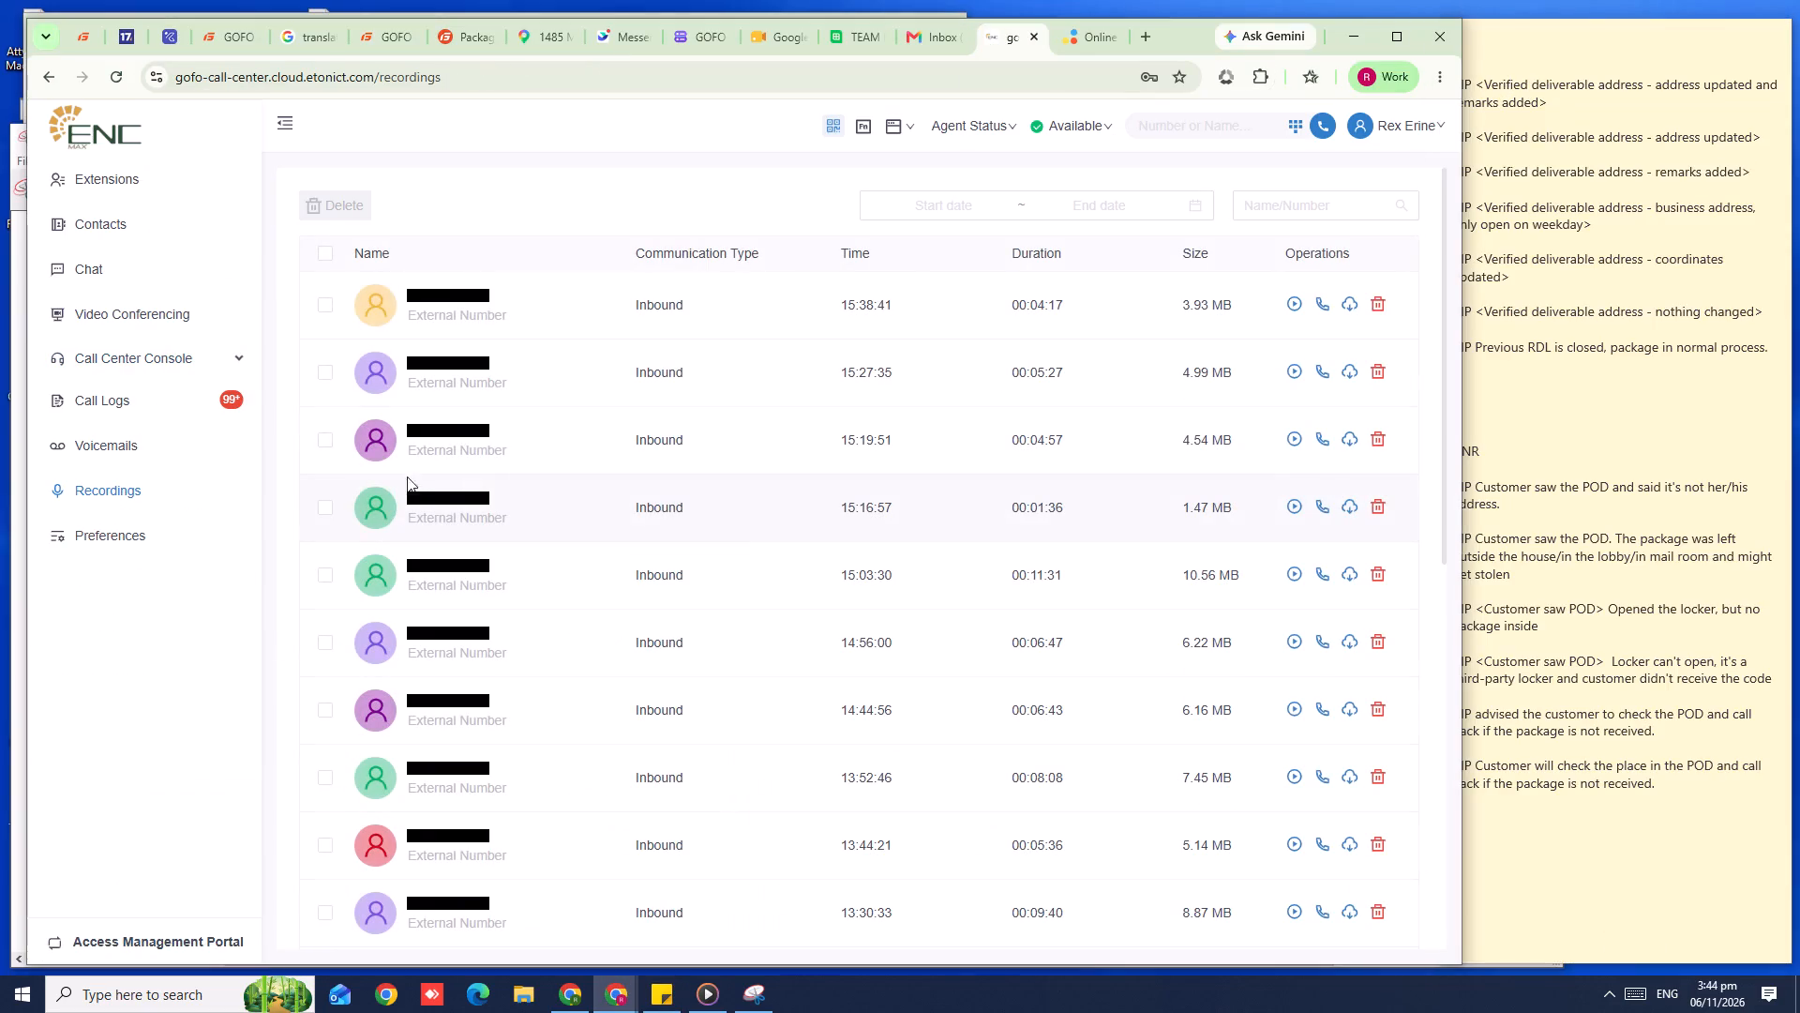
pyautogui.moveTo(503, 293); pyautogui.dragTo(410, 301)
pyautogui.hotkey('ctrl', 'c')
pyautogui.hotkey('ctrl', 'c')
pyautogui.hotkey('ctrl', 'c')
pyautogui.hotkey('ctrl', 'c')
pyautogui.hotkey('ctrl', 'c')
pyautogui.hotkey('ctrl', 'c')
pyautogui.hotkey('ctrl', 'c')
pyautogui.hotkey('ctrl', 'c')
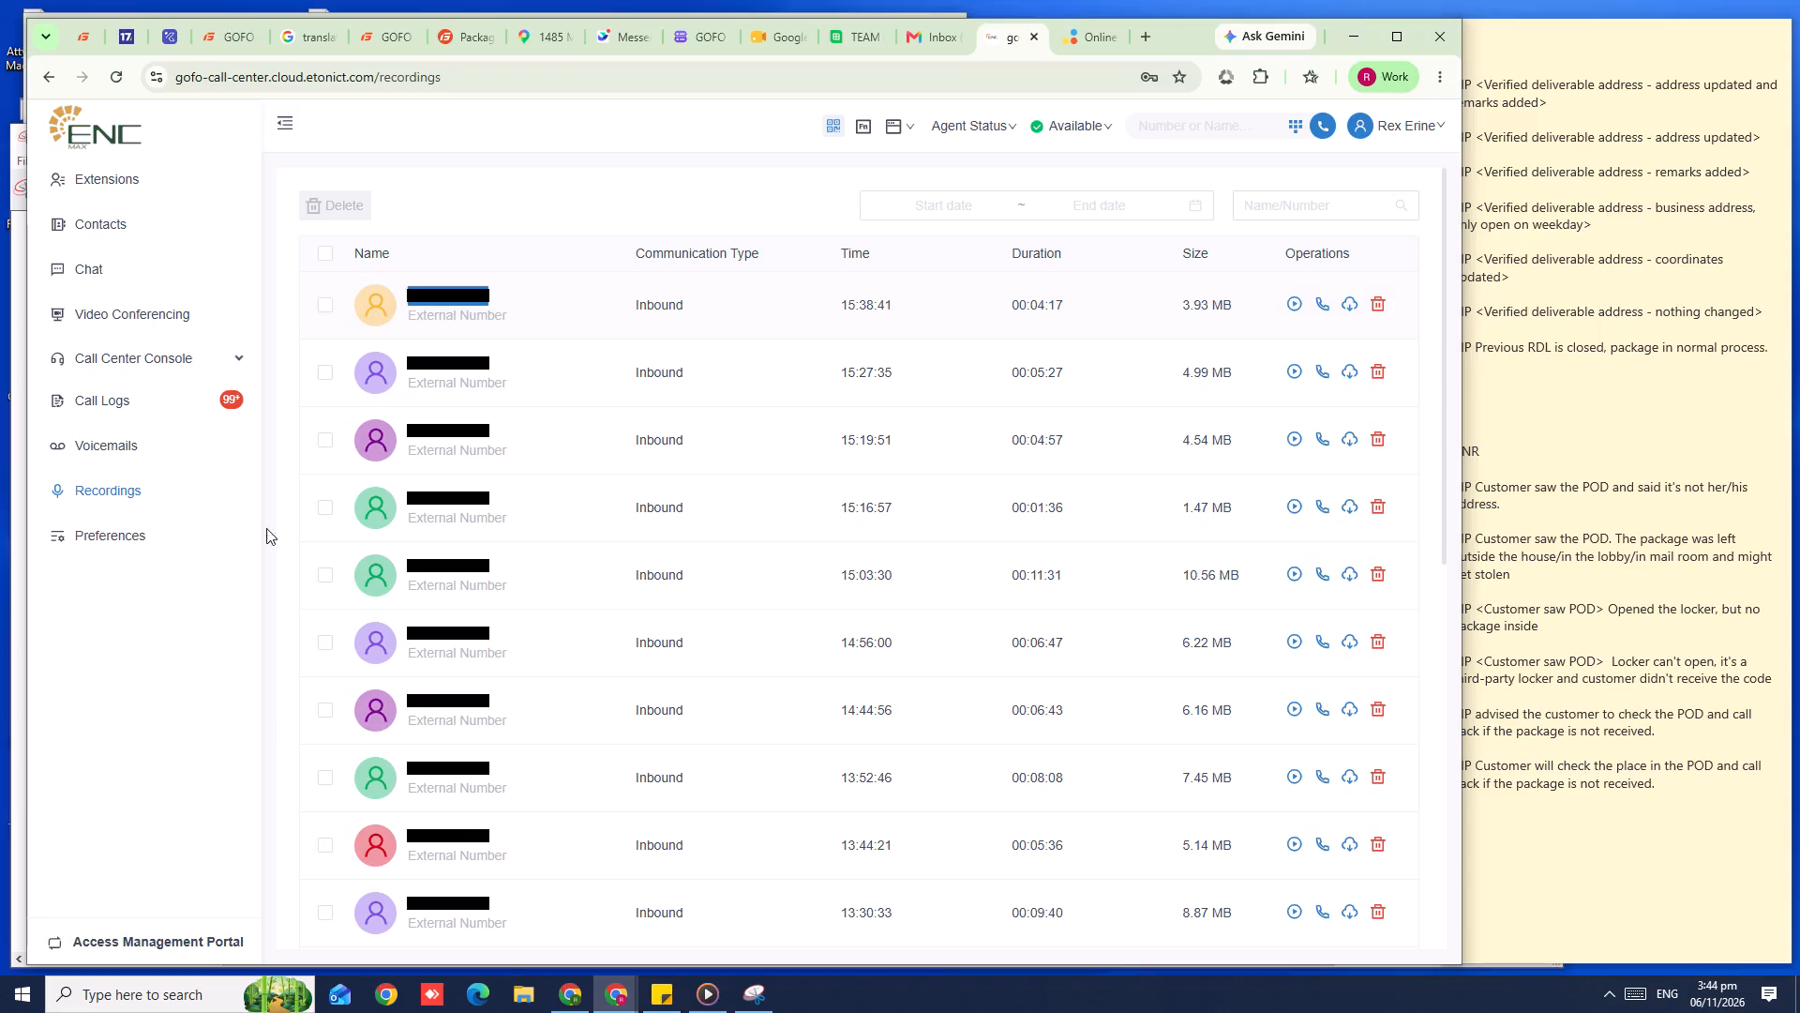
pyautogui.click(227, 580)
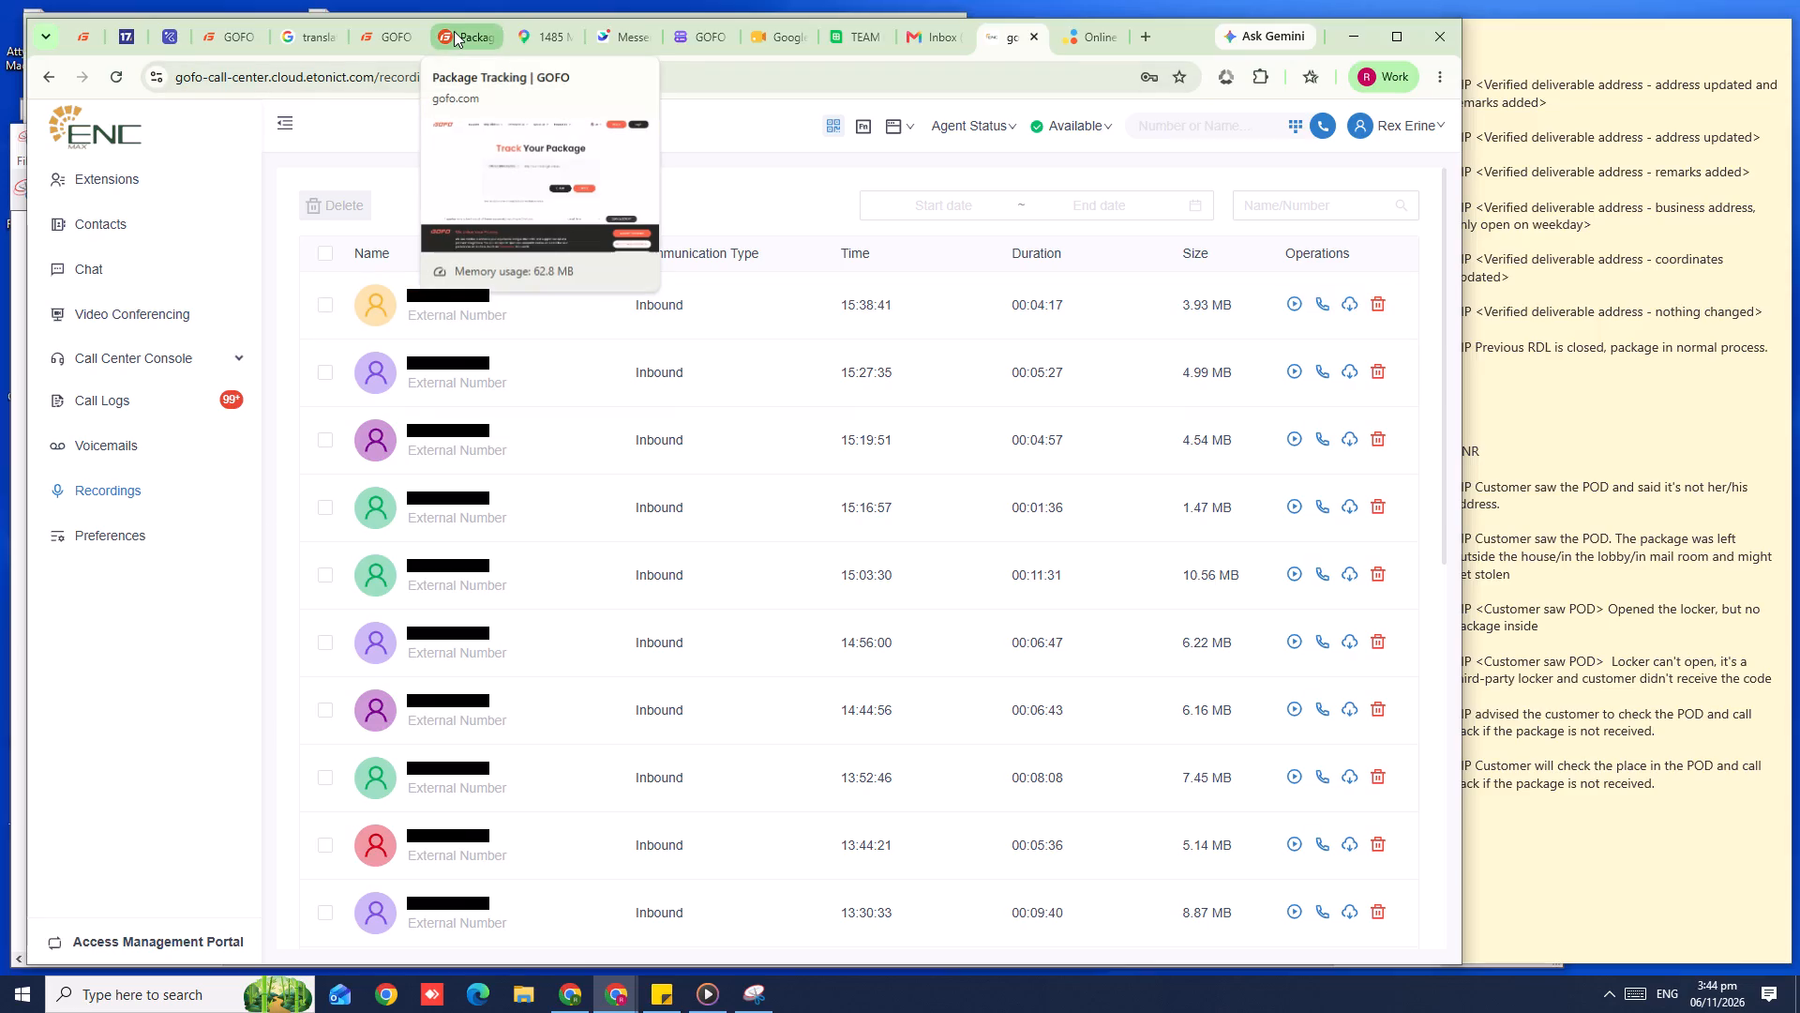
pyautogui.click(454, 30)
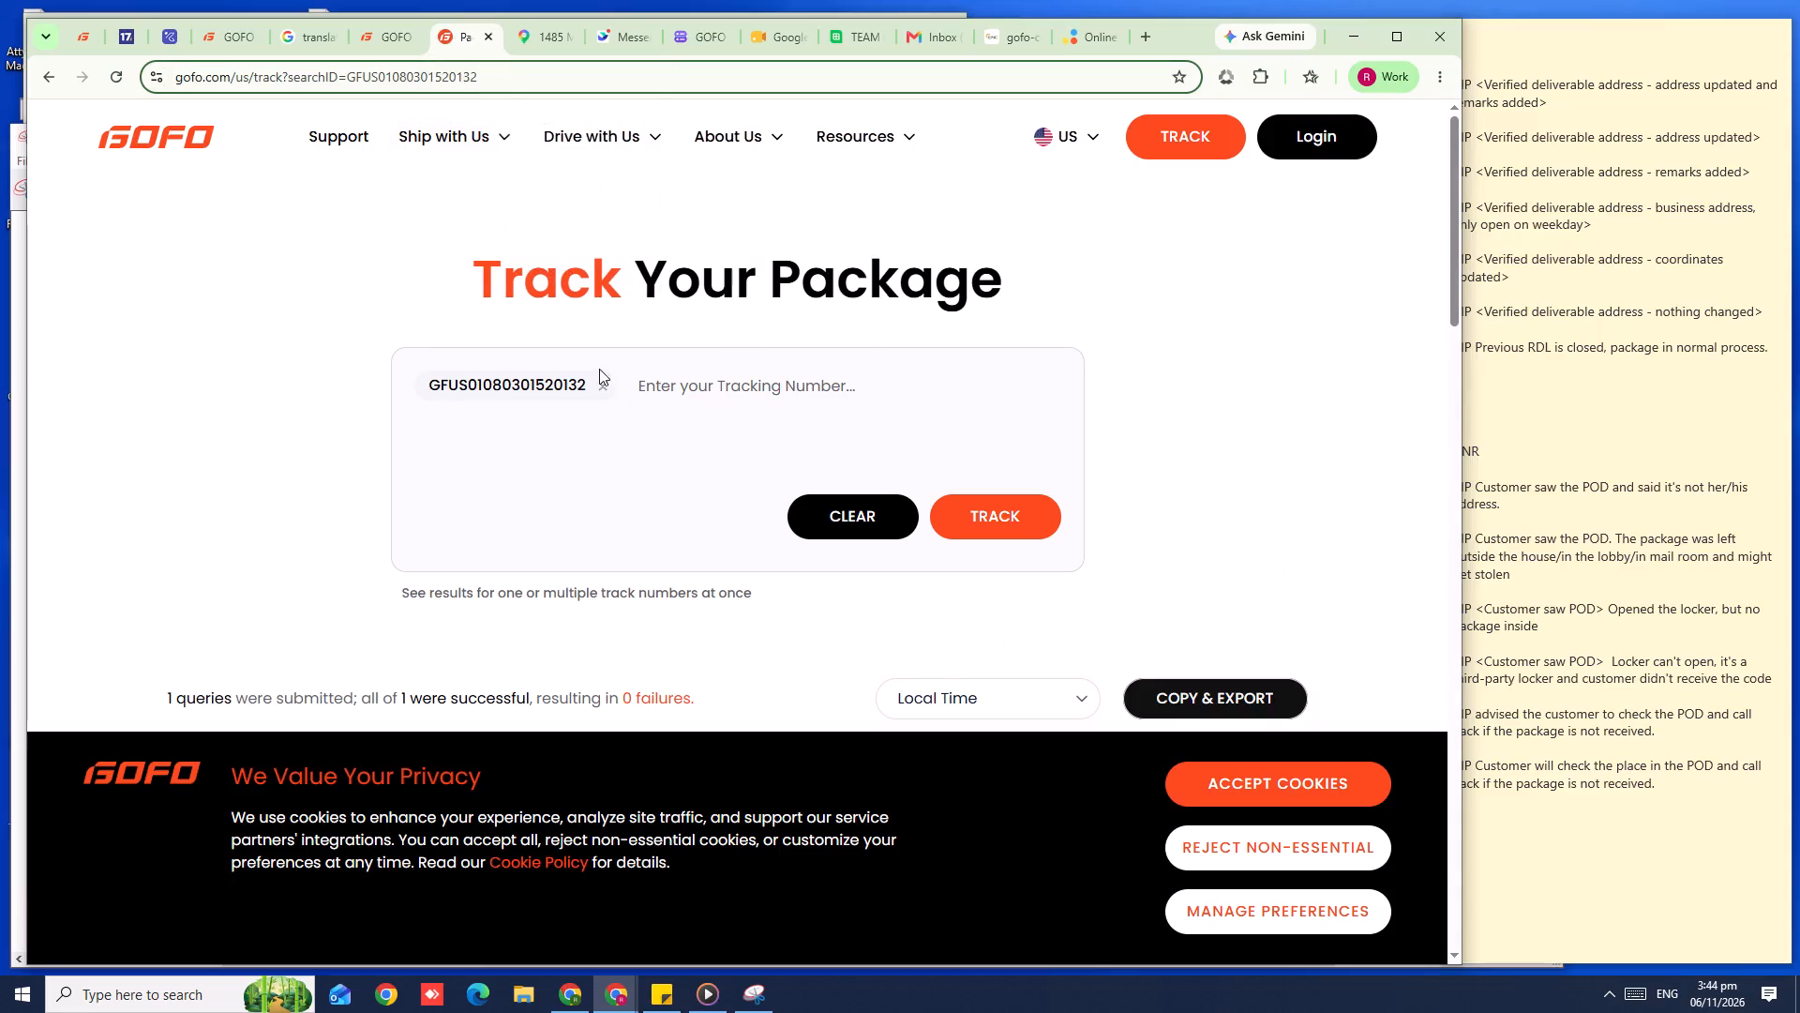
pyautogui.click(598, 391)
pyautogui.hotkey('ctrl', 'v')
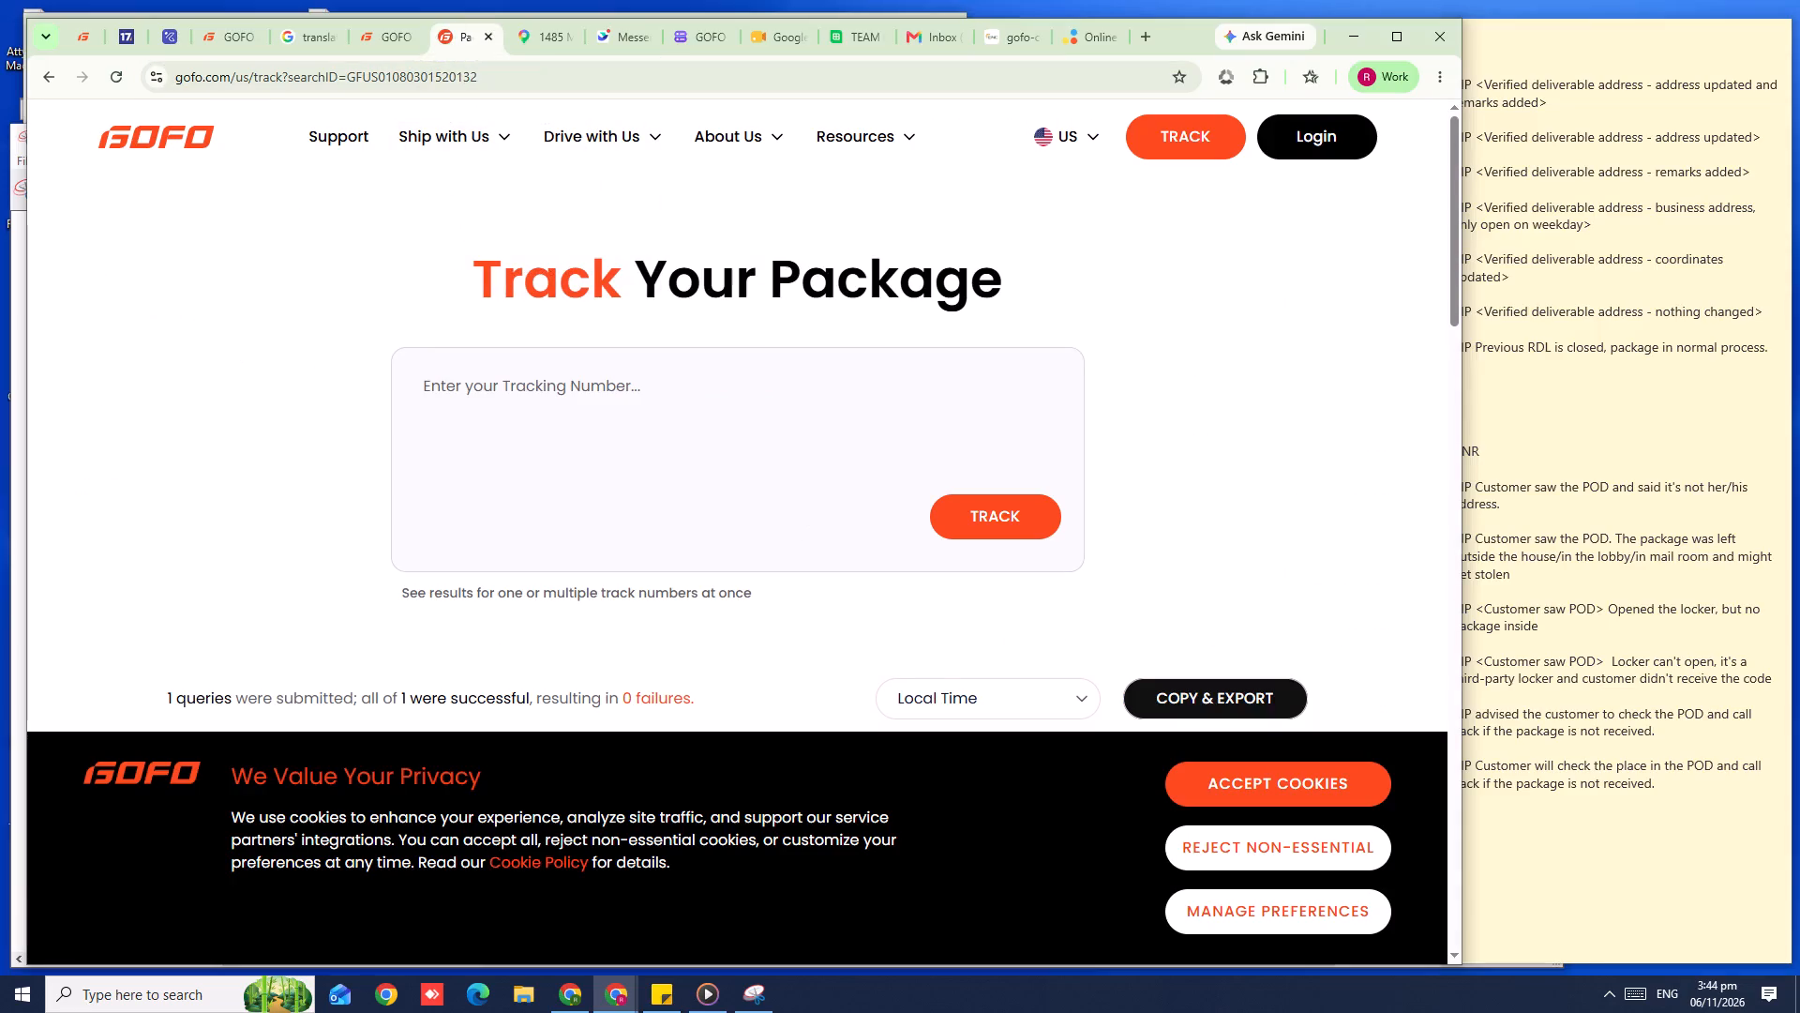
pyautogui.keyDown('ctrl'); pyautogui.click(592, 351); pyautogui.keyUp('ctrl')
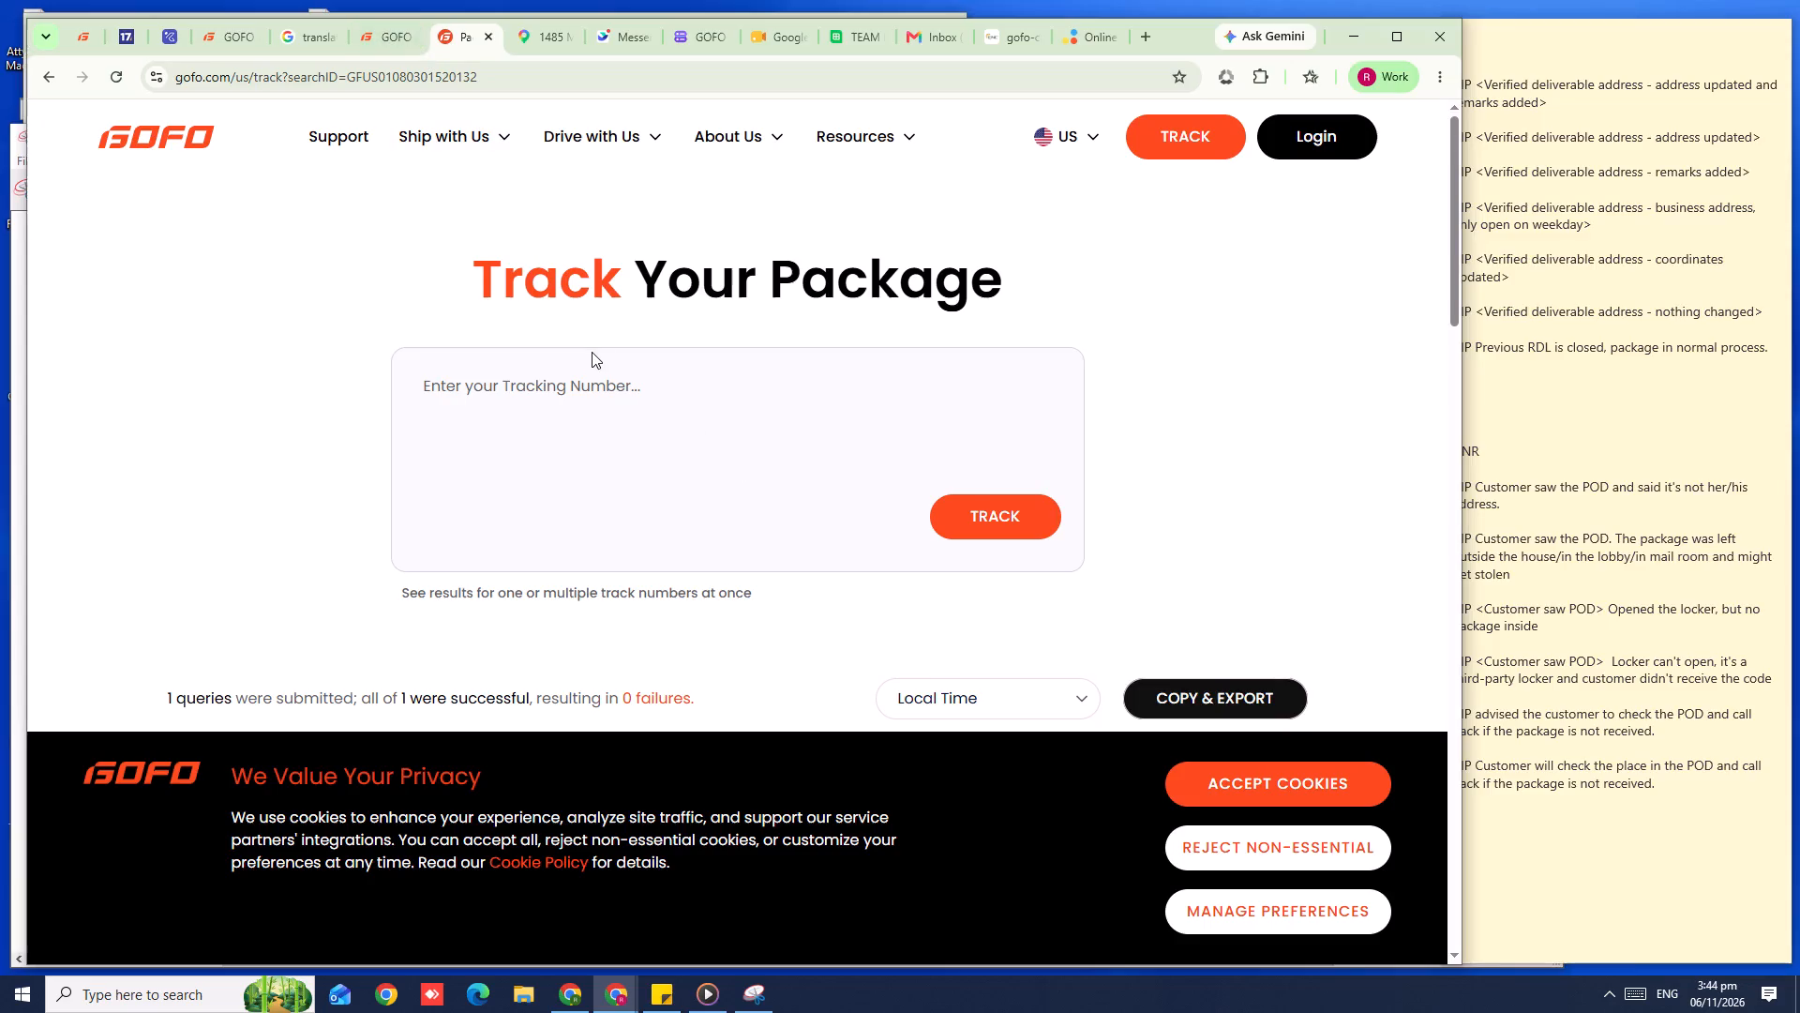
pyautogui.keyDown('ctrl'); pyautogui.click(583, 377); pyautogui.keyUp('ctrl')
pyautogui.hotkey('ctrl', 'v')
# Fill the ticket registration's phone number field with the caller's number copied from the call recordings.
pyautogui.click(384, 37)
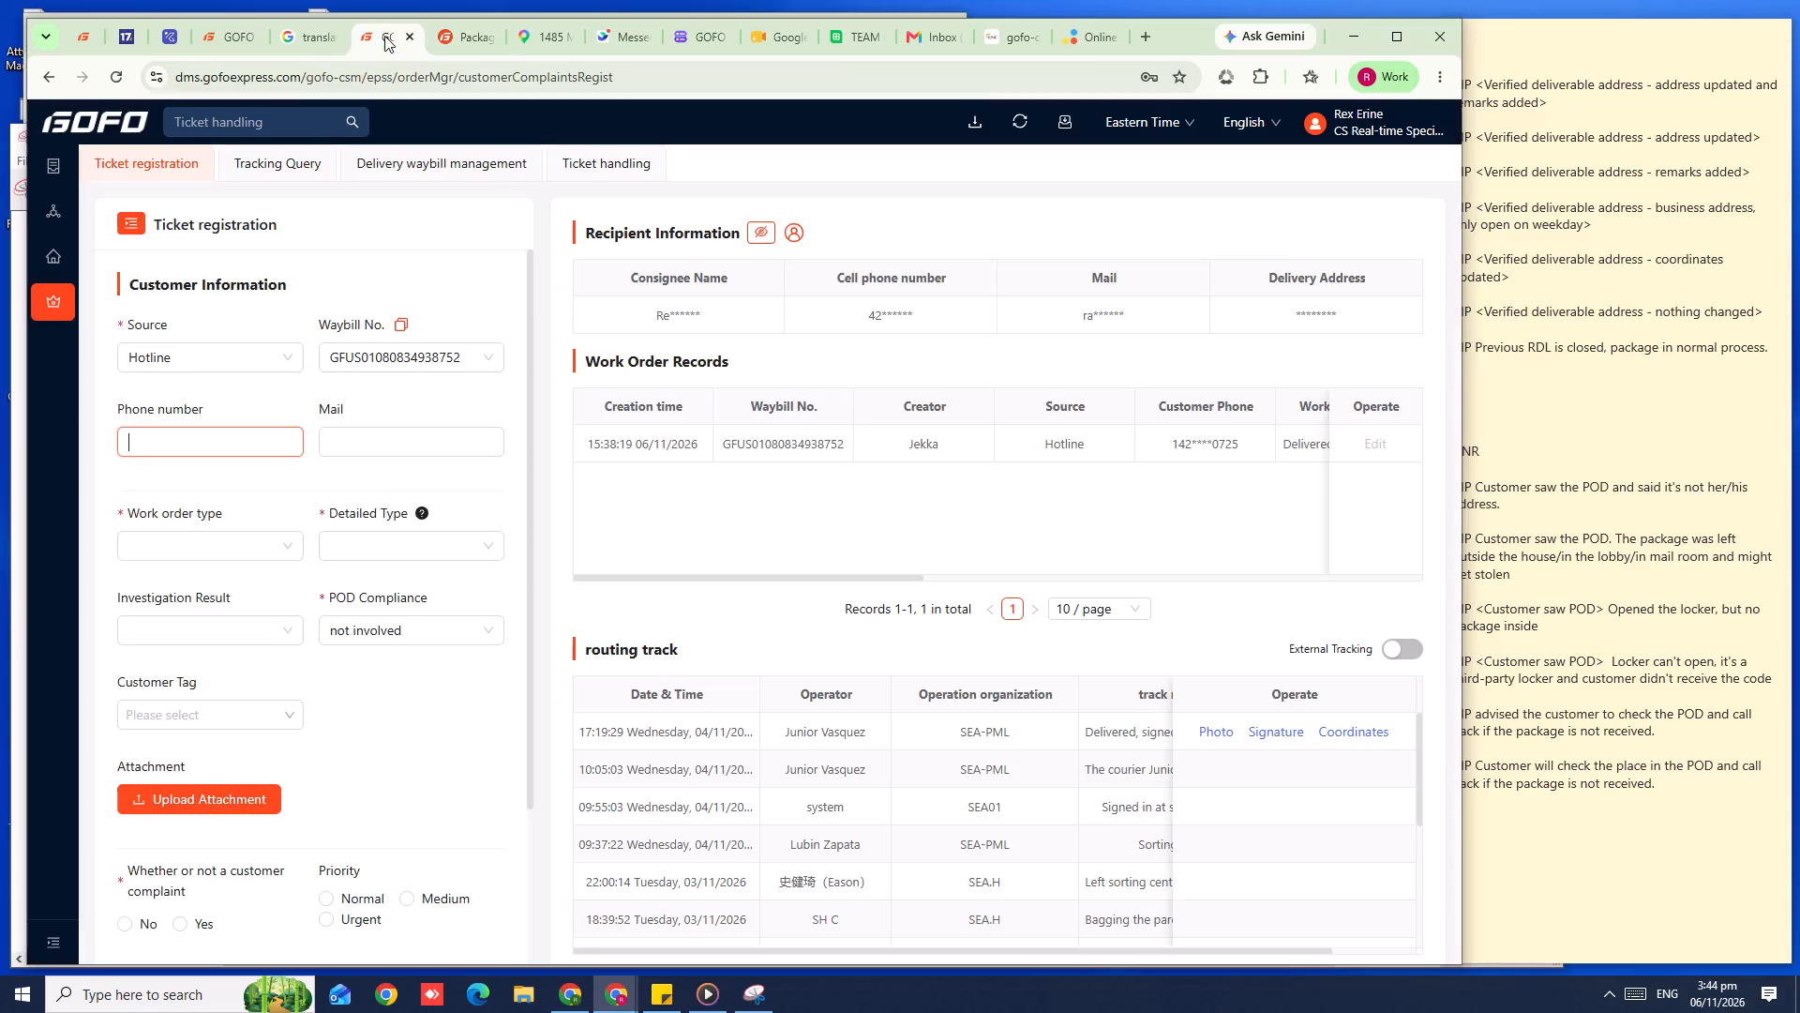
pyautogui.click(222, 438)
pyautogui.hotkey('ctrl', 'v')
# Classify the ticket as work order type Parcel Status Request, detailed type Guided to View POD, and not a customer complaint.
pyautogui.click(203, 560)
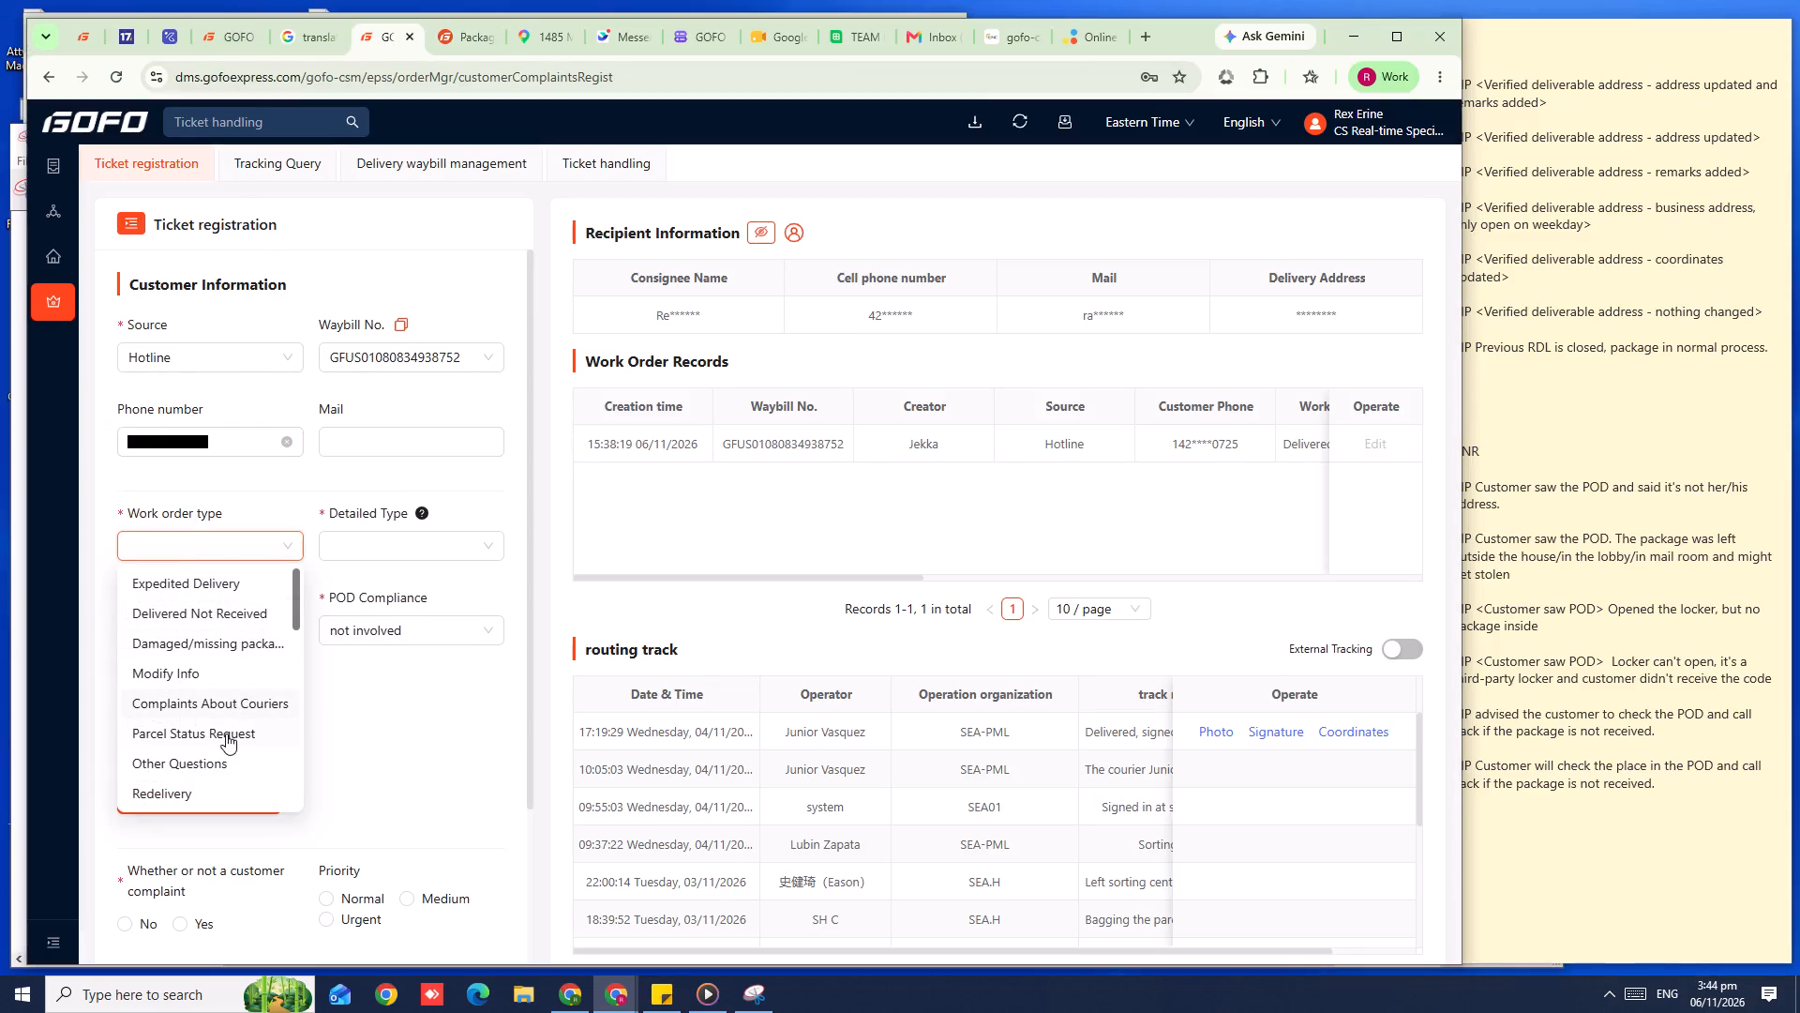
pyautogui.click(224, 737)
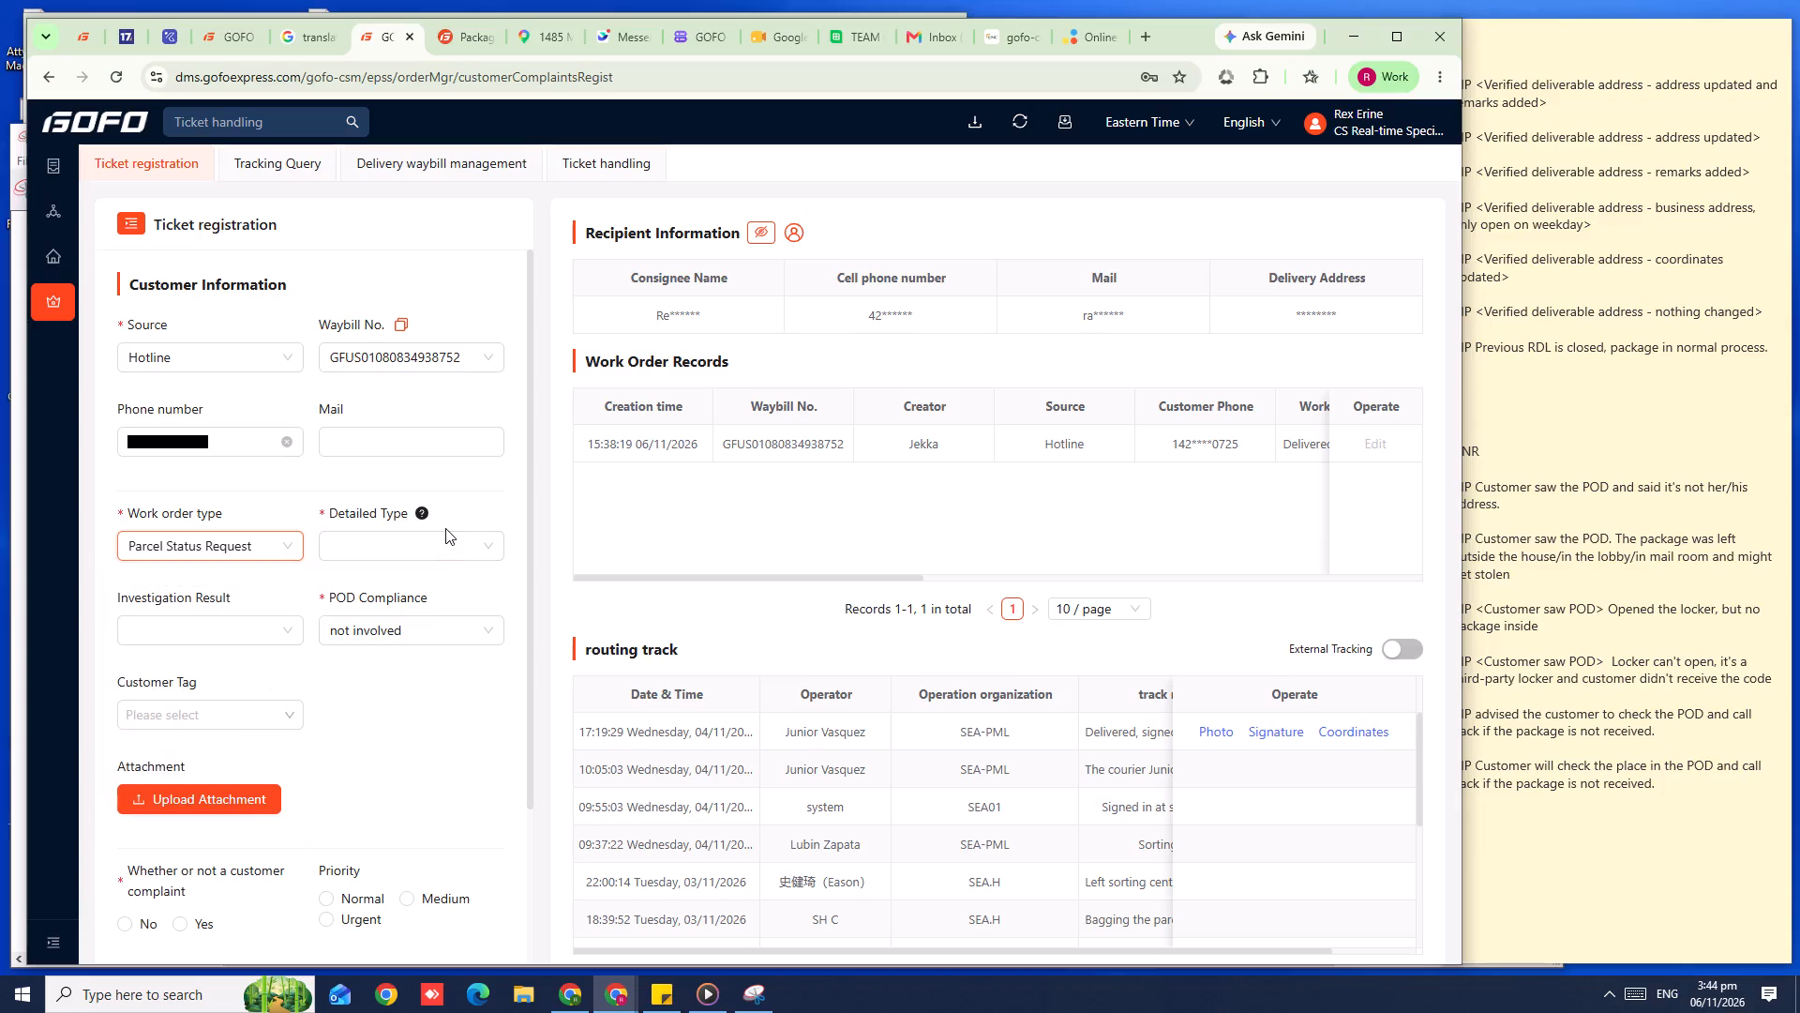
pyautogui.doubleClick(445, 528)
pyautogui.click(442, 547)
pyautogui.click(442, 547)
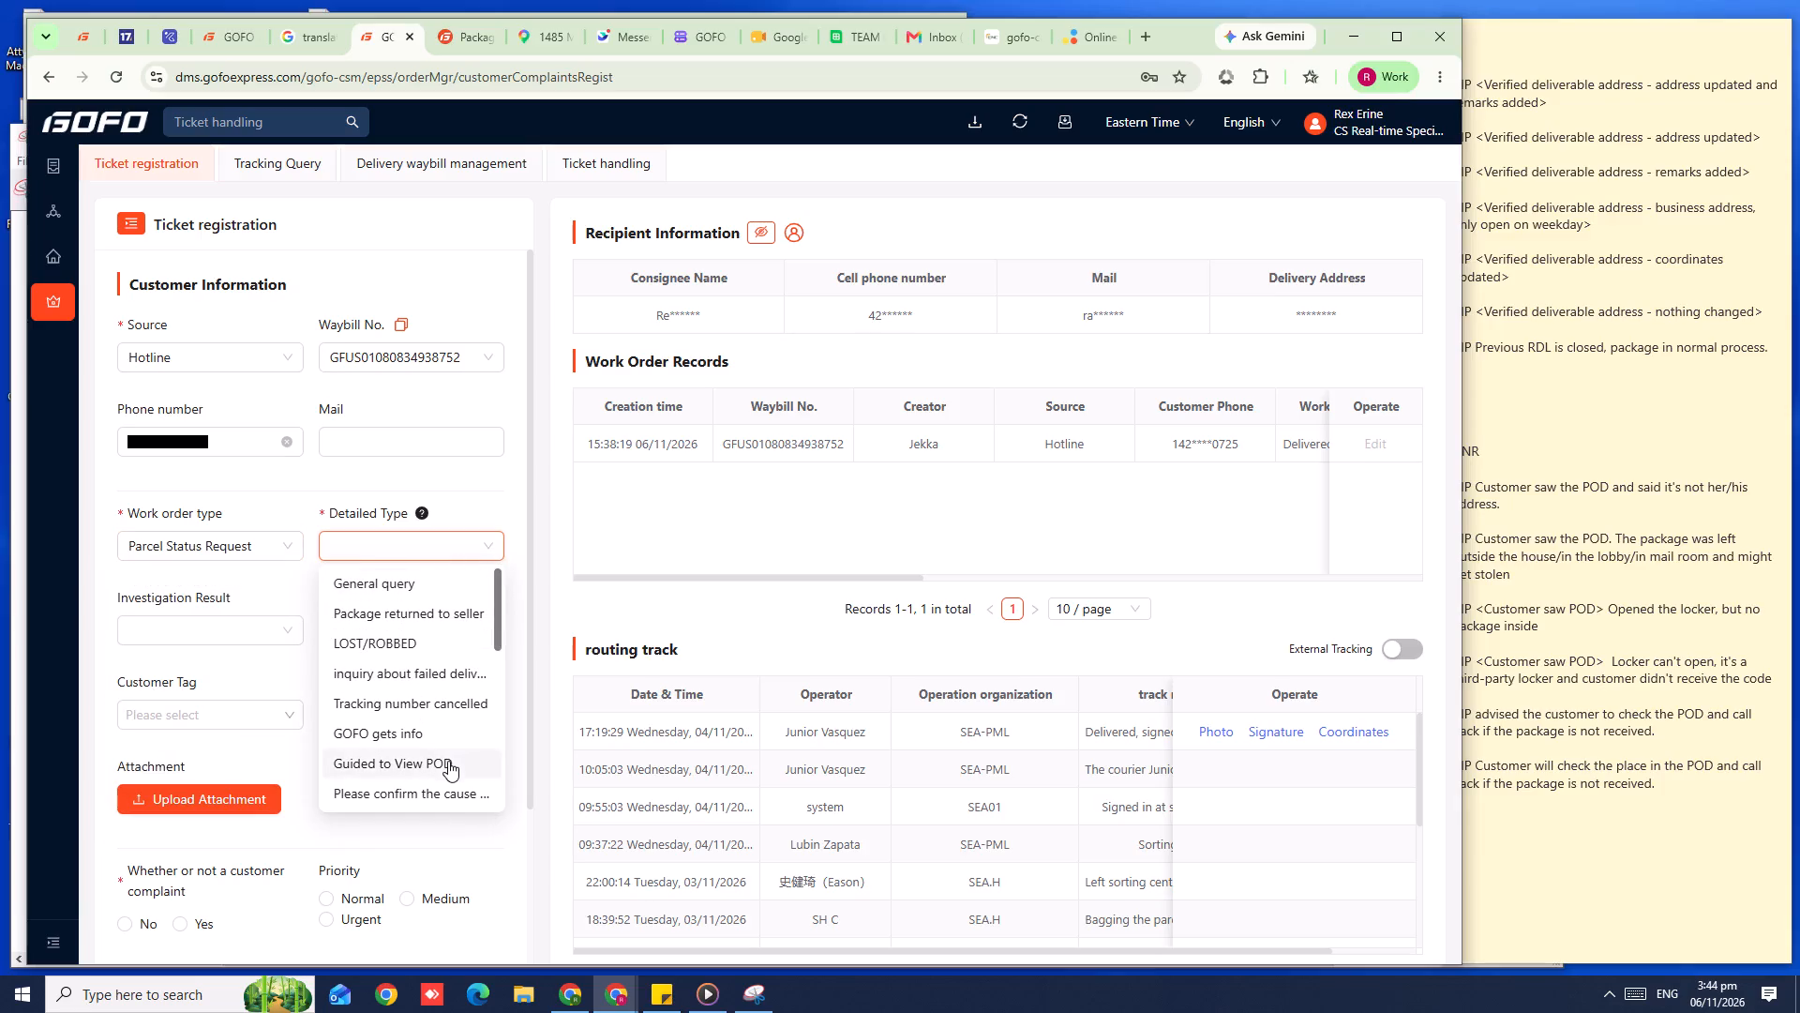
pyautogui.click(448, 761)
pyautogui.scroll(-4, 440, 677)
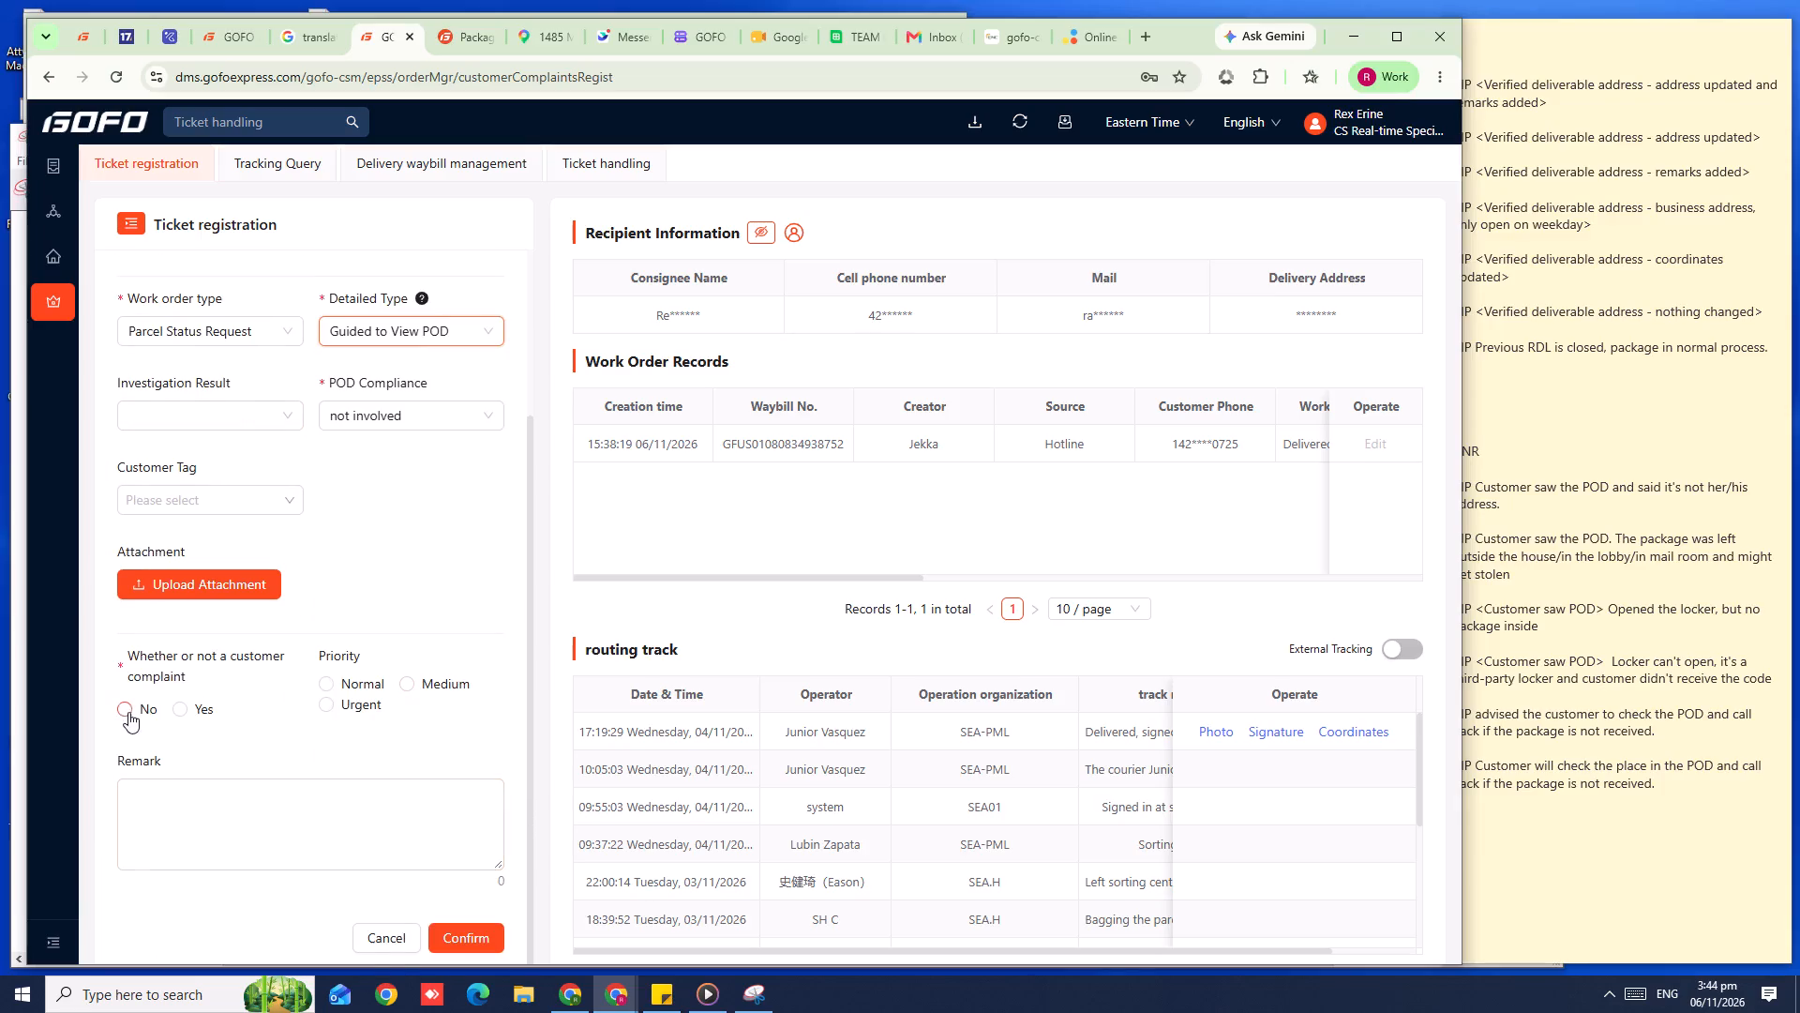
pyautogui.click(127, 711)
# Write the ticket remark "AIP, View POD.".
pyautogui.click(332, 808)
pyautogui.hotkey('shift', 'a')
pyautogui.hotkey('shift', 'i')
pyautogui.hotkey('shift', 'p')
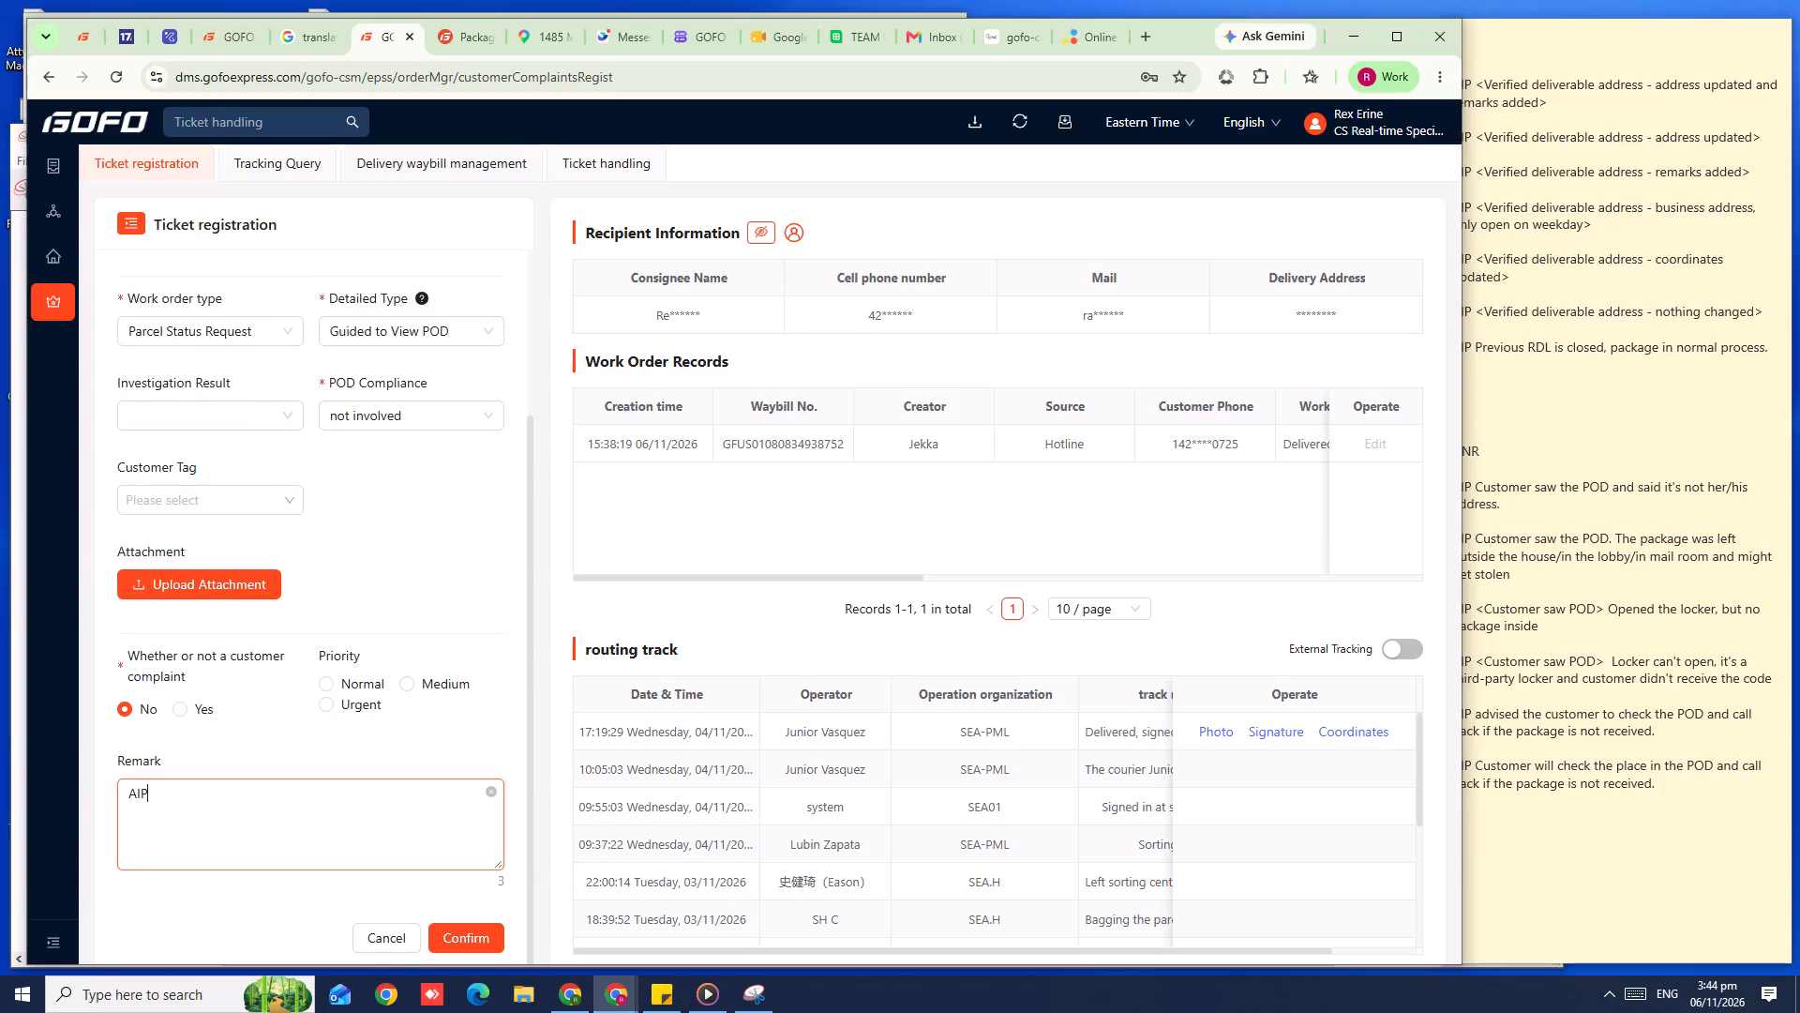
pyautogui.write(', Vide')
pyautogui.press('BackSpace')
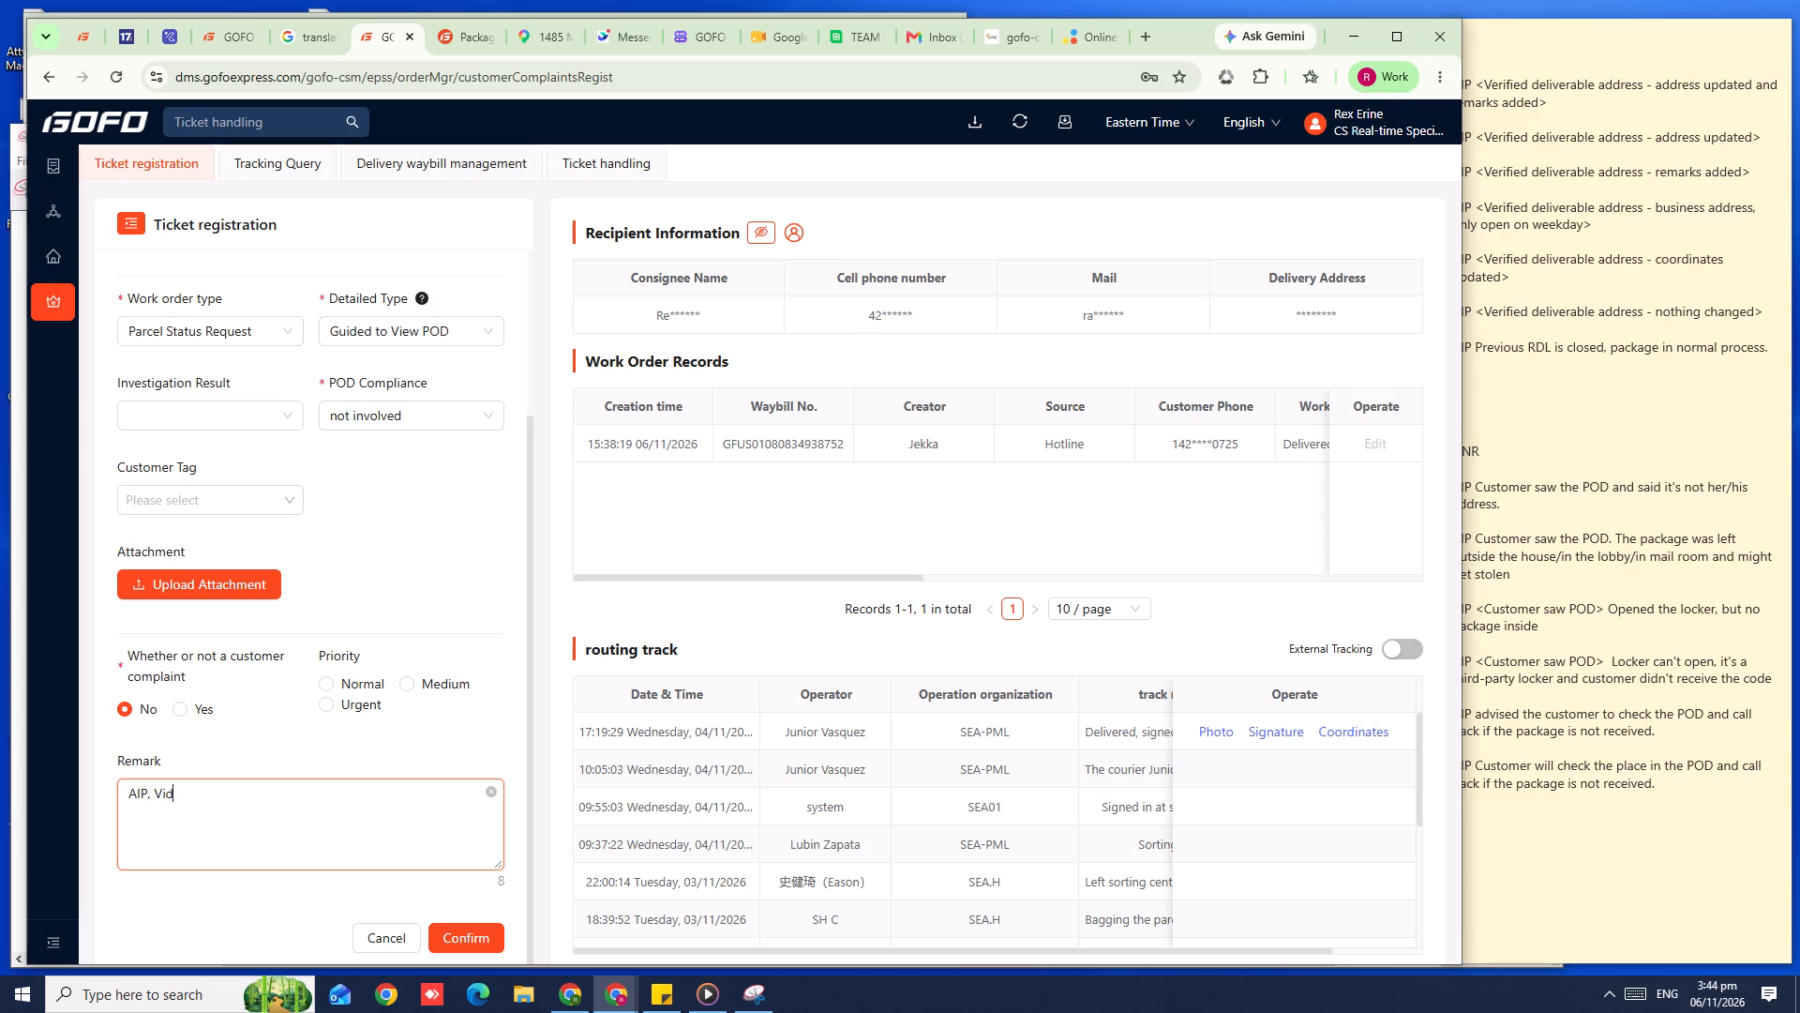
pyautogui.press('BackSpace')
pyautogui.write('ed')
pyautogui.press('BackSpace')
pyautogui.write('w')
pyautogui.press('space')
pyautogui.hotkey('shift', 'p')
pyautogui.write('OD.')
# Insert "guided to" before "View POD" in the remark and submit the ticket registration.
pyautogui.press('Left')
pyautogui.press('Left')
pyautogui.press('Left')
pyautogui.press('Left')
pyautogui.press('Left')
pyautogui.press('Left')
pyautogui.press('Left')
pyautogui.press('Left')
pyautogui.press('Left')
pyautogui.write('guided to')
pyautogui.press('space')
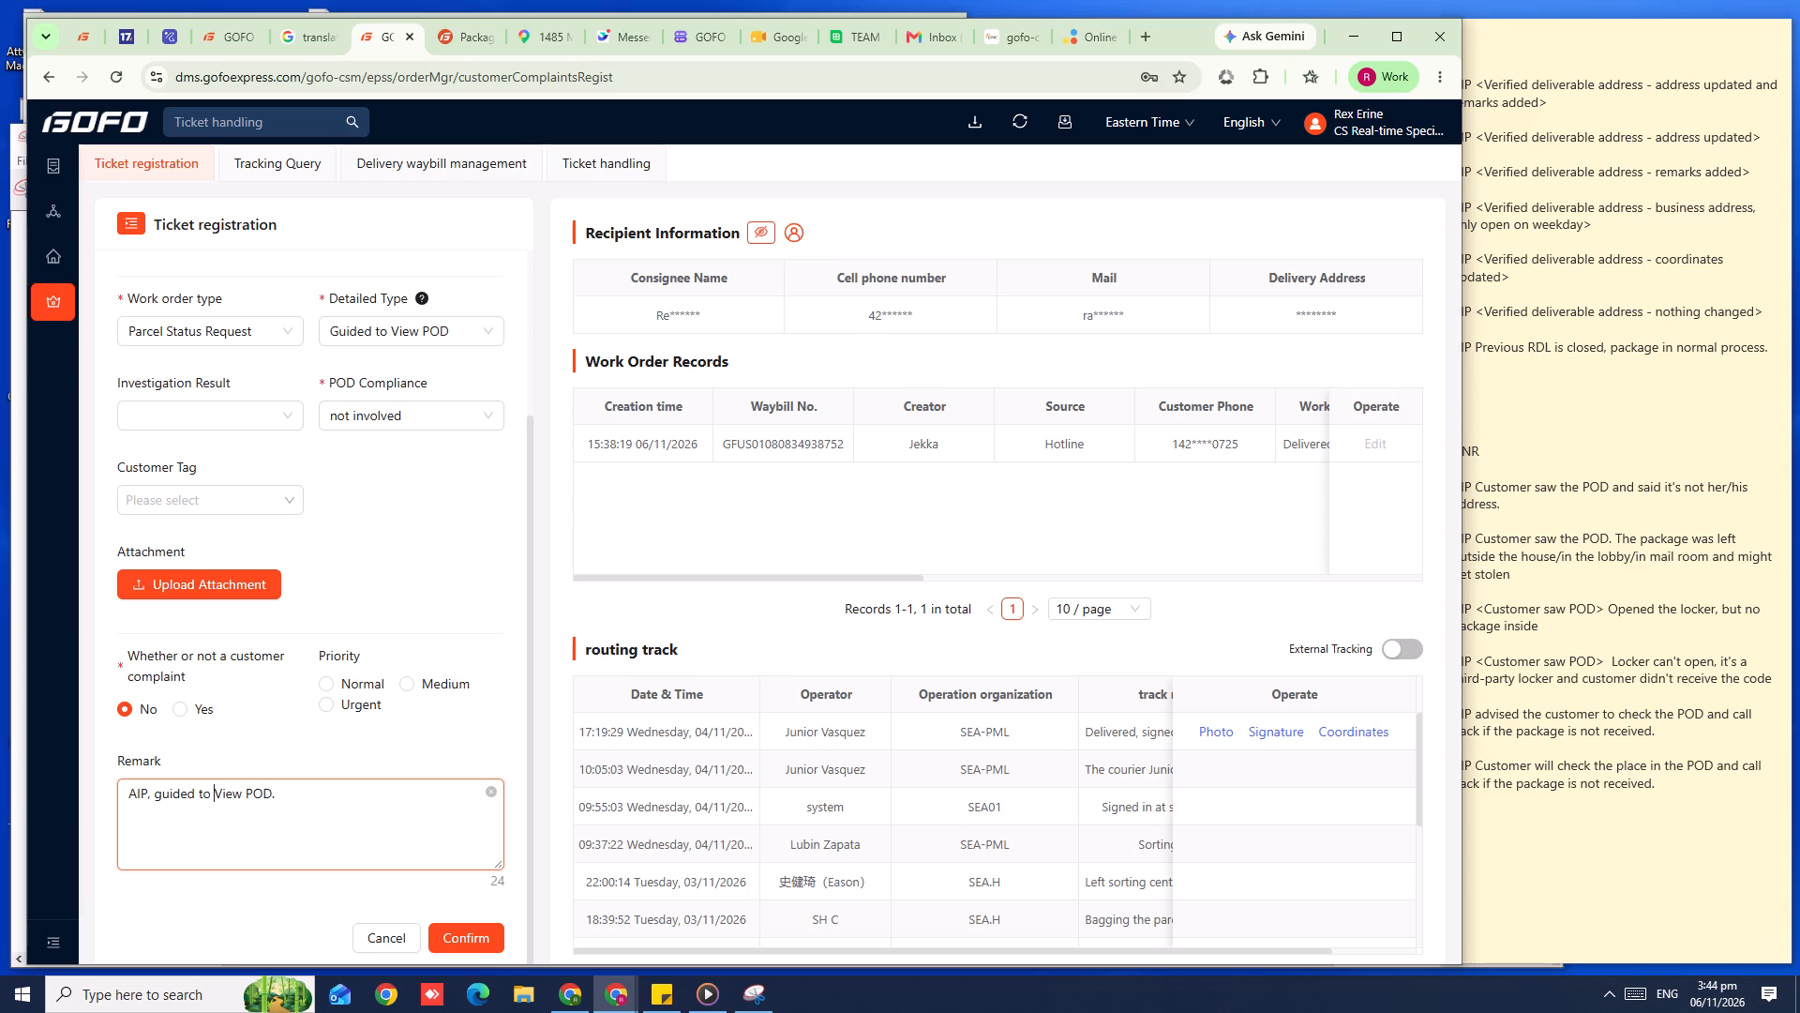
pyautogui.click(473, 936)
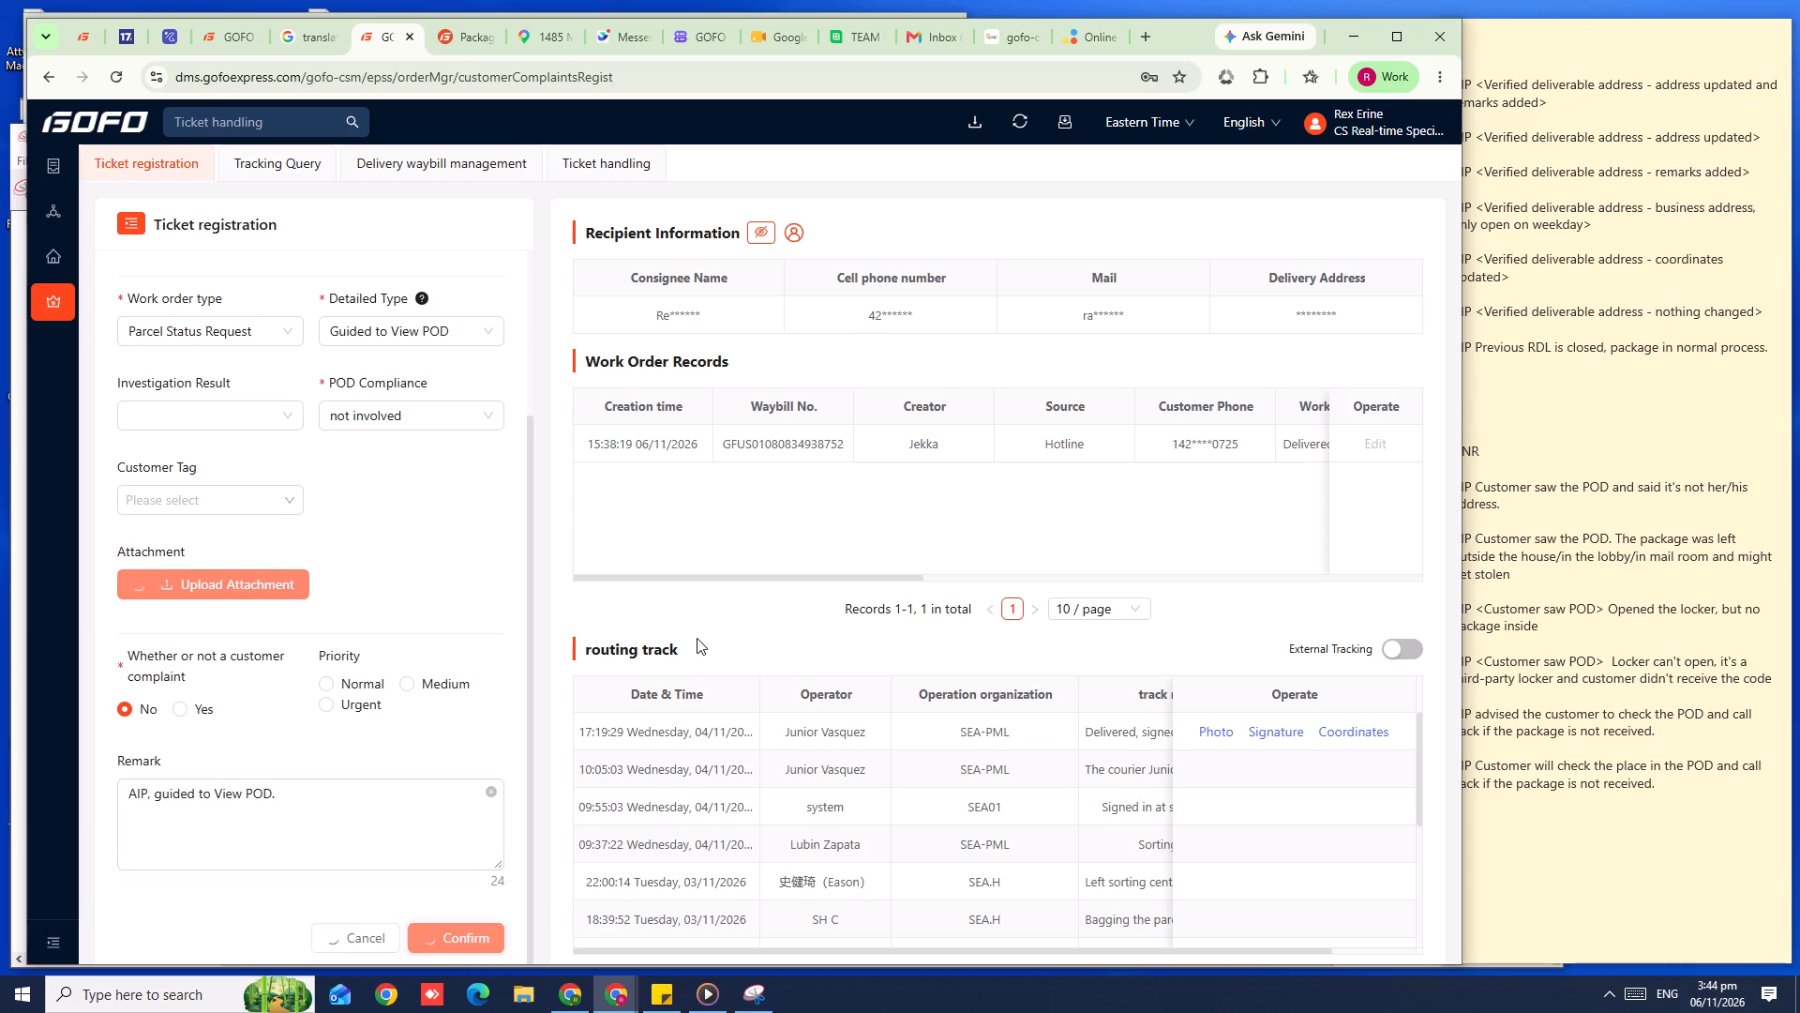
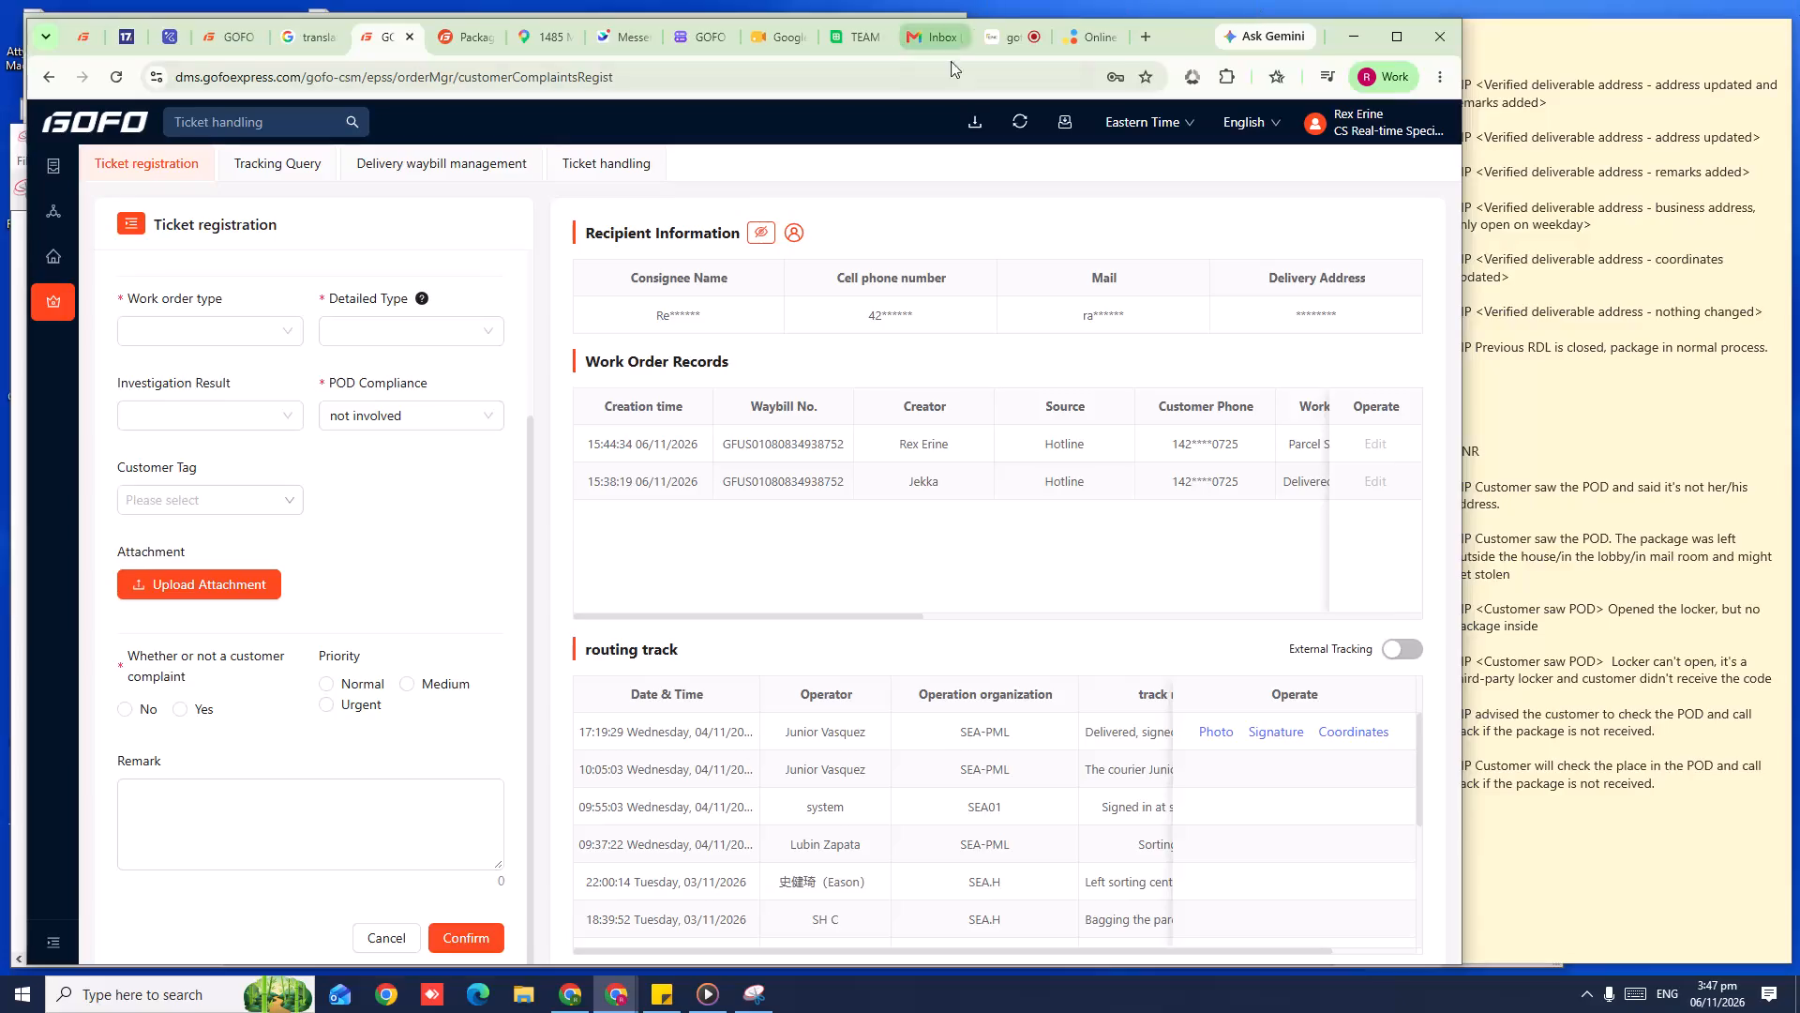
# Copy the current caller's phone number from the active call and search the Phone Record Lookup with it.
pyautogui.click(1001, 38)
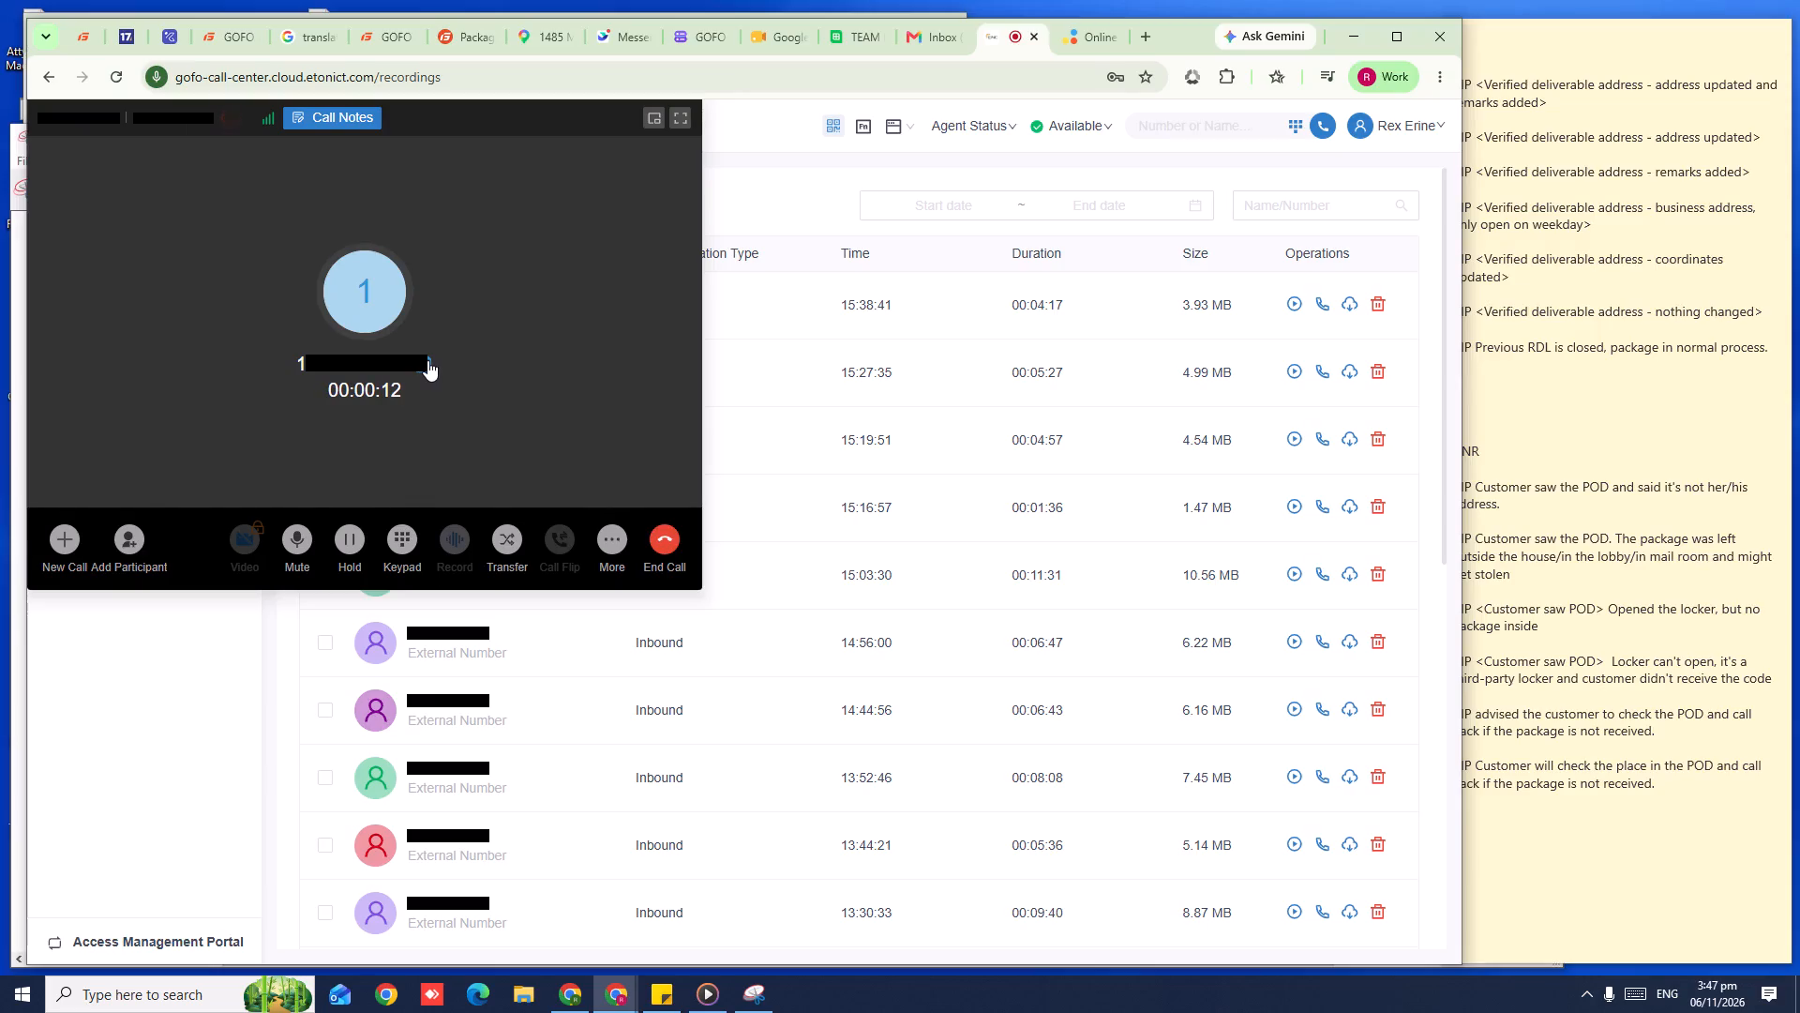
pyautogui.click(427, 360)
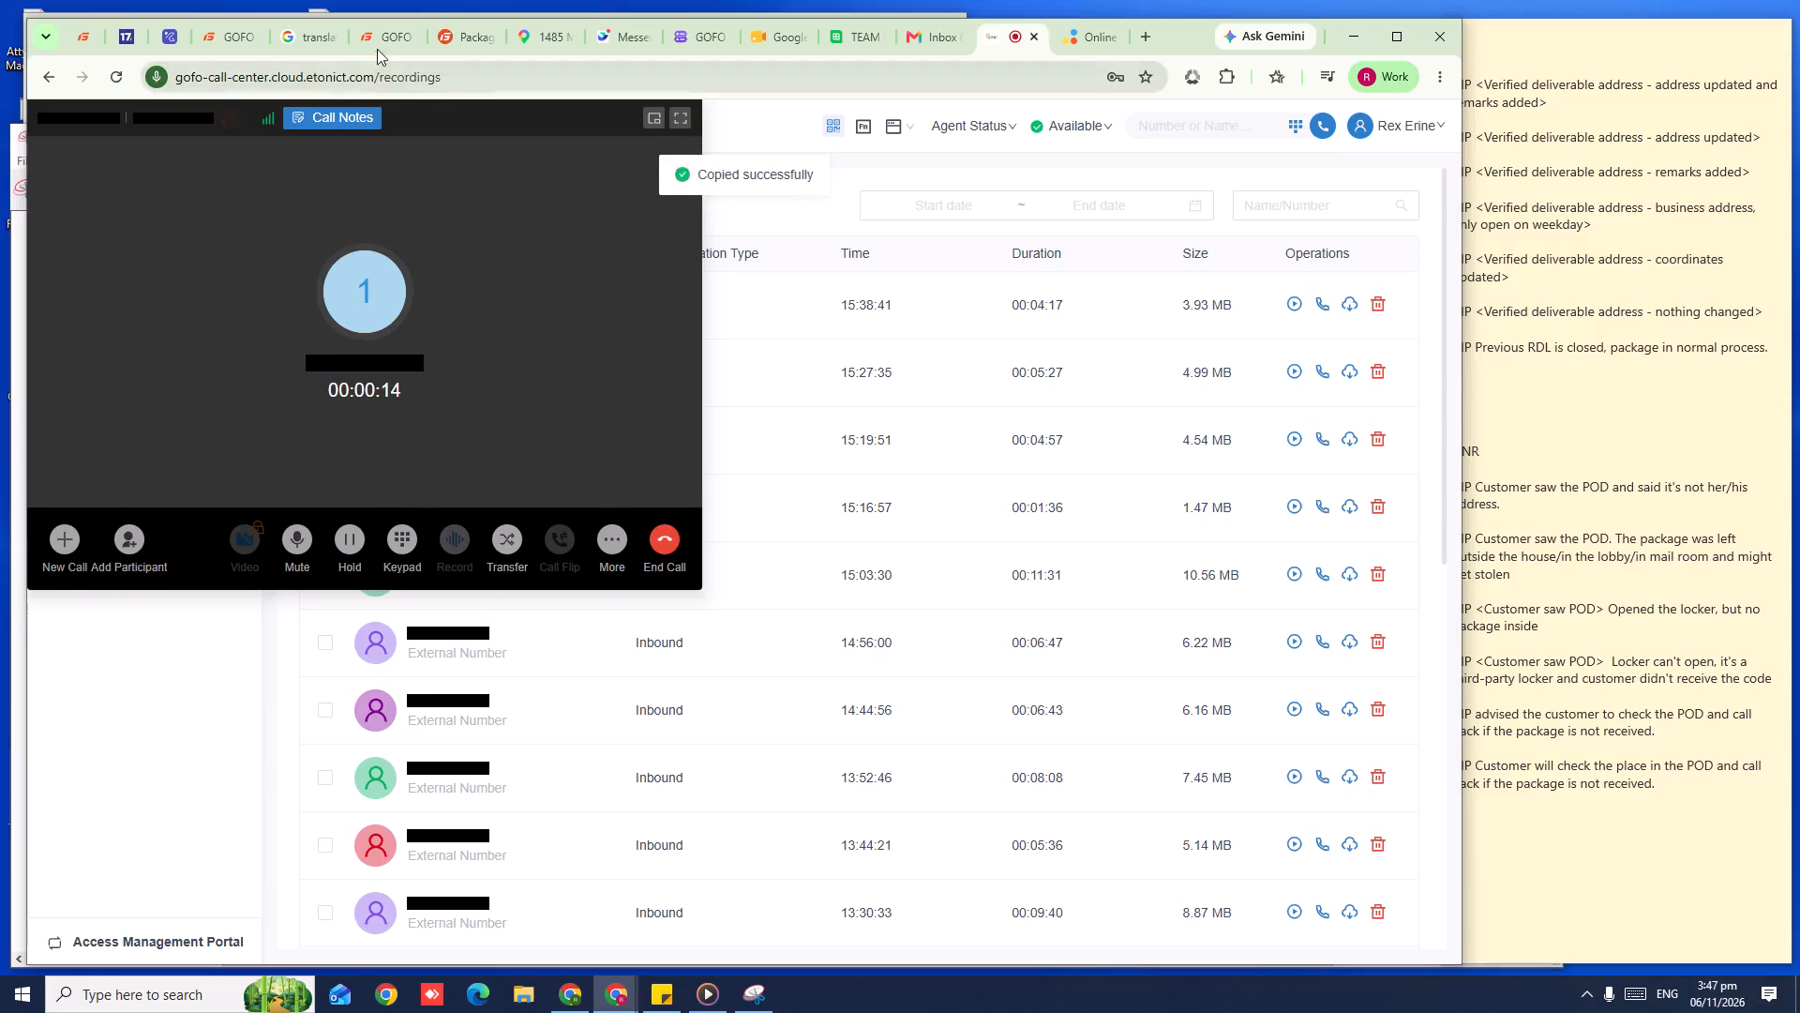
pyautogui.click(377, 43)
pyautogui.click(128, 223)
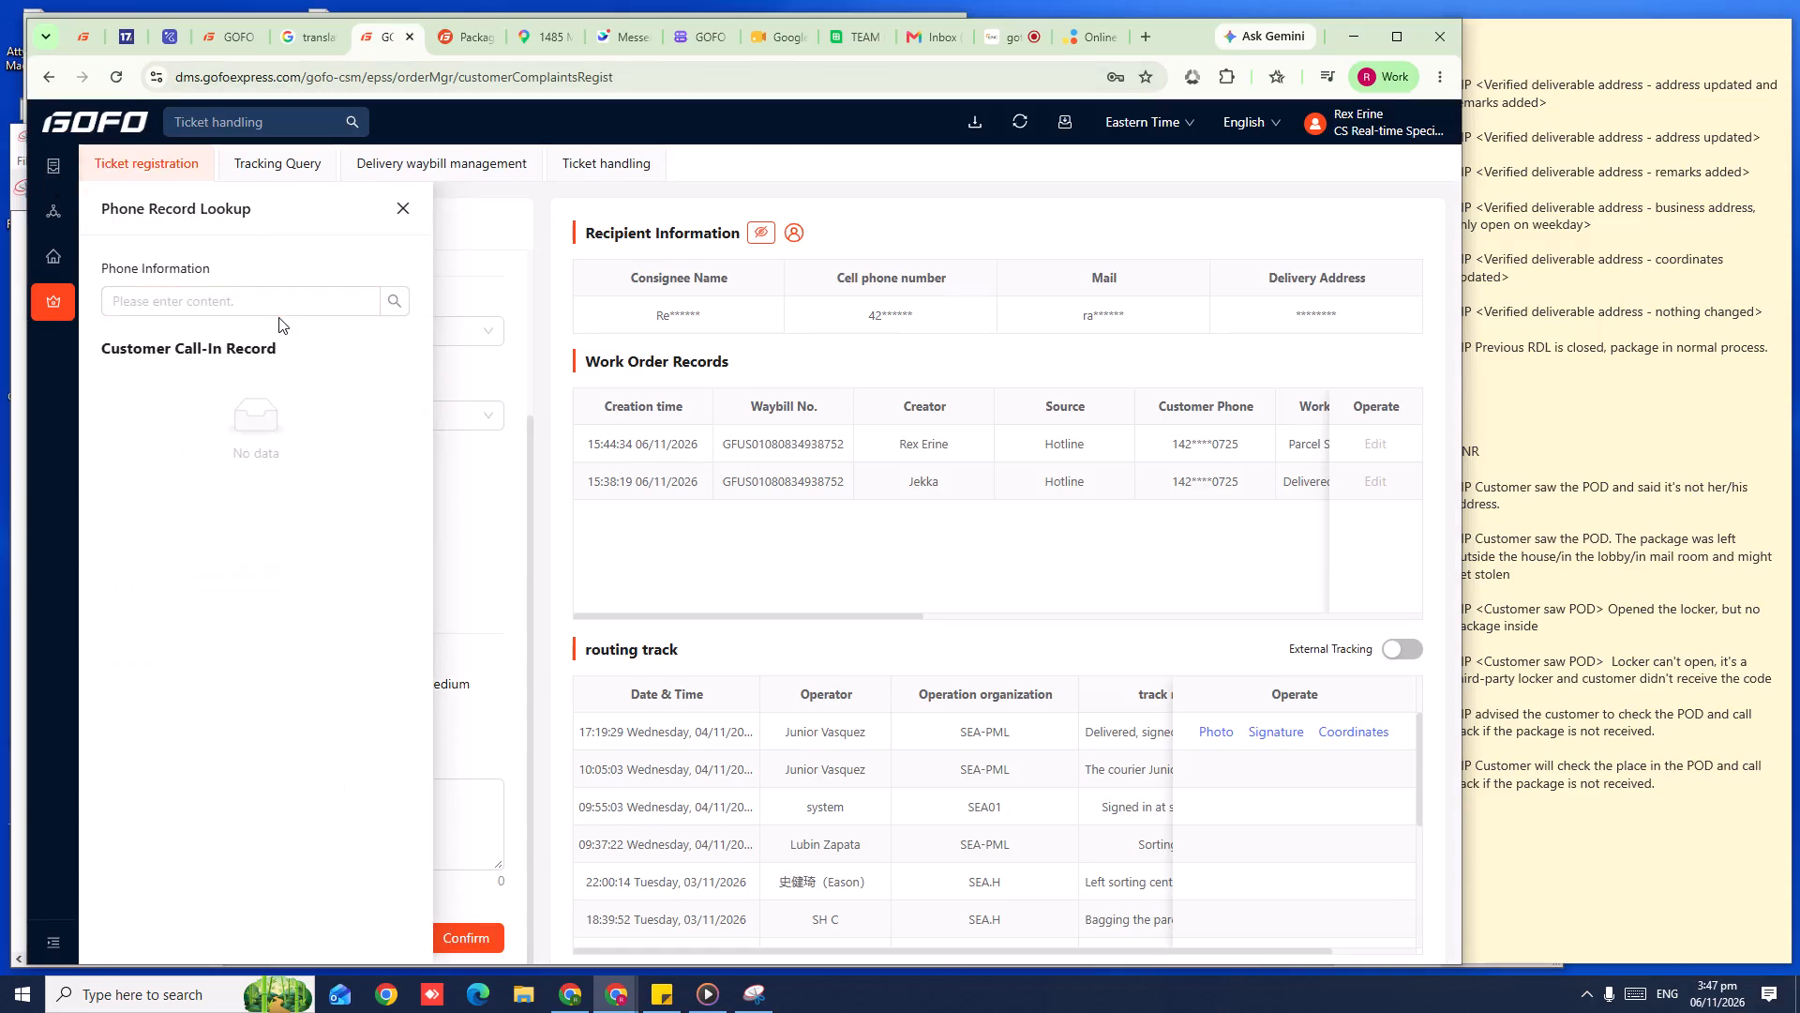
pyautogui.click(283, 308)
pyautogui.hotkey('ctrl', 'c')
pyautogui.hotkey('ctrl', 'c')
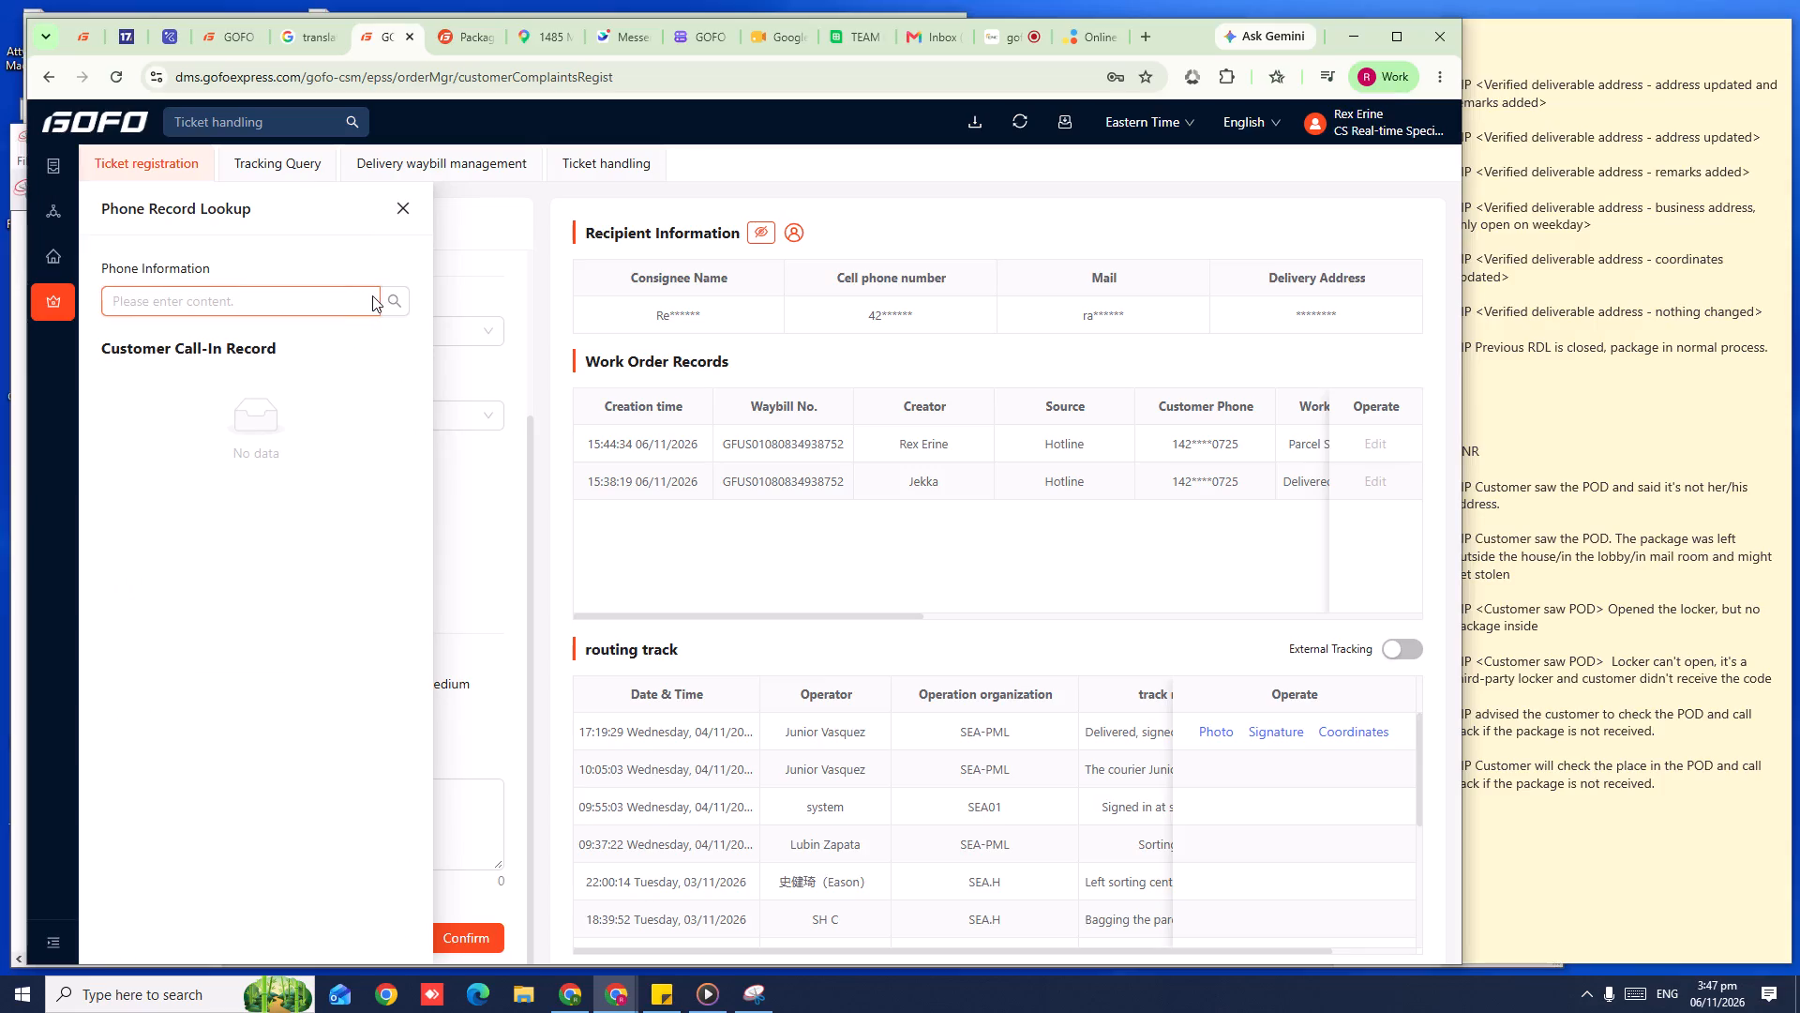
pyautogui.hotkey('ctrl', 'v')
pyautogui.click(392, 303)
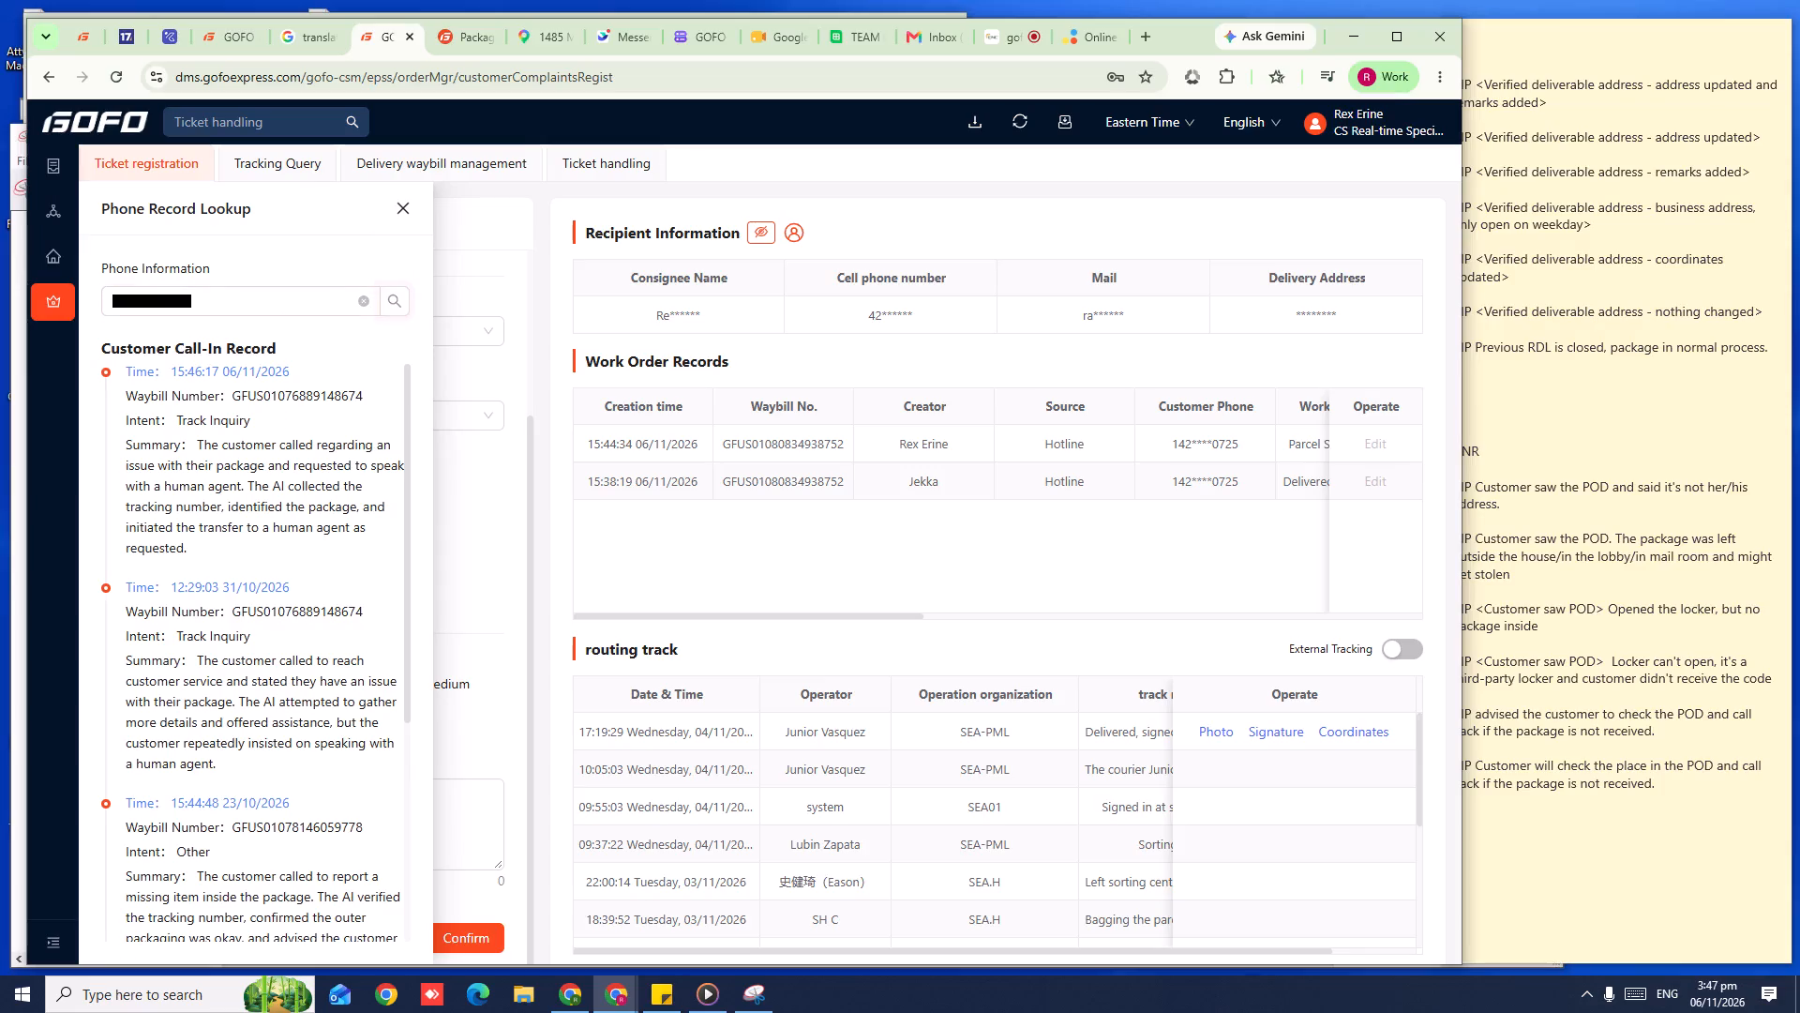
pyautogui.click(332, 396)
pyautogui.click(332, 396)
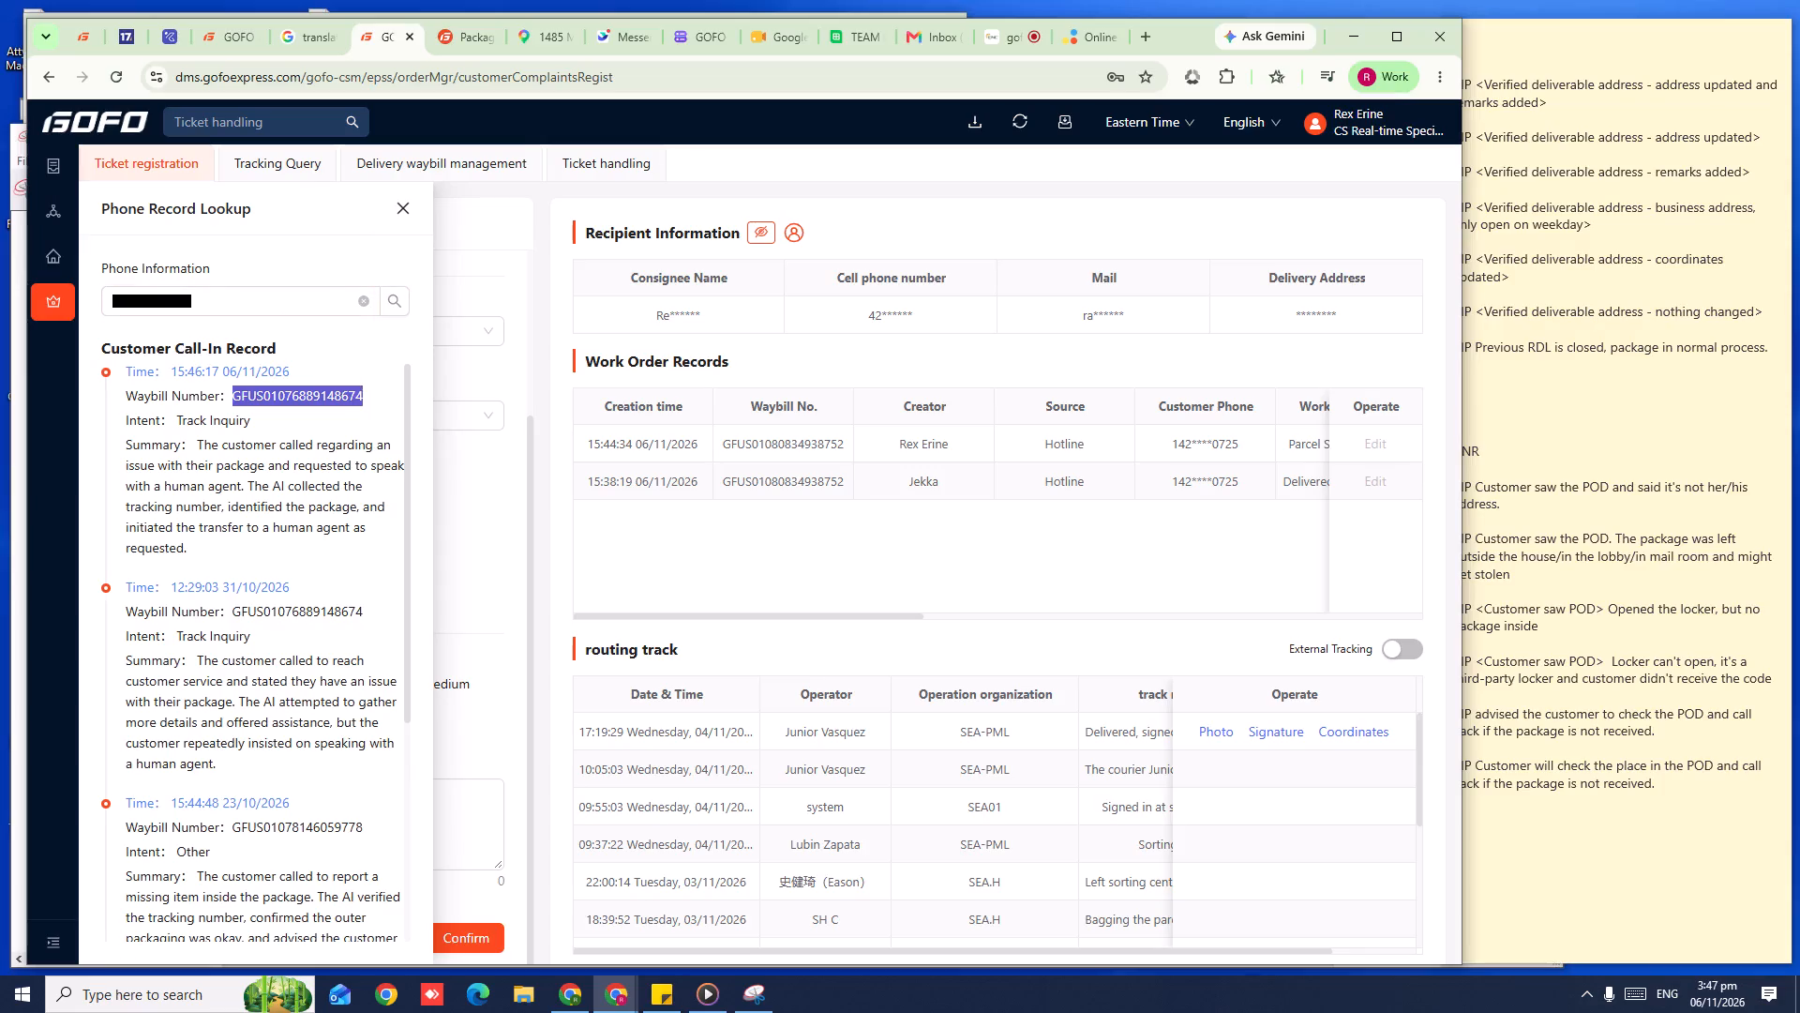
pyautogui.hotkey('ctrl', 'c')
pyautogui.hotkey('ctrl', 'c')
pyautogui.hotkey('ctrl', 'c')
pyautogui.hotkey('ctrl', 'c')
pyautogui.click(258, 159)
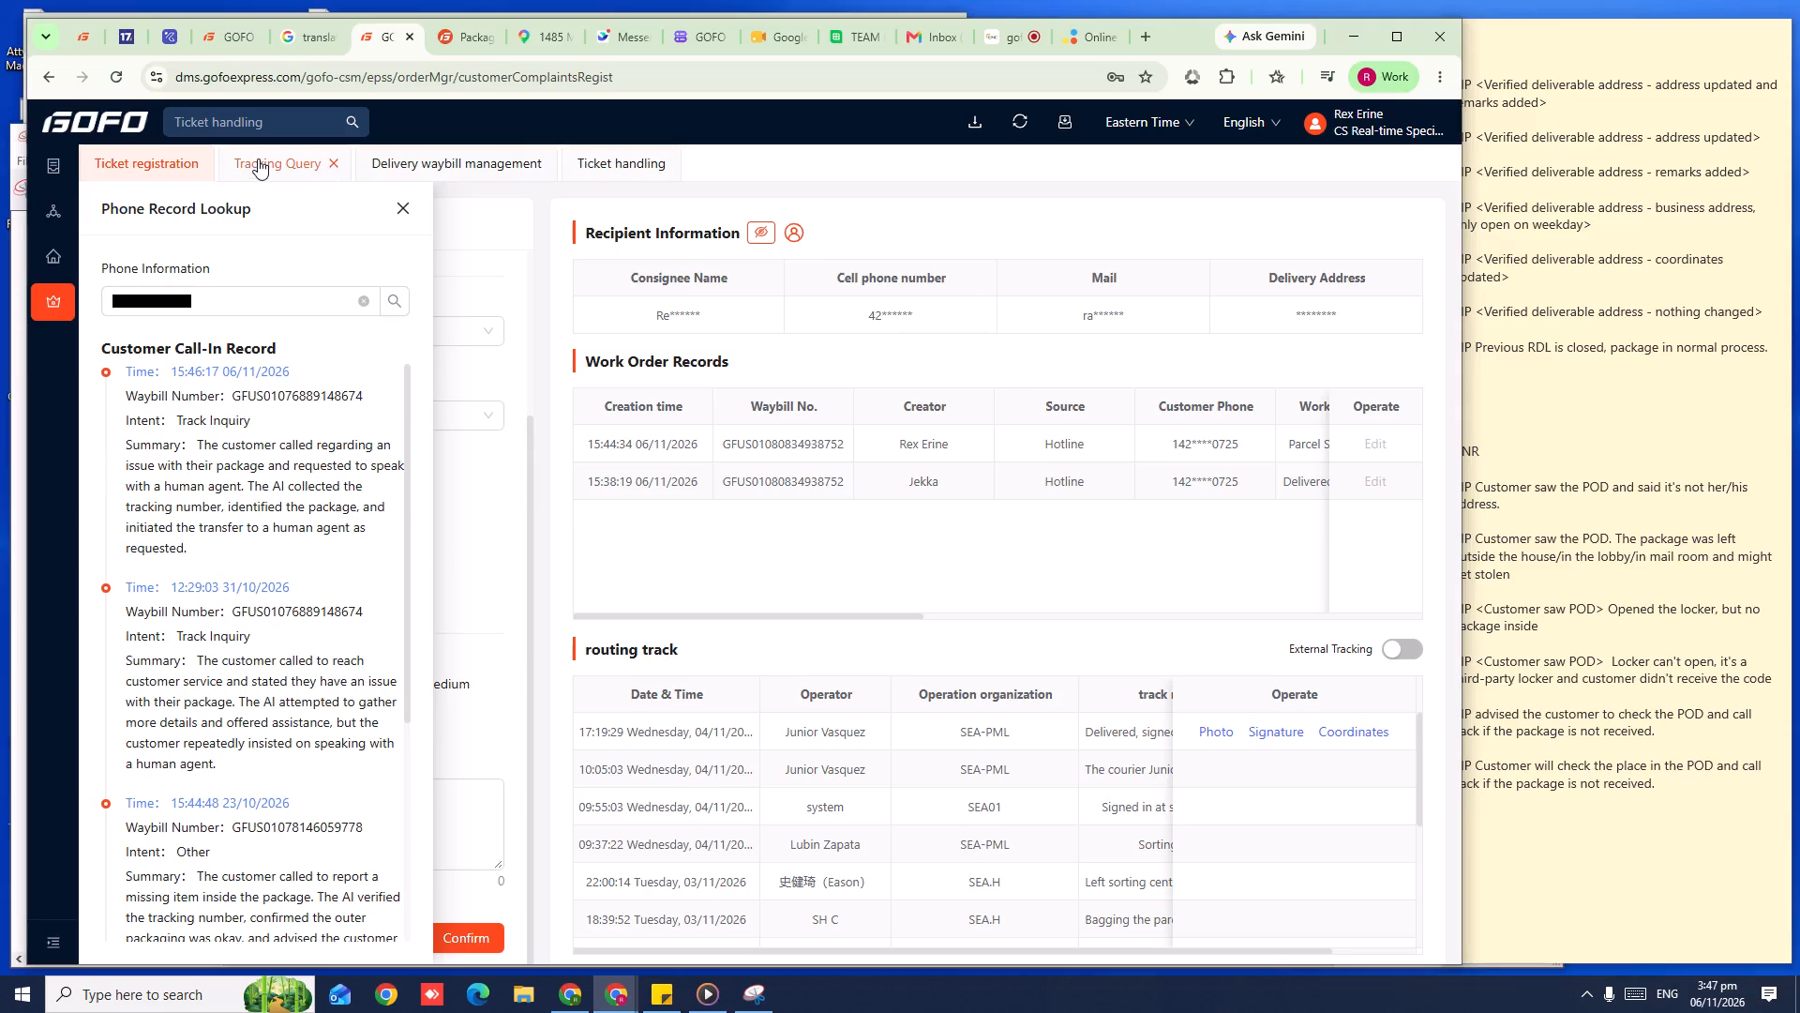
pyautogui.doubleClick(250, 238)
pyautogui.press('Delete')
pyautogui.hotkey('ctrl', 'v')
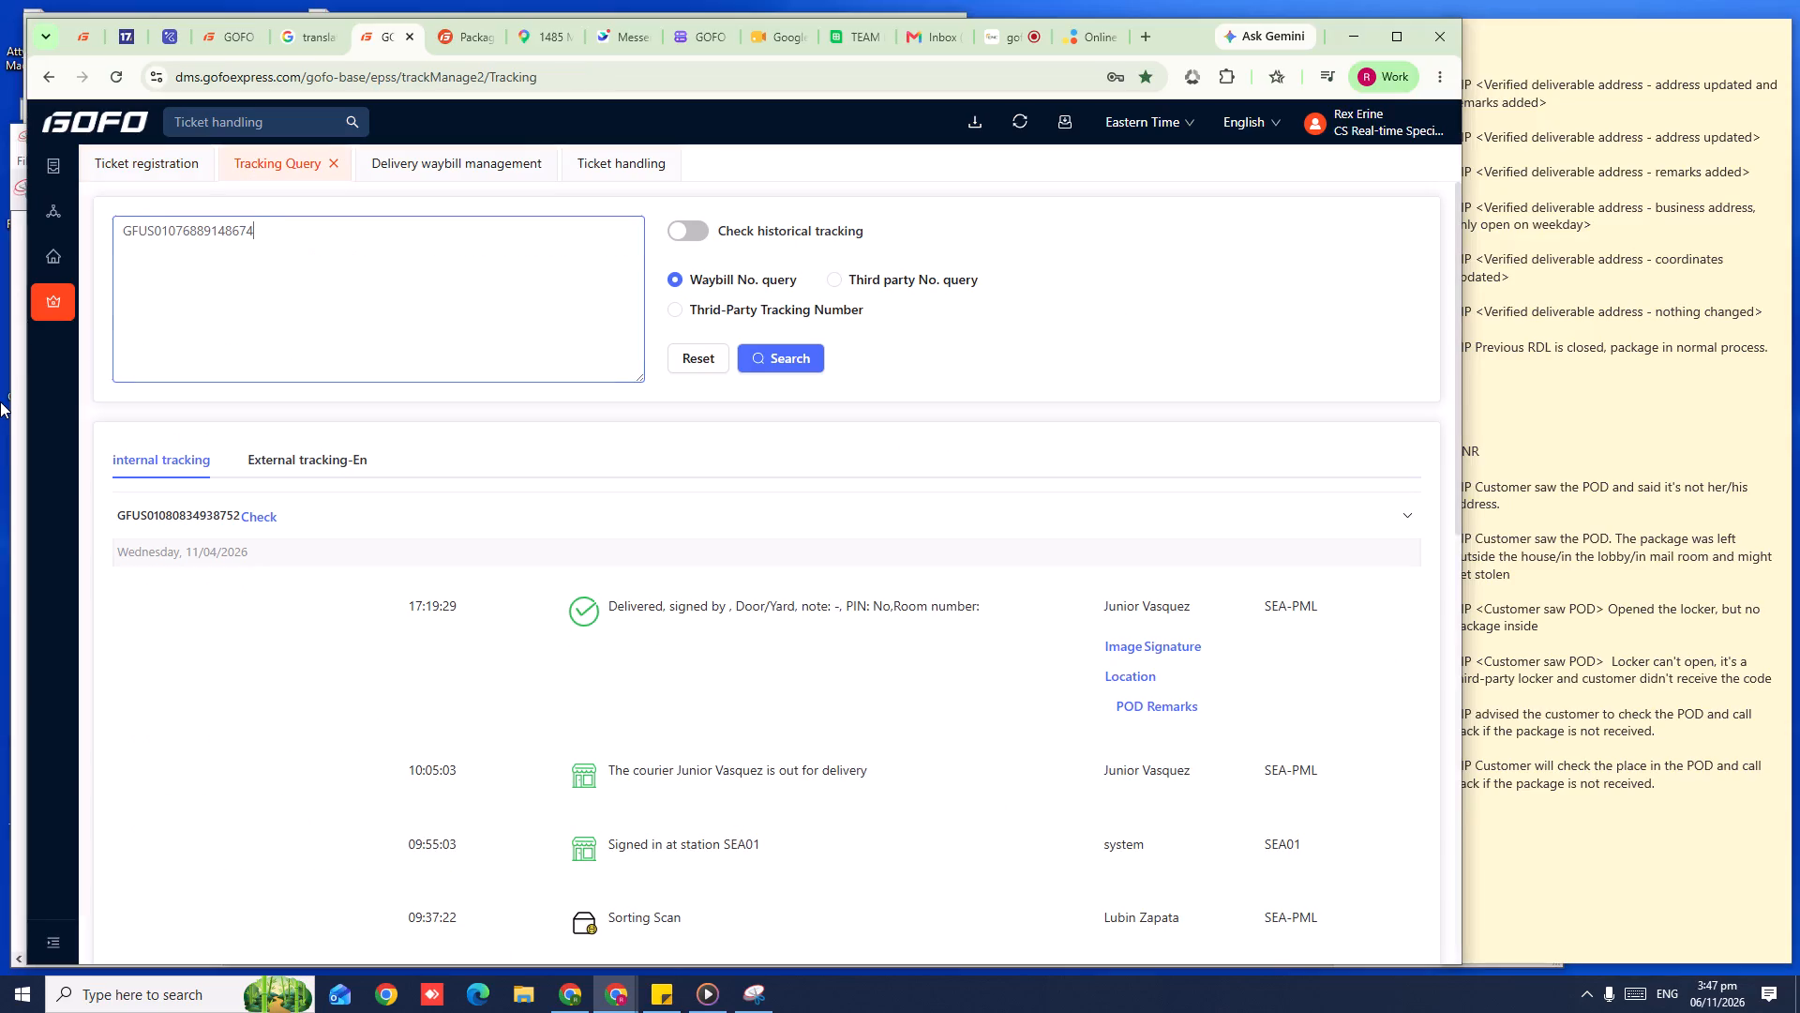
pyautogui.click(800, 369)
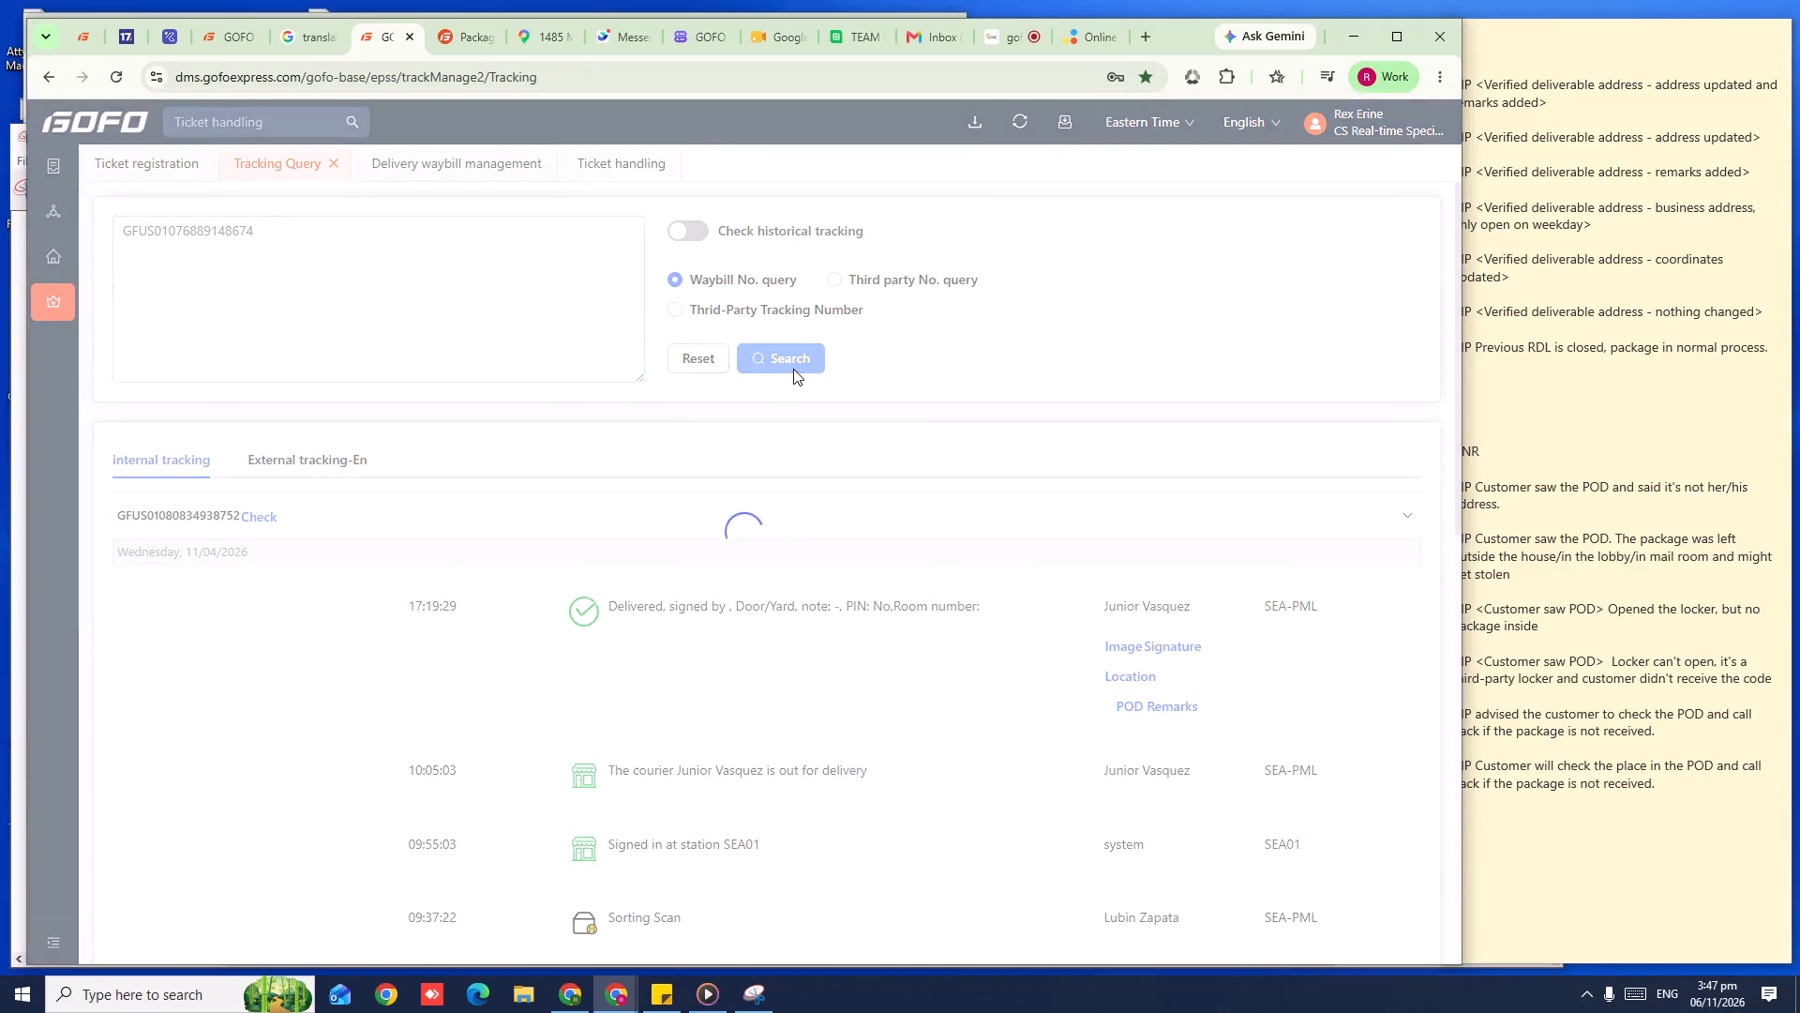
pyautogui.click(277, 513)
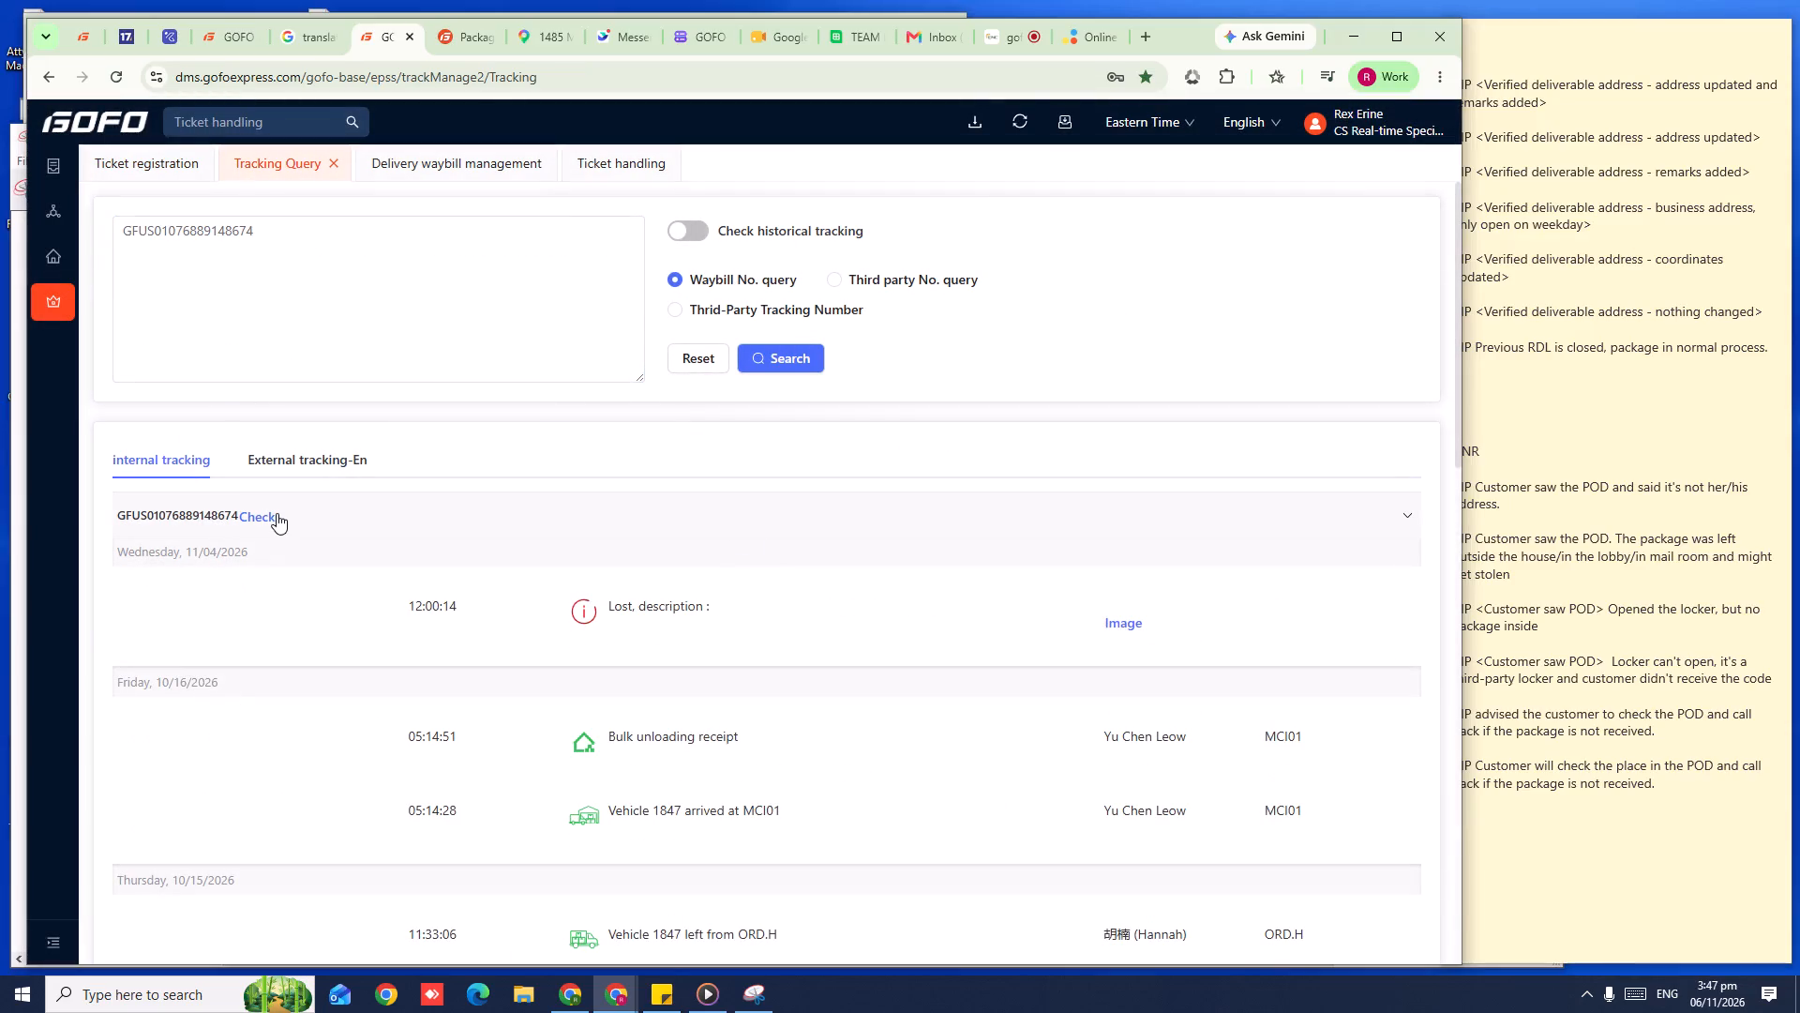
pyautogui.click(250, 510)
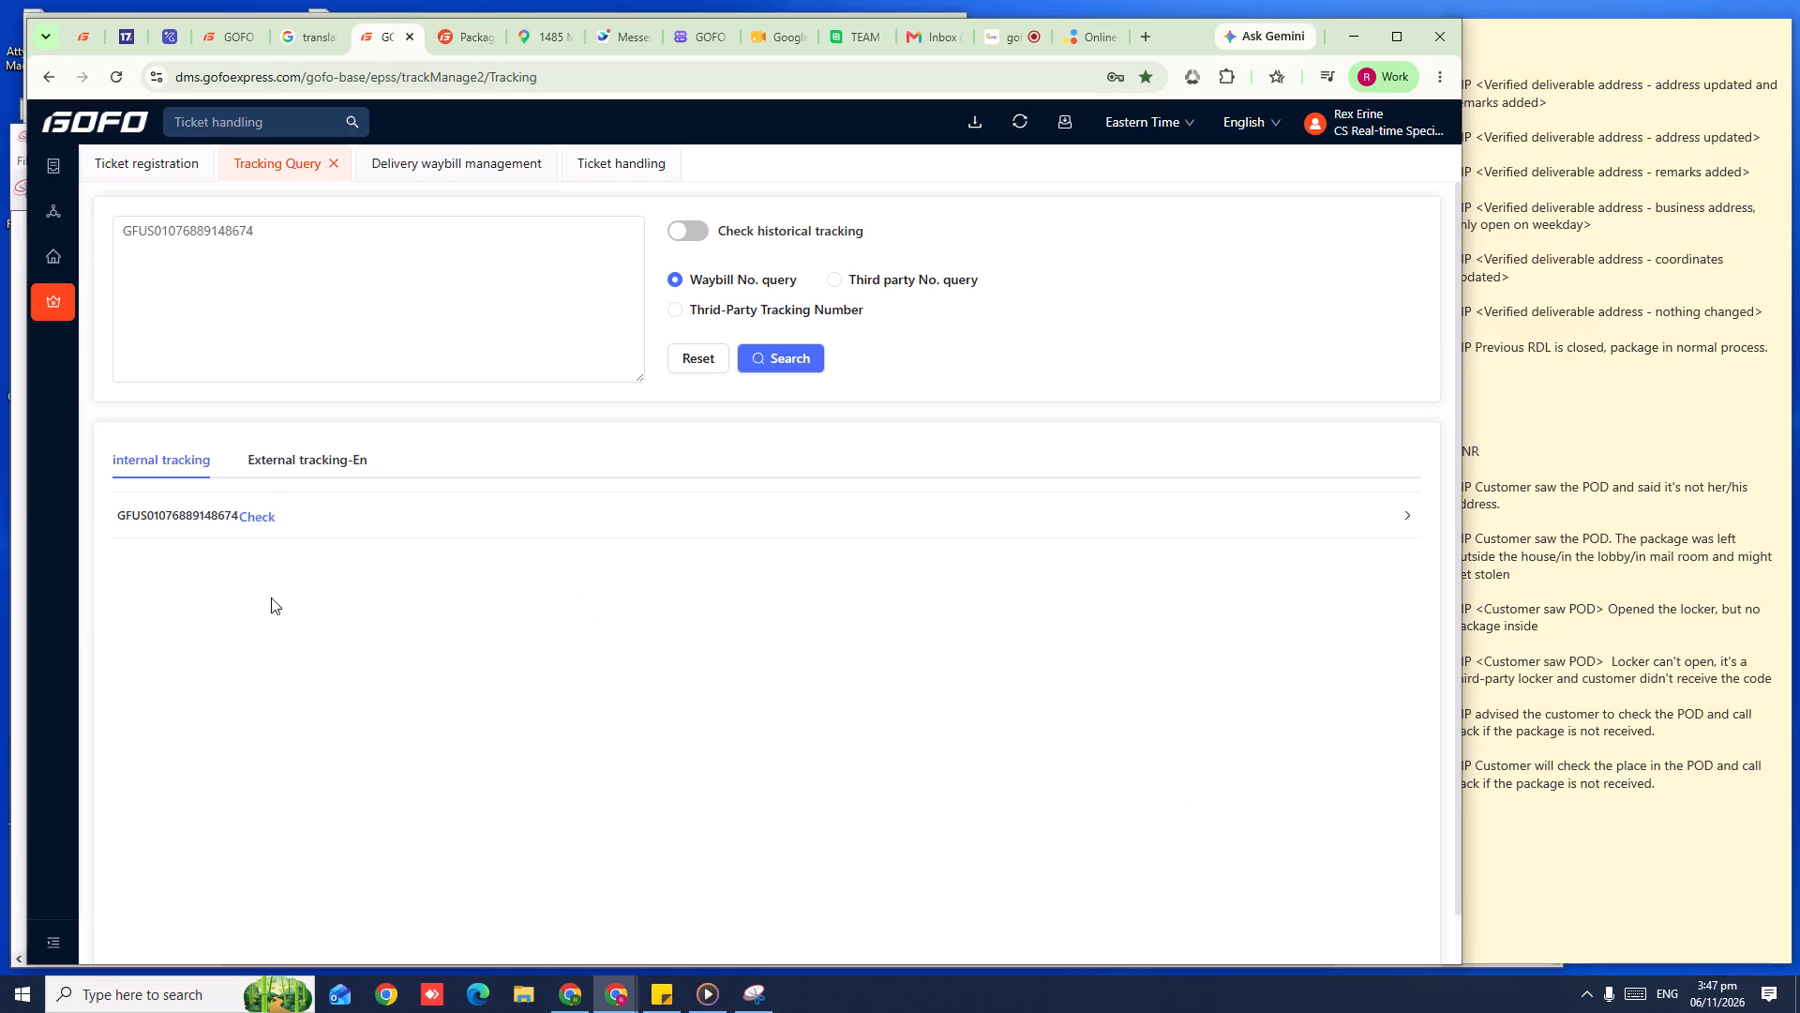
pyautogui.click(626, 297)
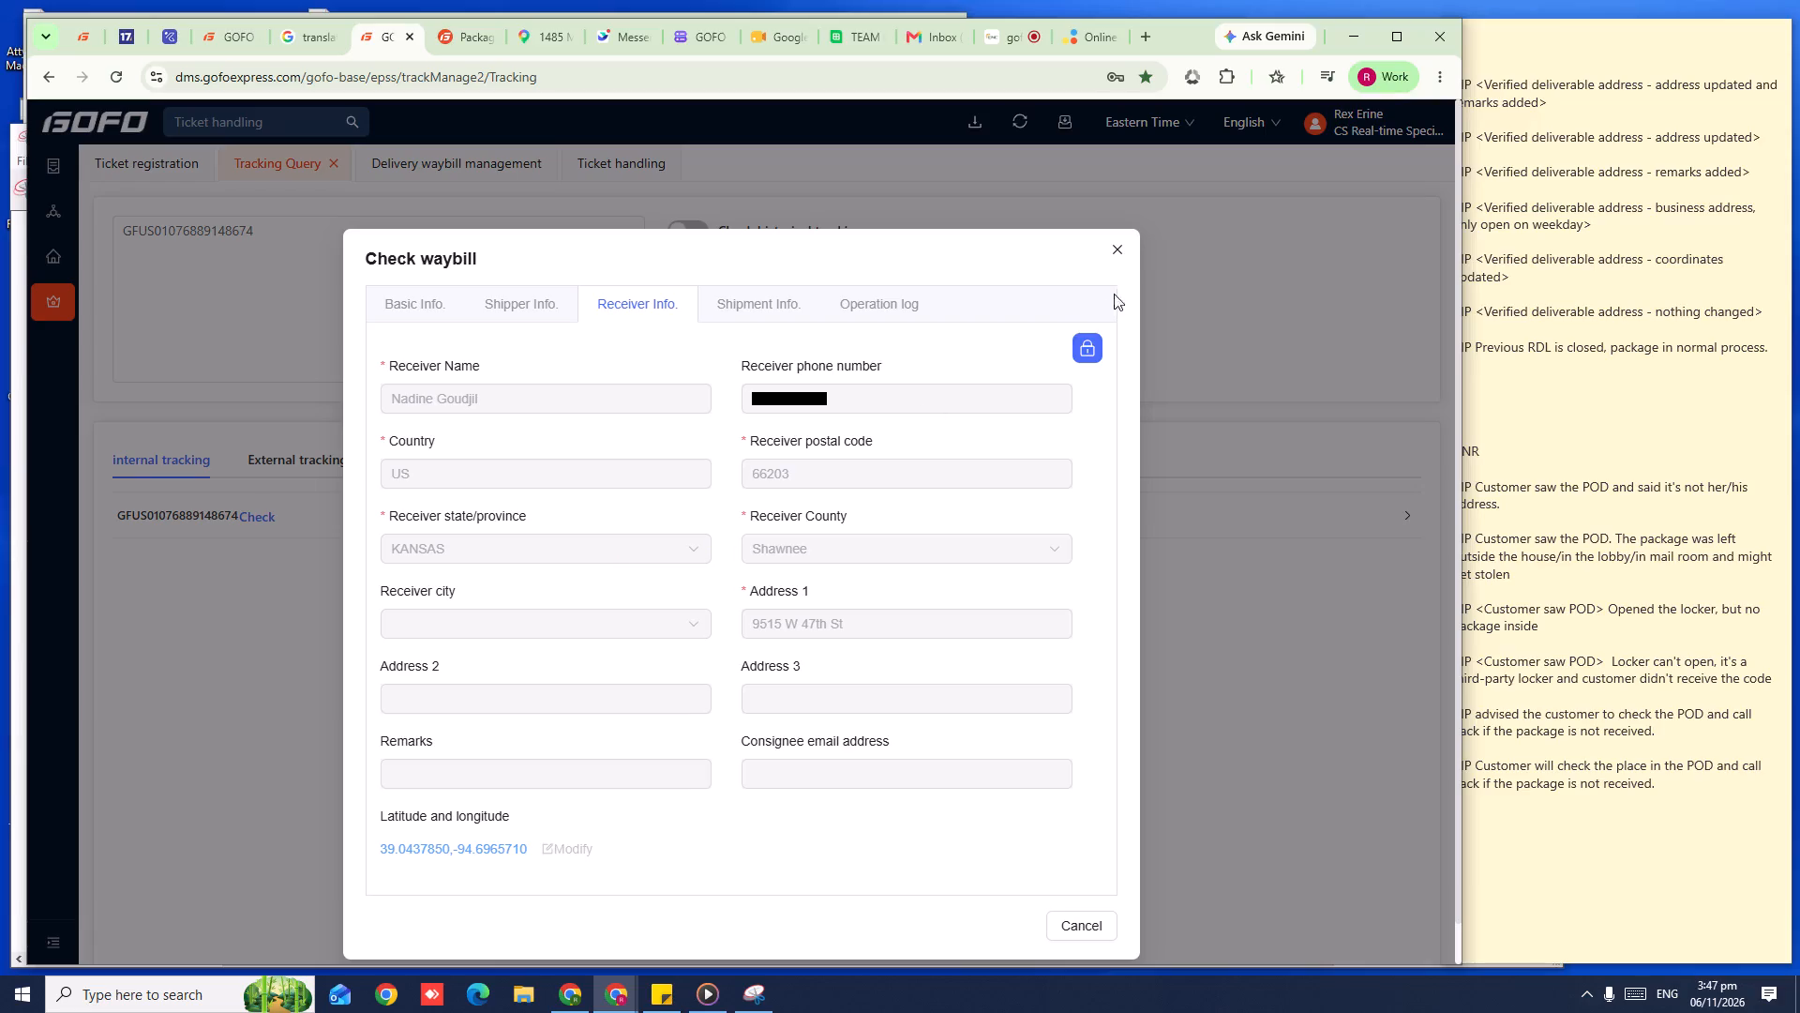
pyautogui.click(1118, 252)
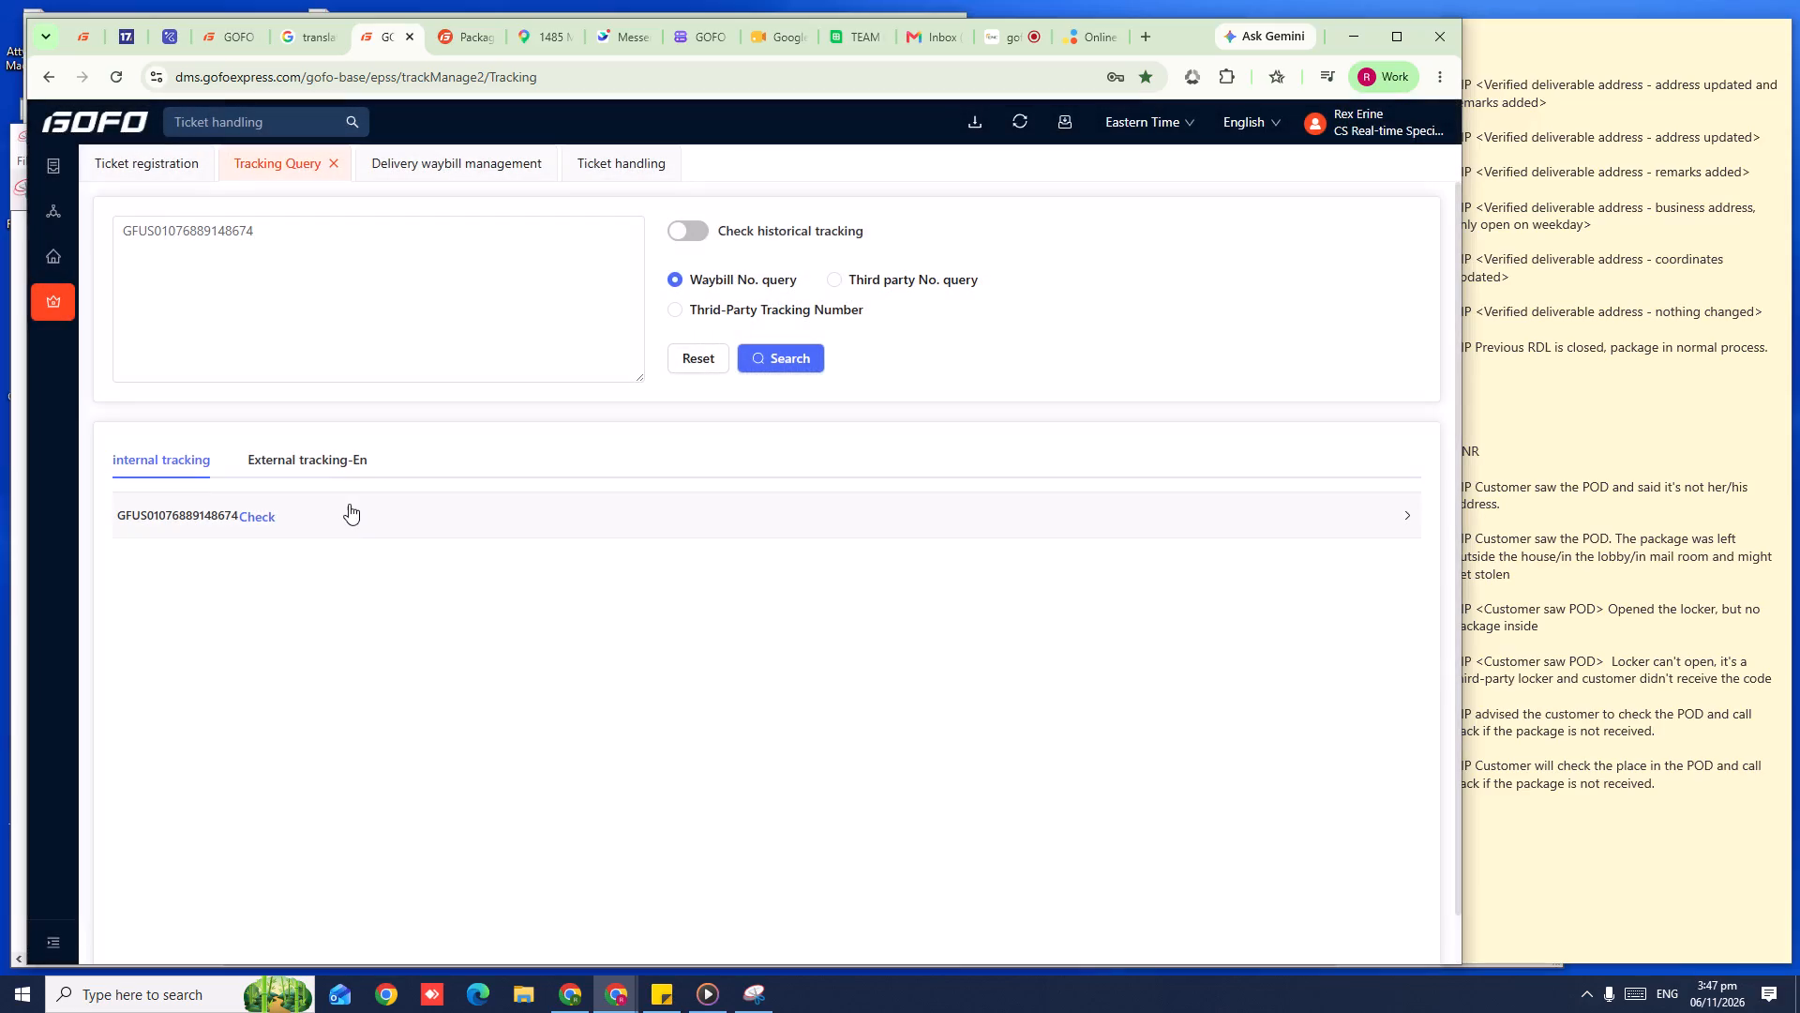
pyautogui.click(800, 369)
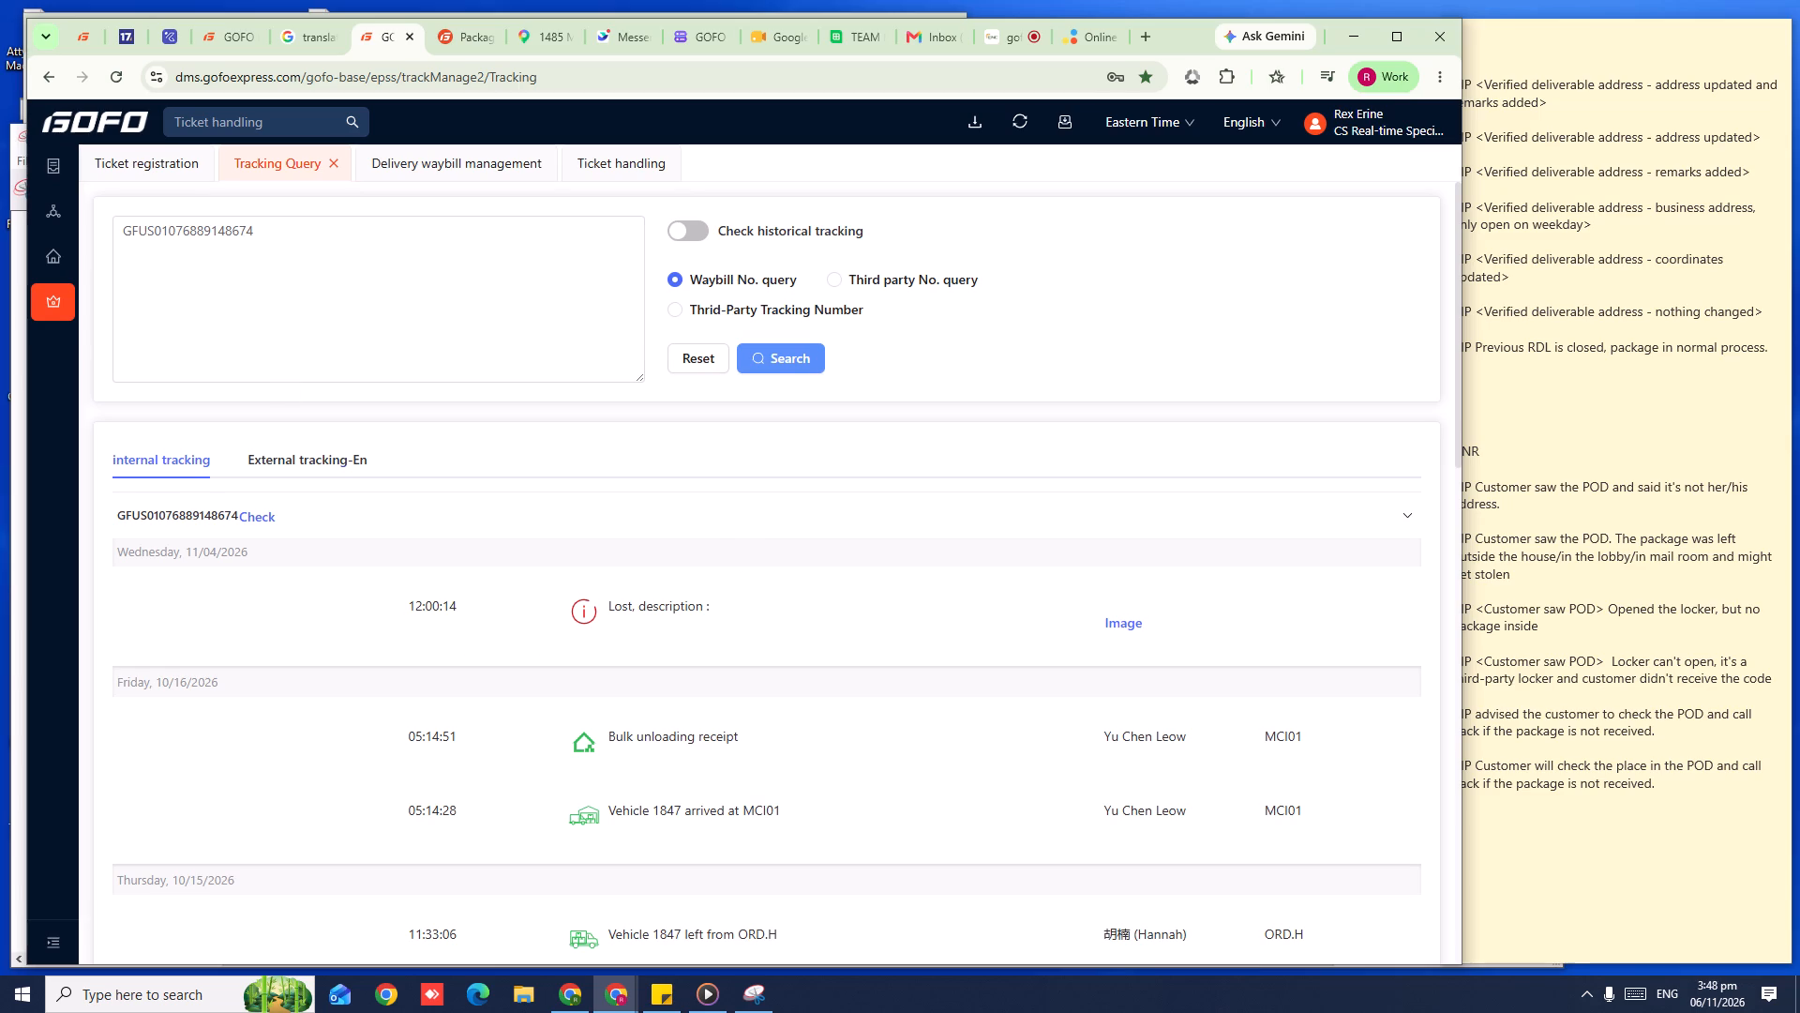
pyautogui.doubleClick(207, 246)
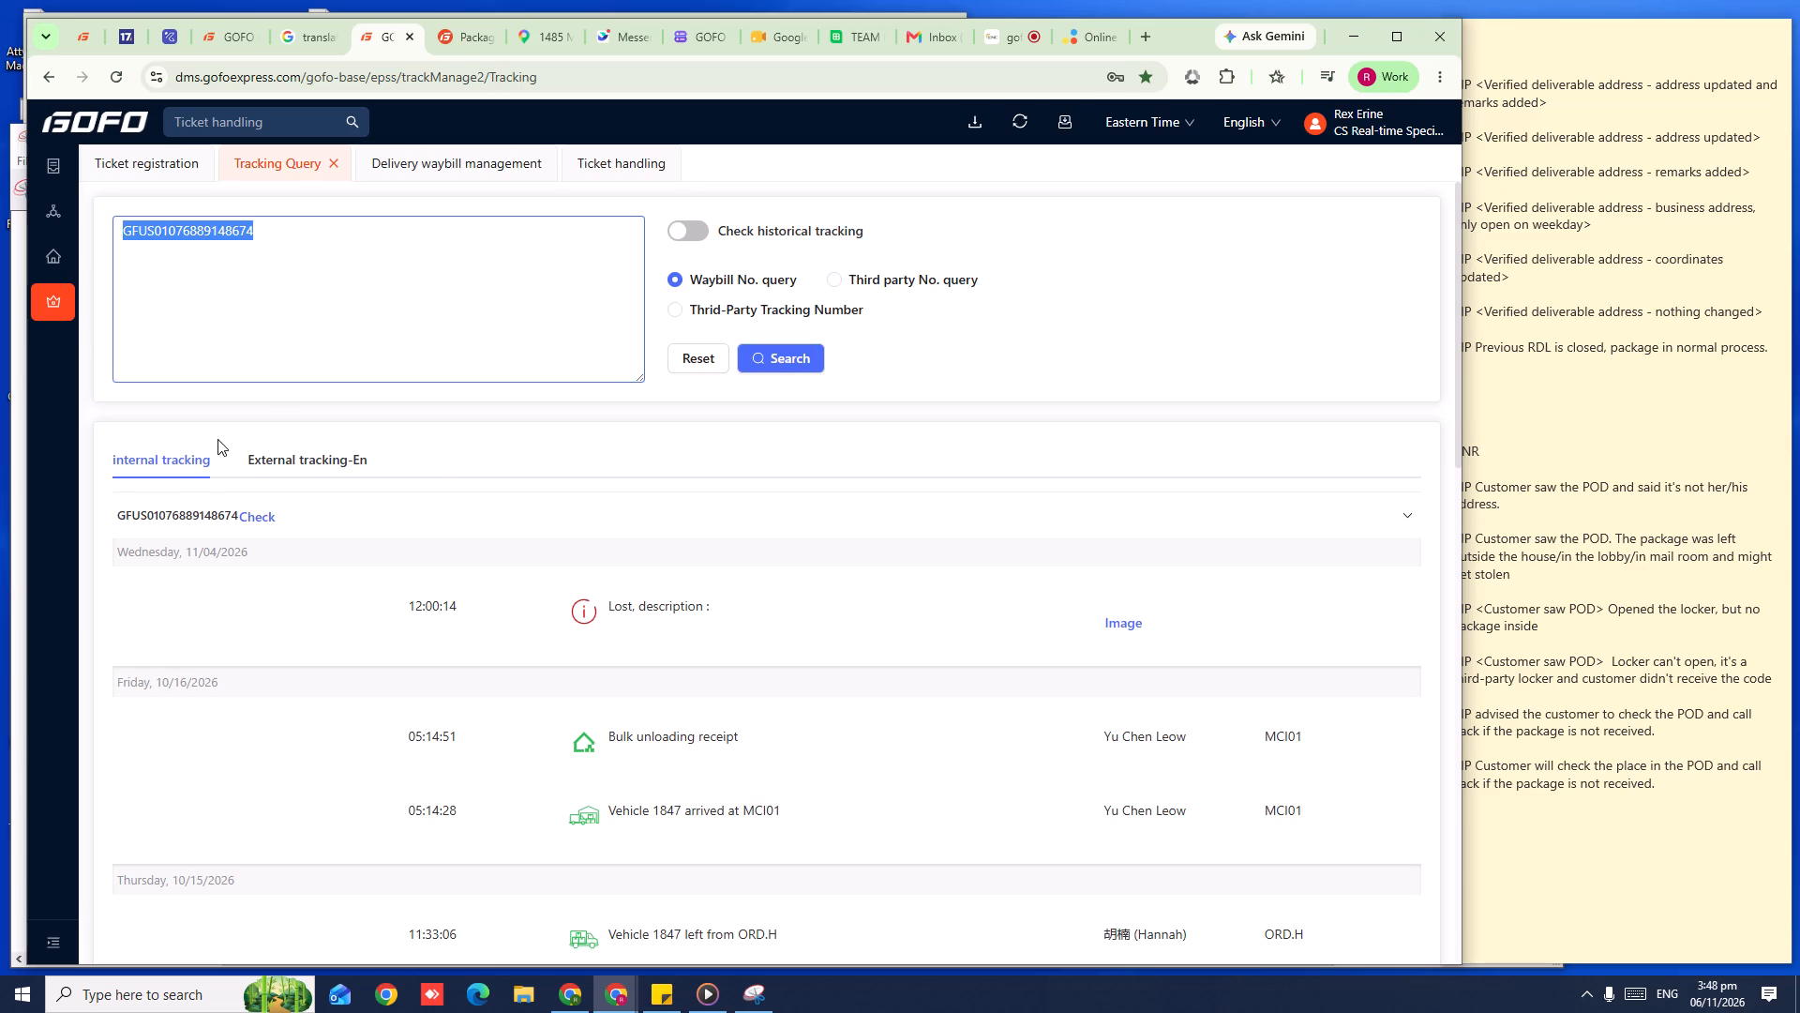
pyautogui.click(307, 454)
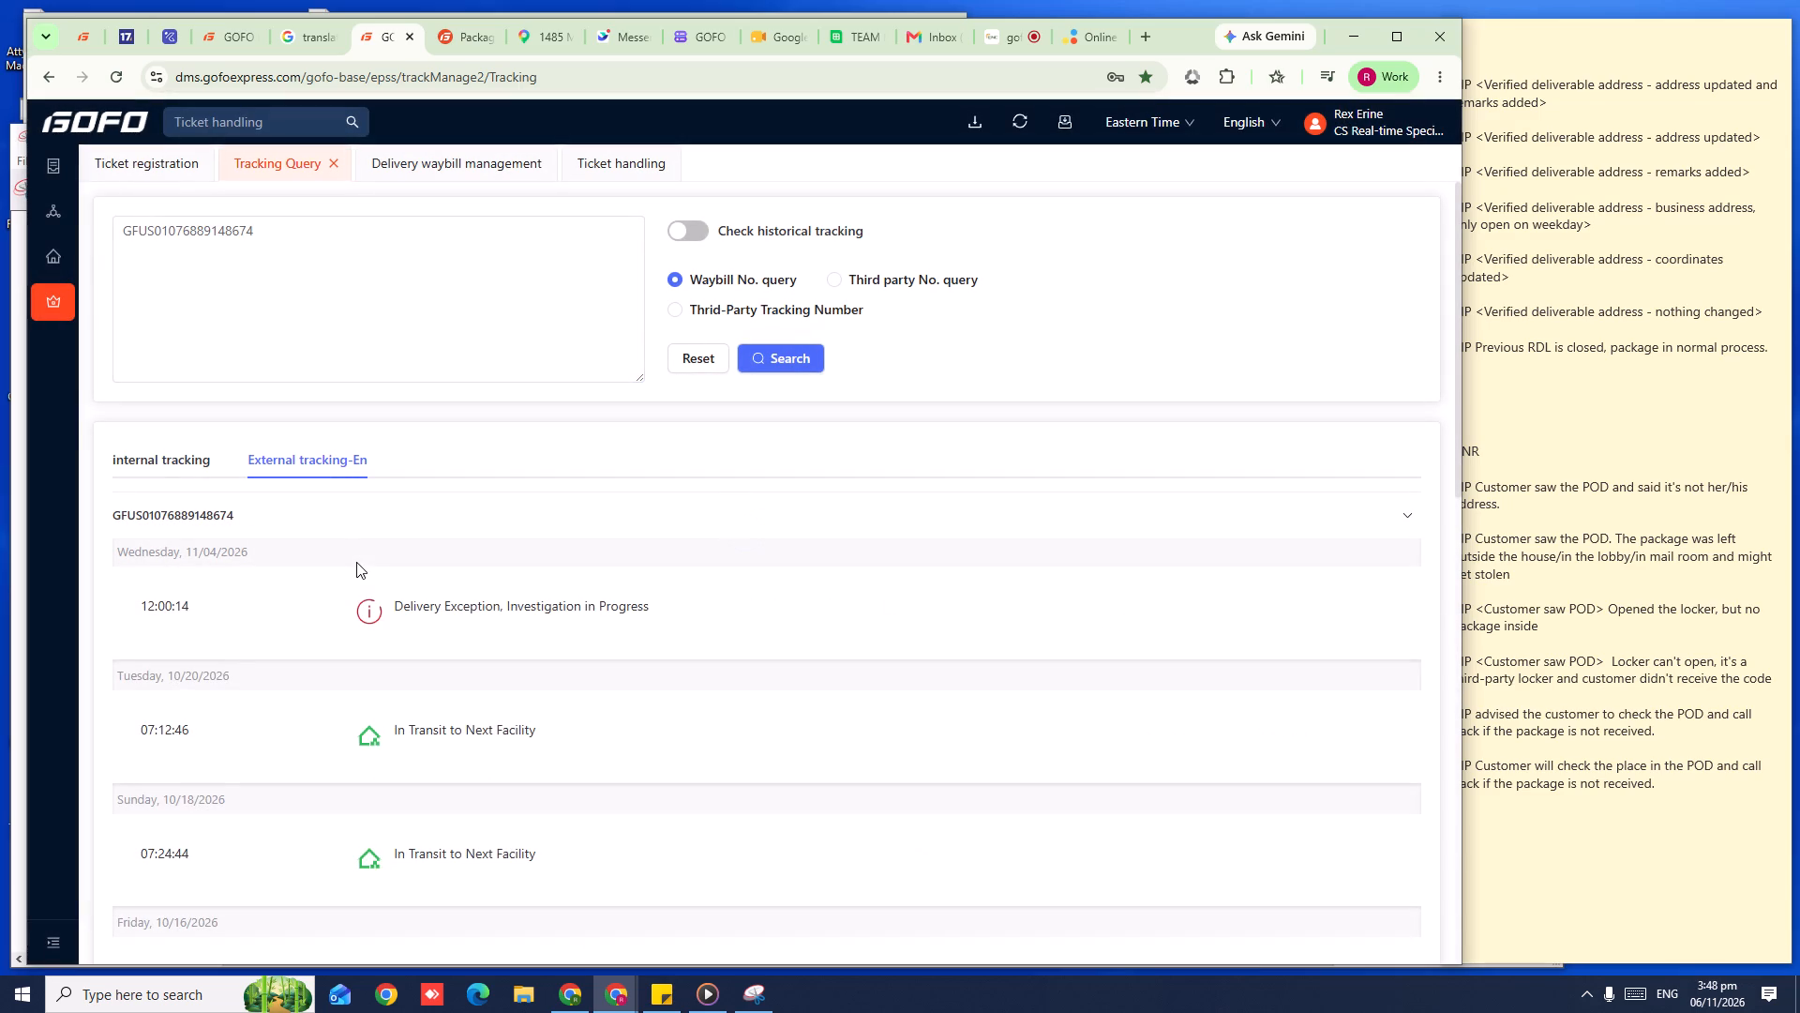
pyautogui.click(179, 469)
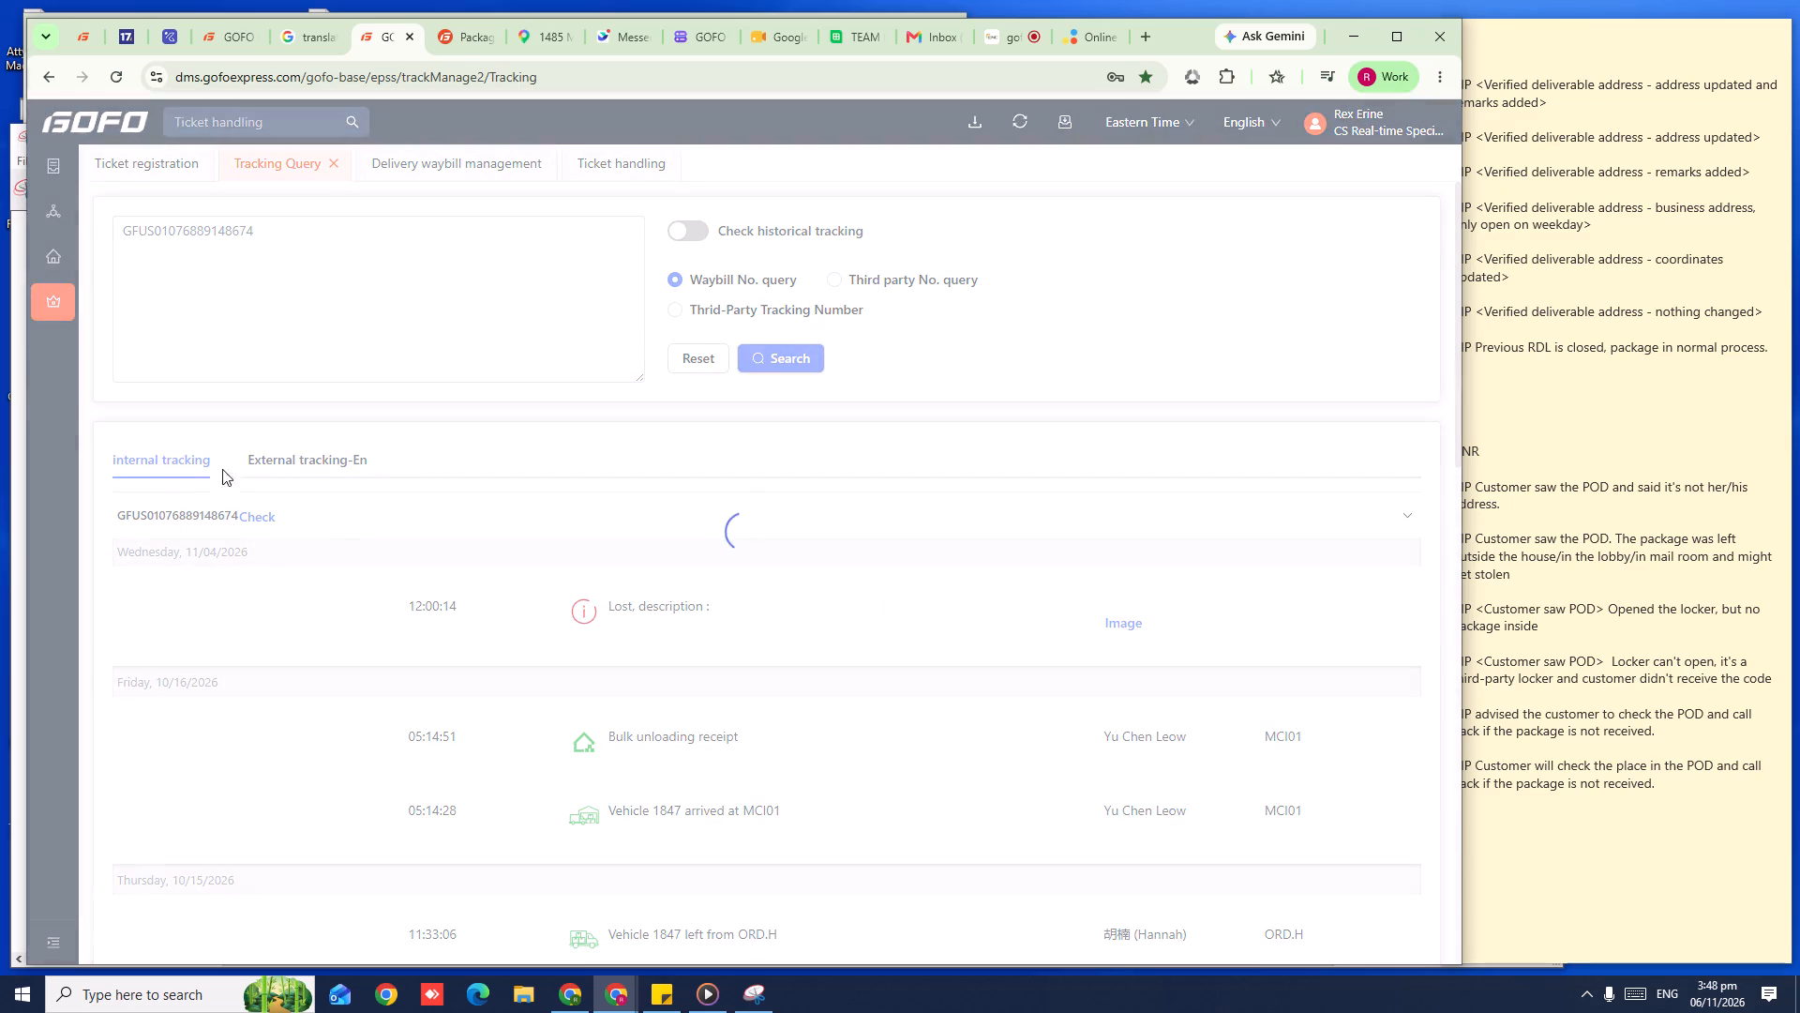
pyautogui.click(307, 475)
pyautogui.click(304, 475)
pyautogui.click(237, 219)
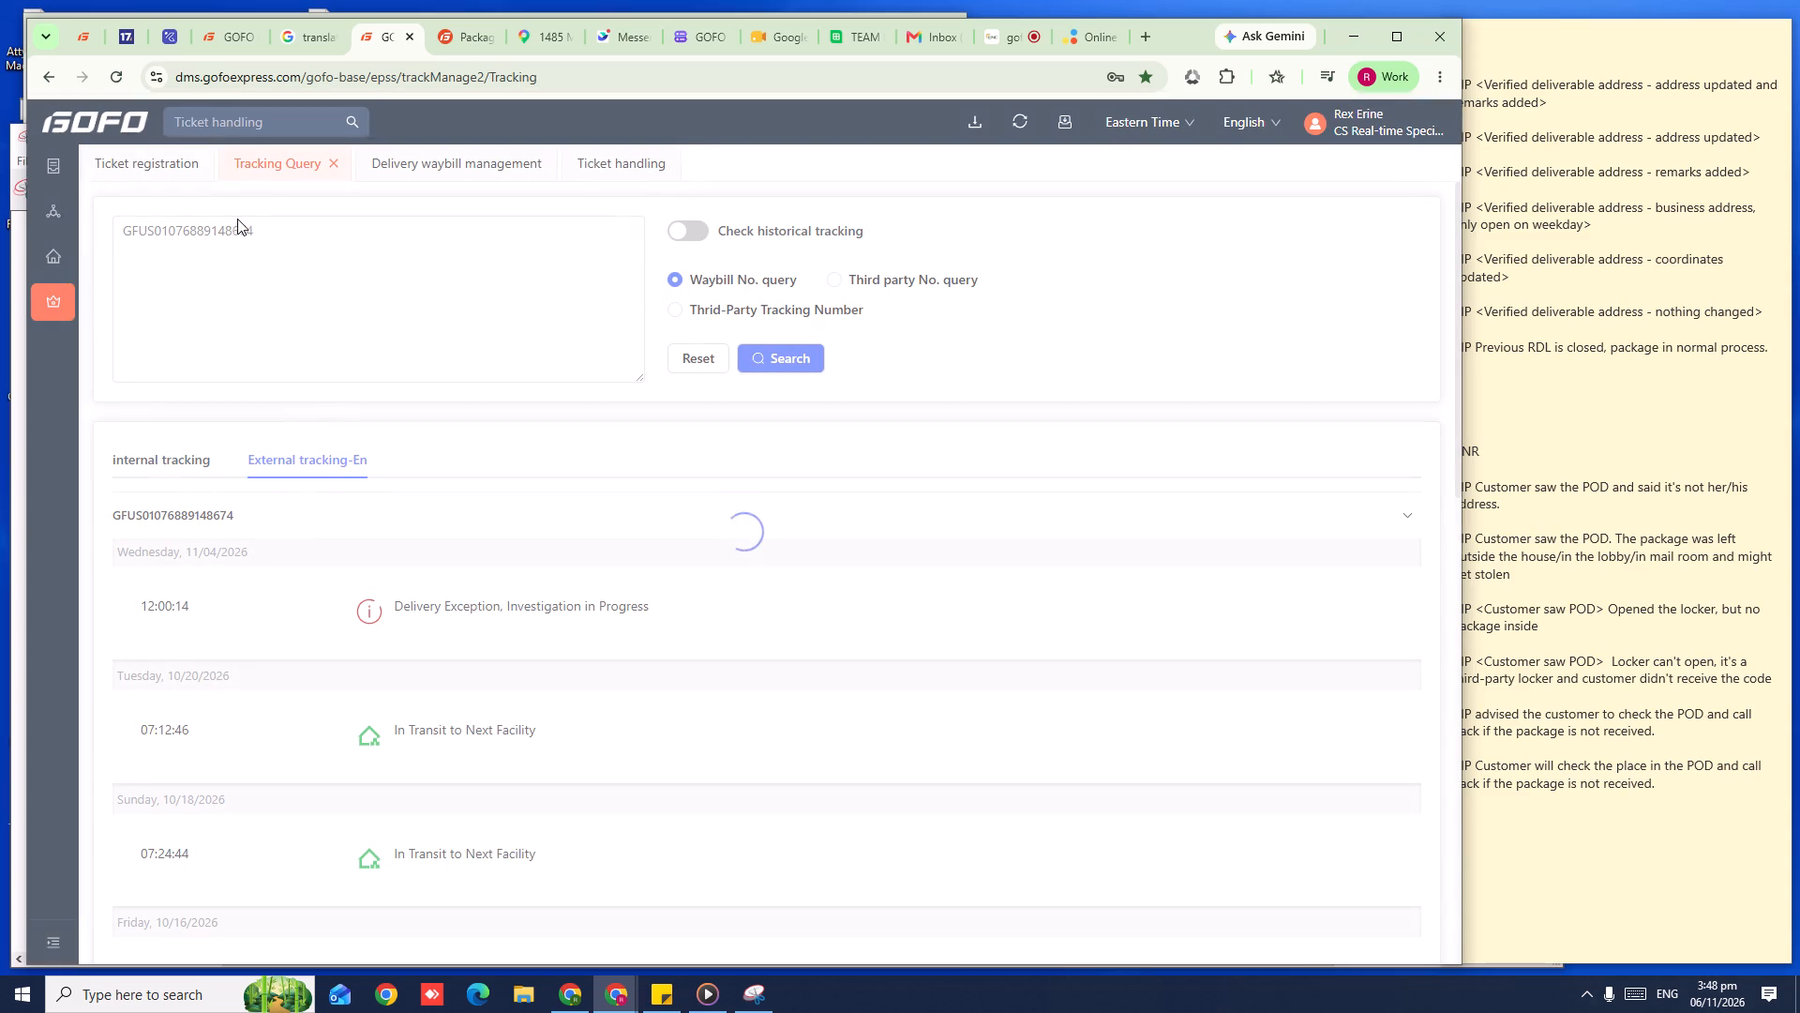
pyautogui.doubleClick(237, 233)
pyautogui.hotkey('ctrl', 'c')
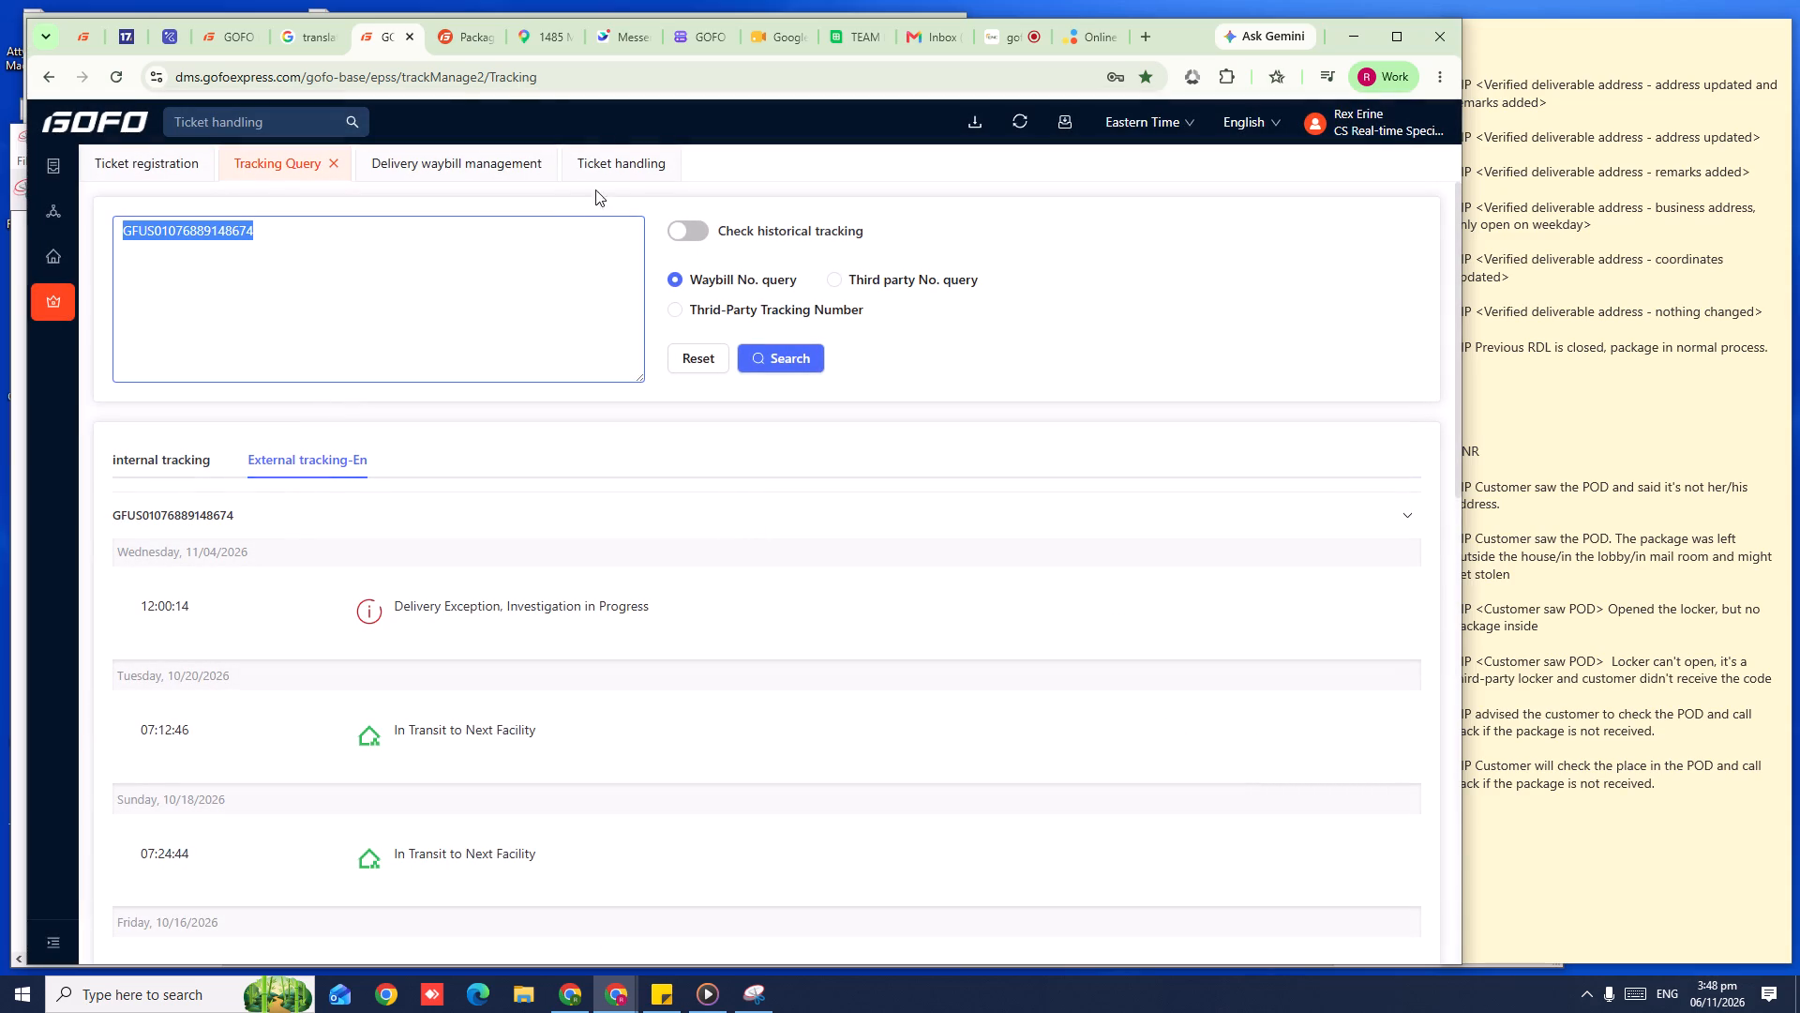
pyautogui.hotkey('ctrl', 'c')
pyautogui.keyDown('ctrl'); pyautogui.click(622, 161); pyautogui.keyUp('ctrl')
pyautogui.click(419, 254)
pyautogui.hotkey('ctrl', 'v')
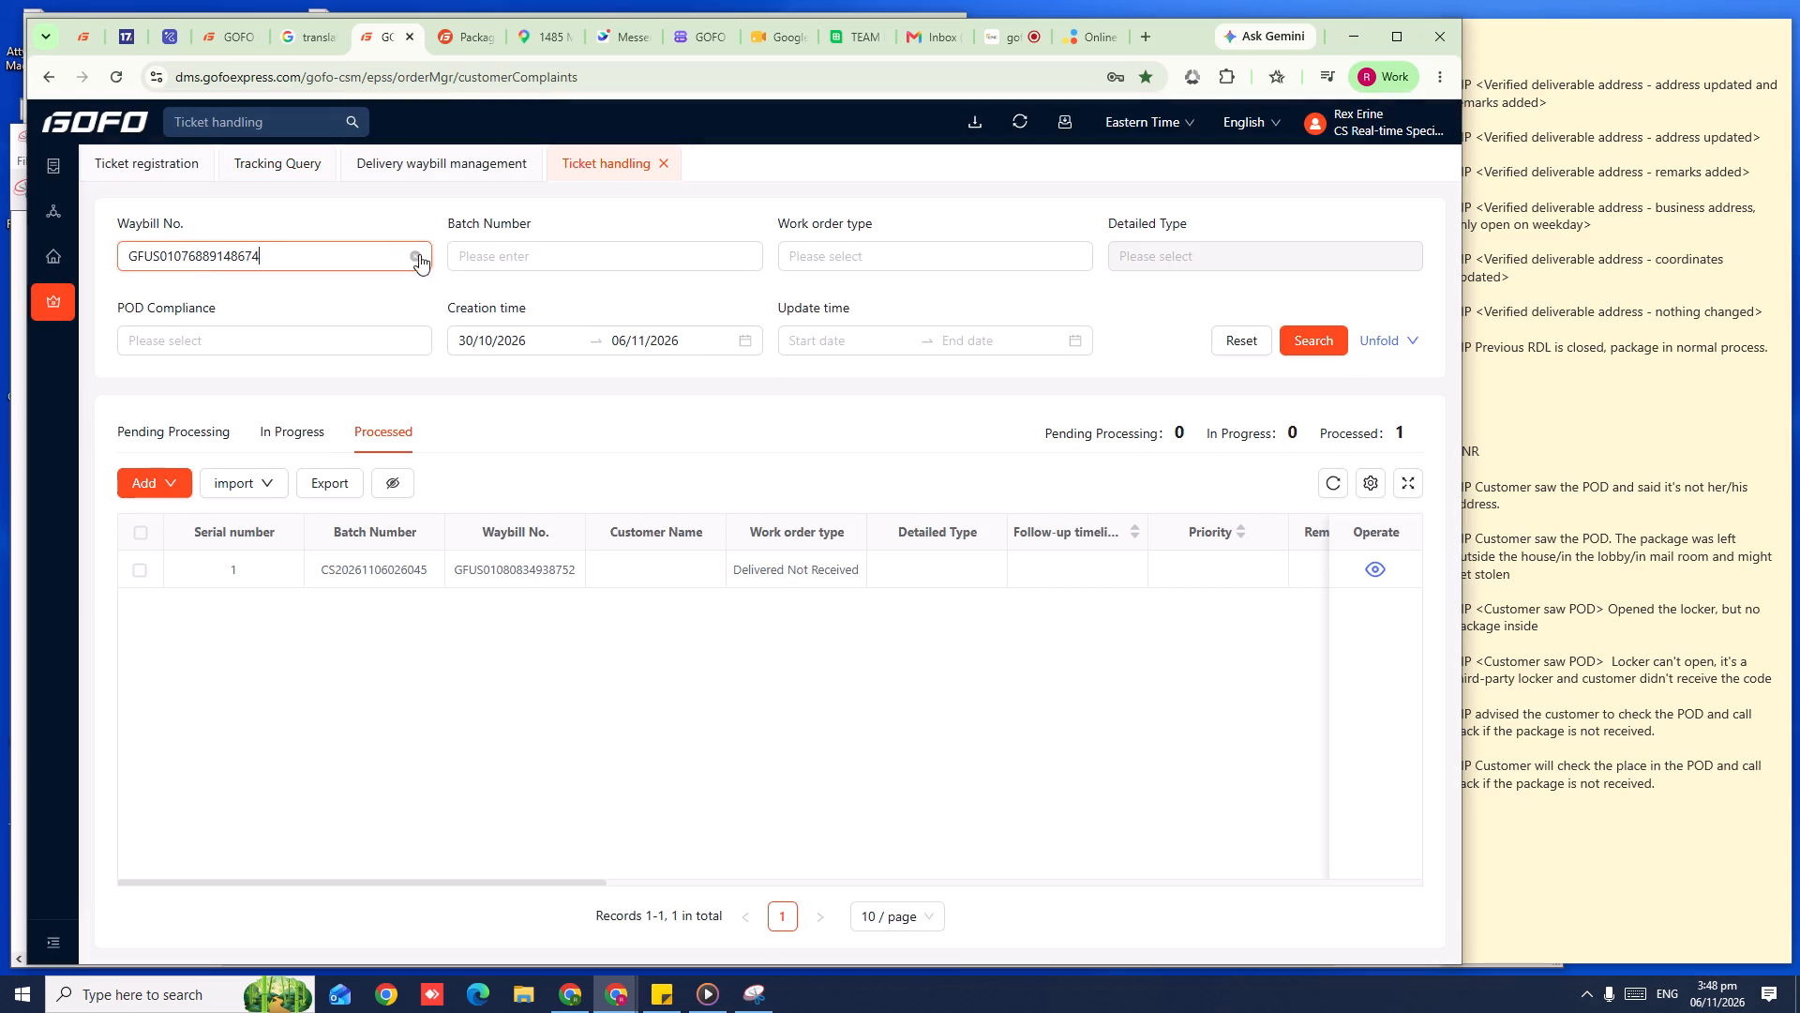
pyautogui.click(1333, 333)
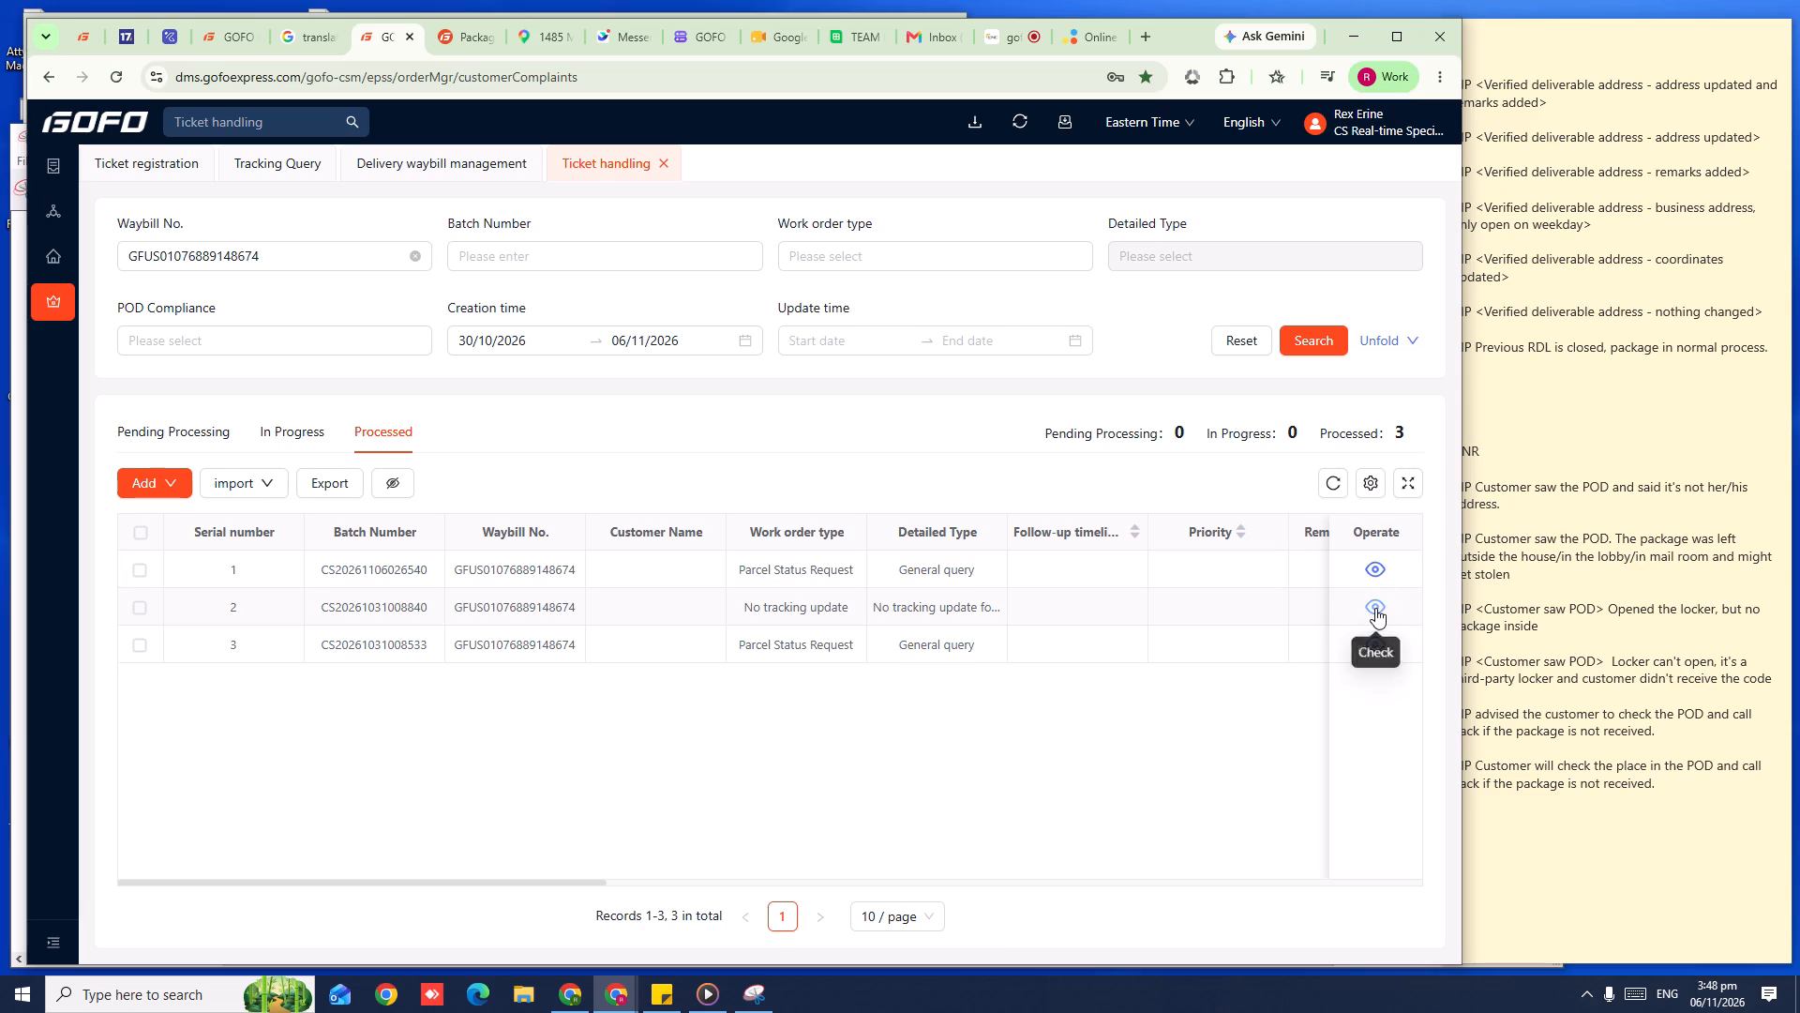
# Revisit the waybill's external tracking, then switch to the public GOFO Track Your Package page.
pyautogui.click(290, 171)
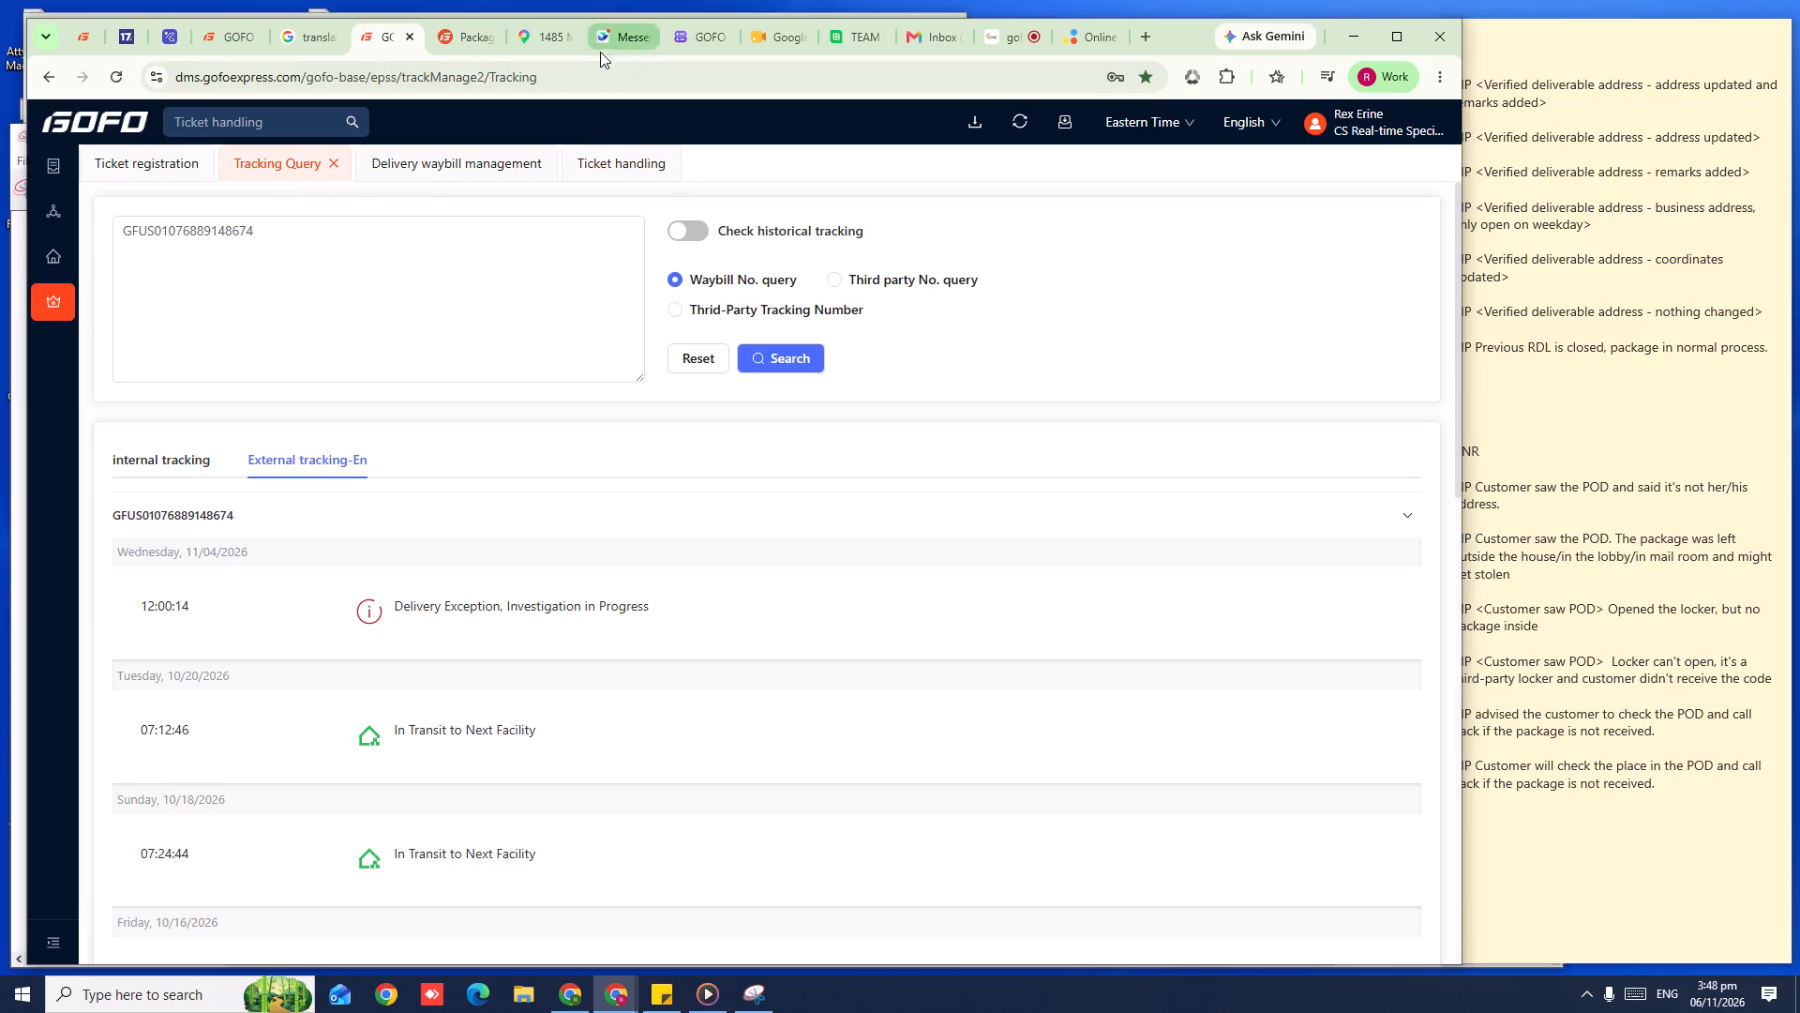
pyautogui.click(451, 55)
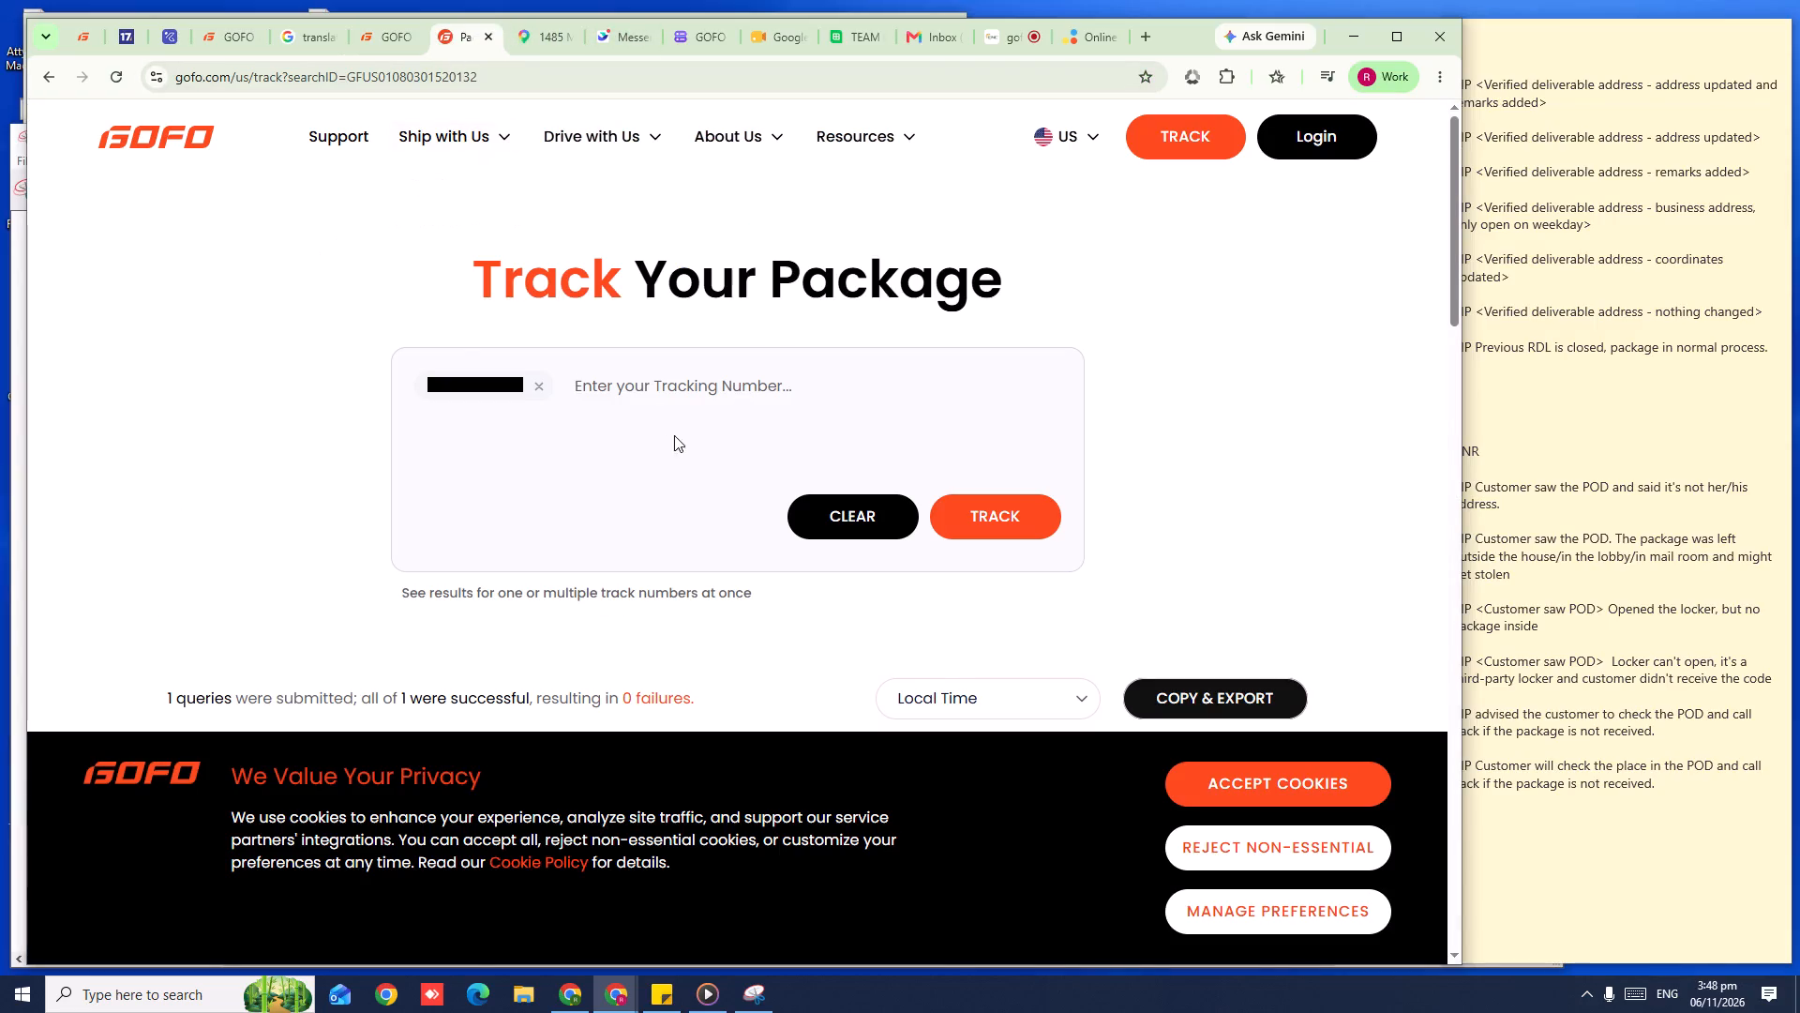
pyautogui.click(530, 384)
pyautogui.hotkey('ctrl', 'c')
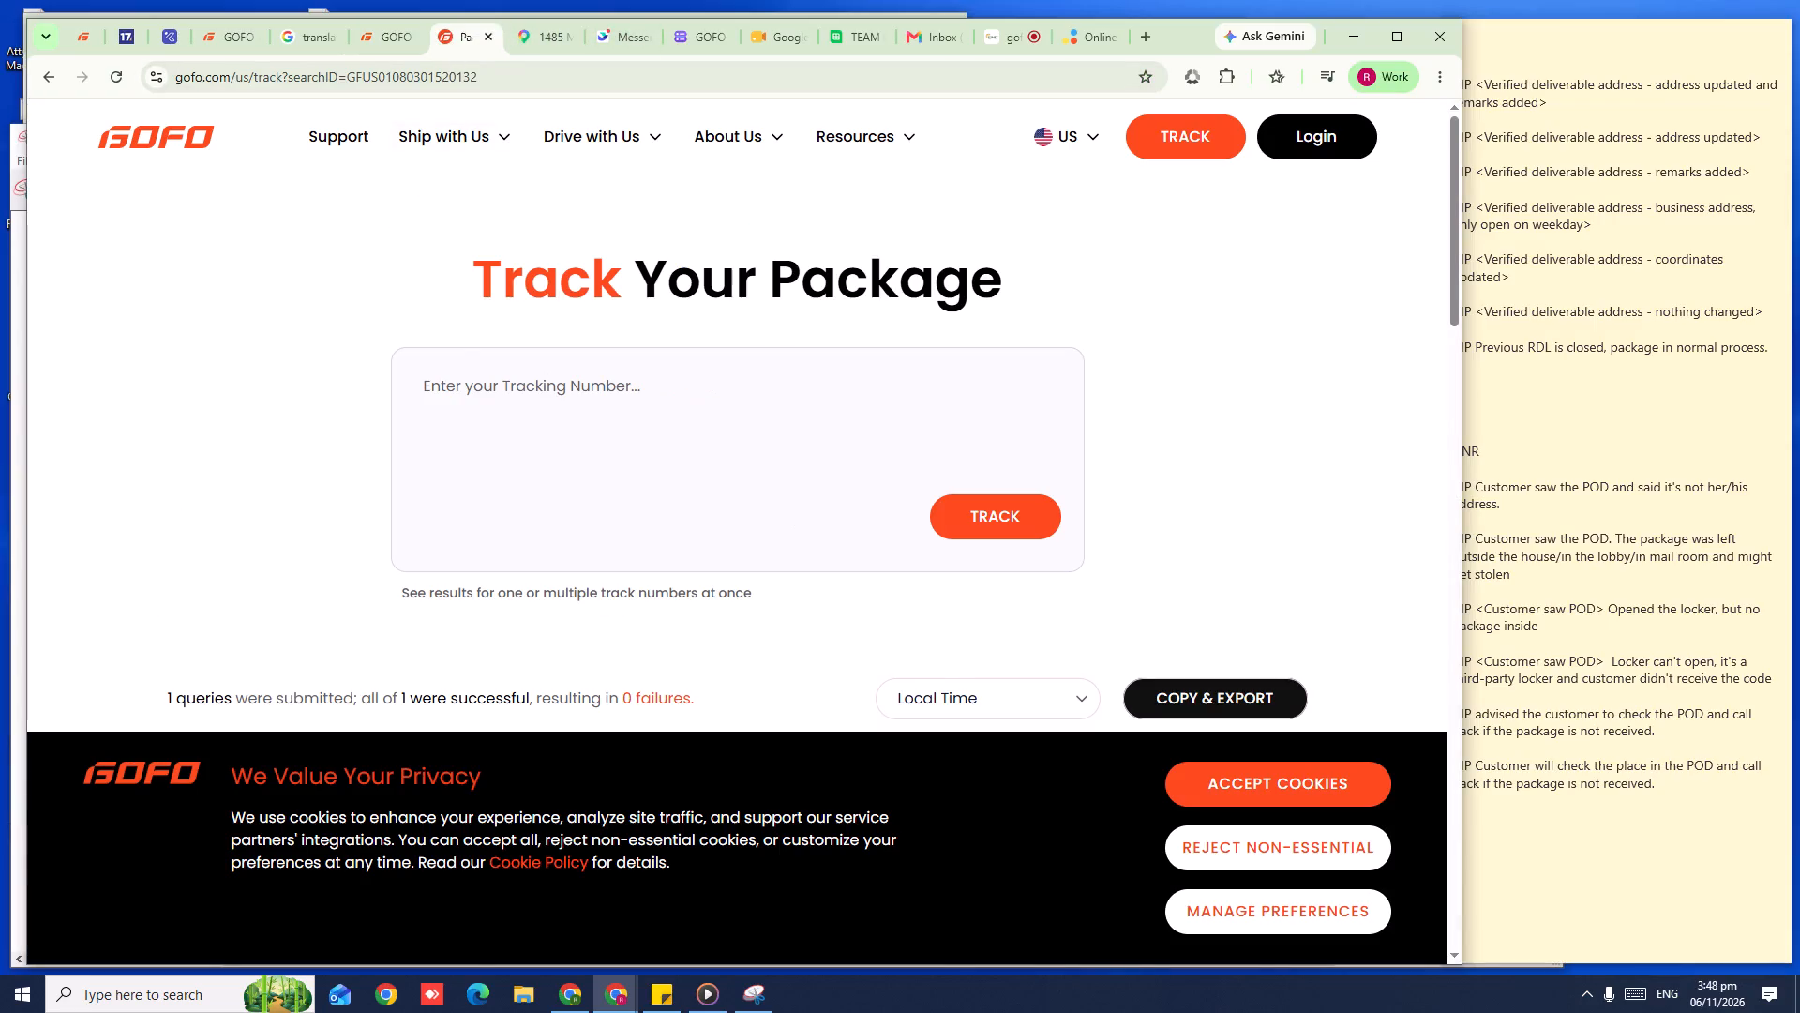
pyautogui.hotkey('ctrl', 'v')
pyautogui.click(659, 418)
pyautogui.hotkey('ctrl', 'v')
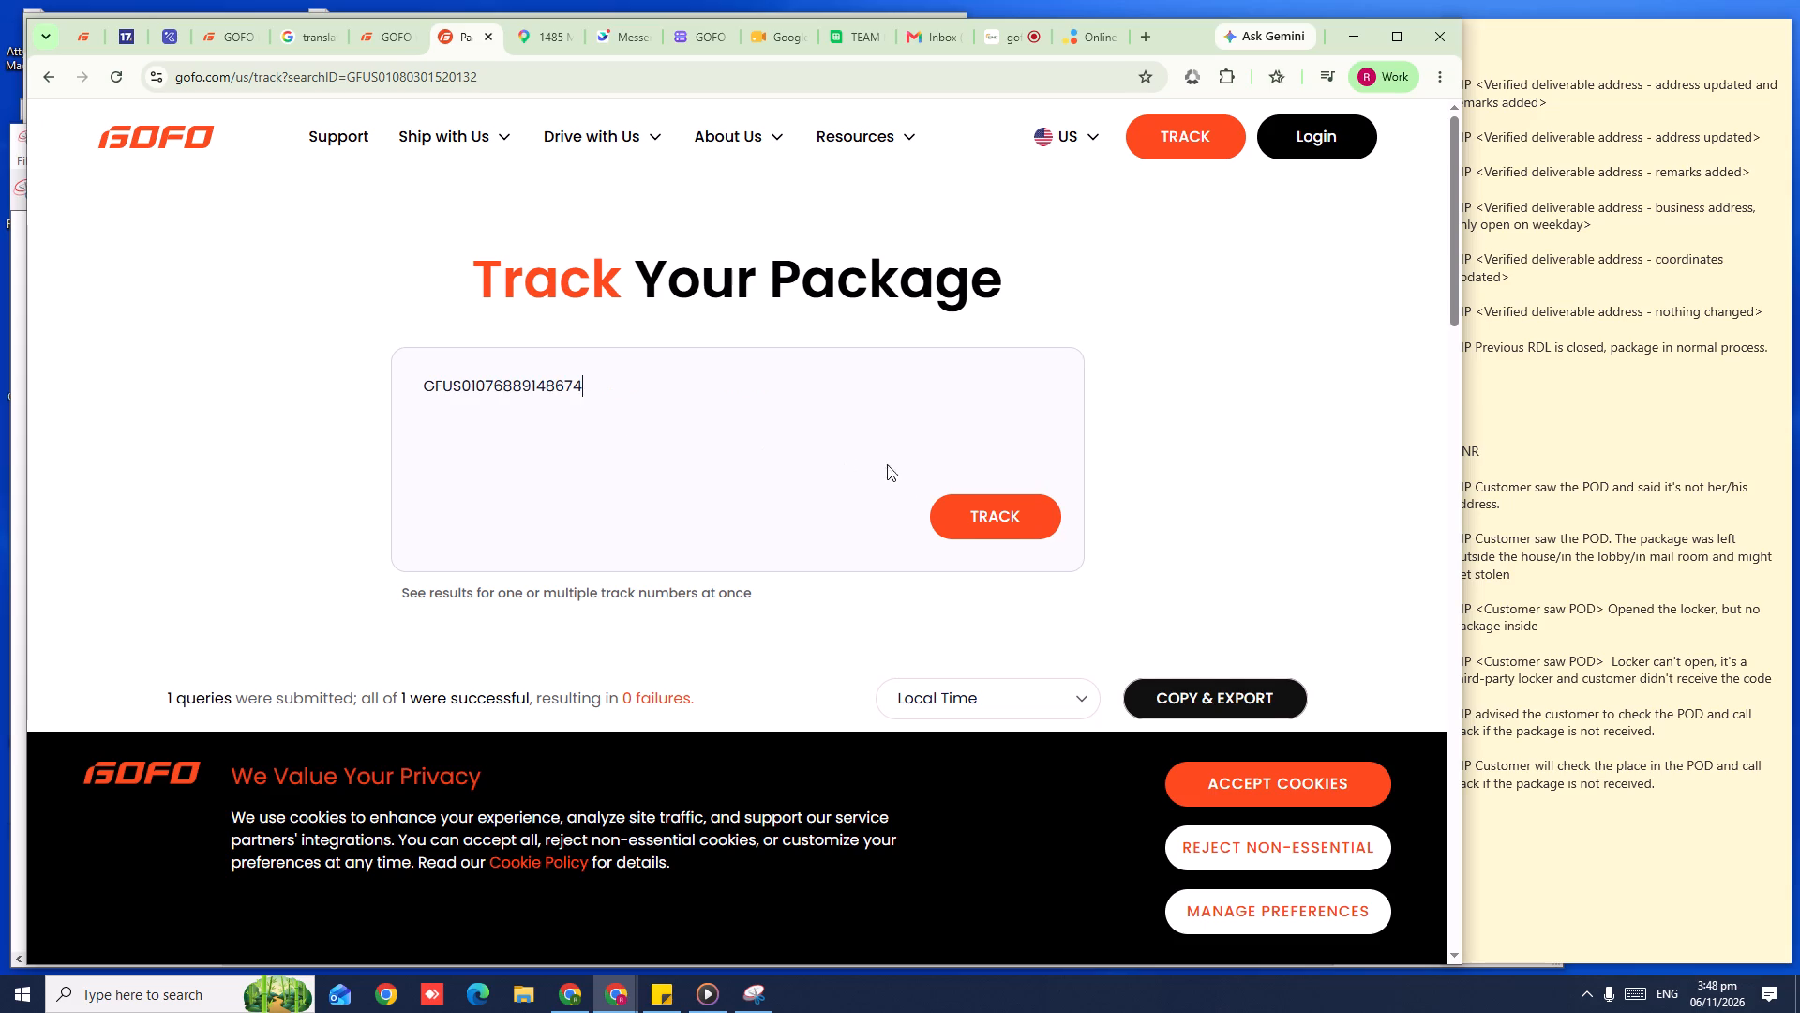
pyautogui.click(998, 531)
pyautogui.scroll(-4, 562, 533)
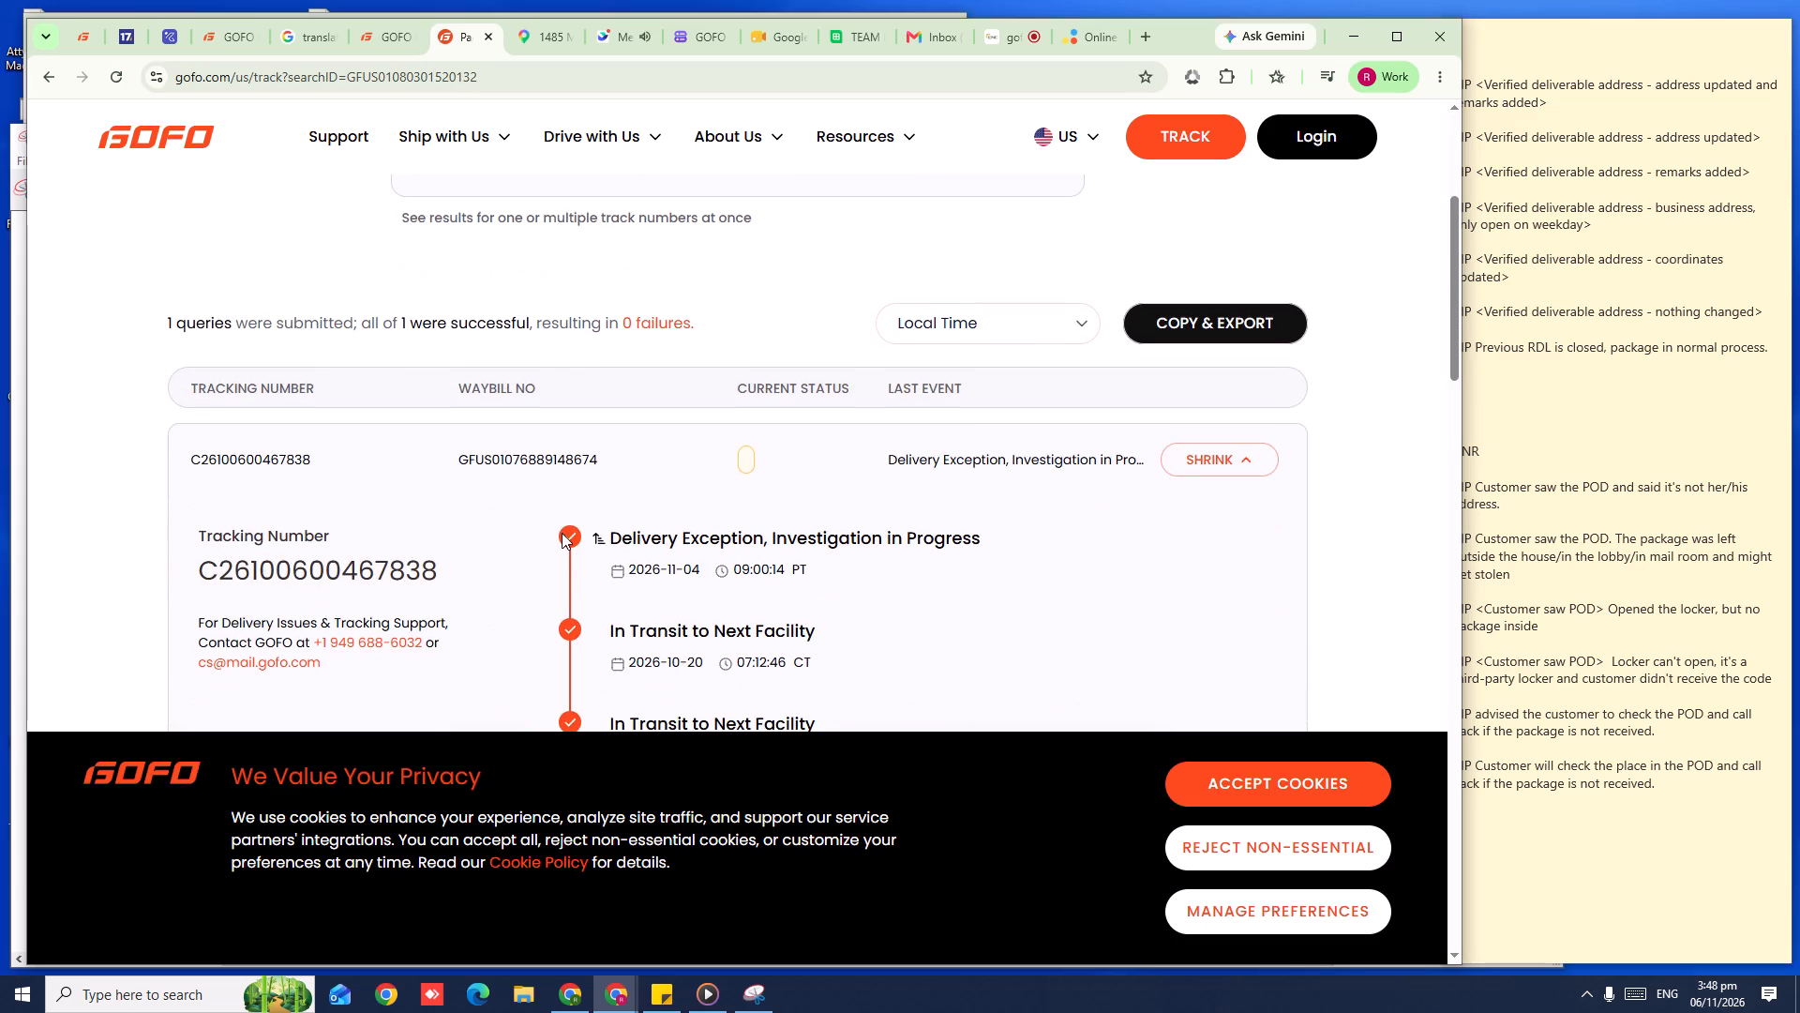
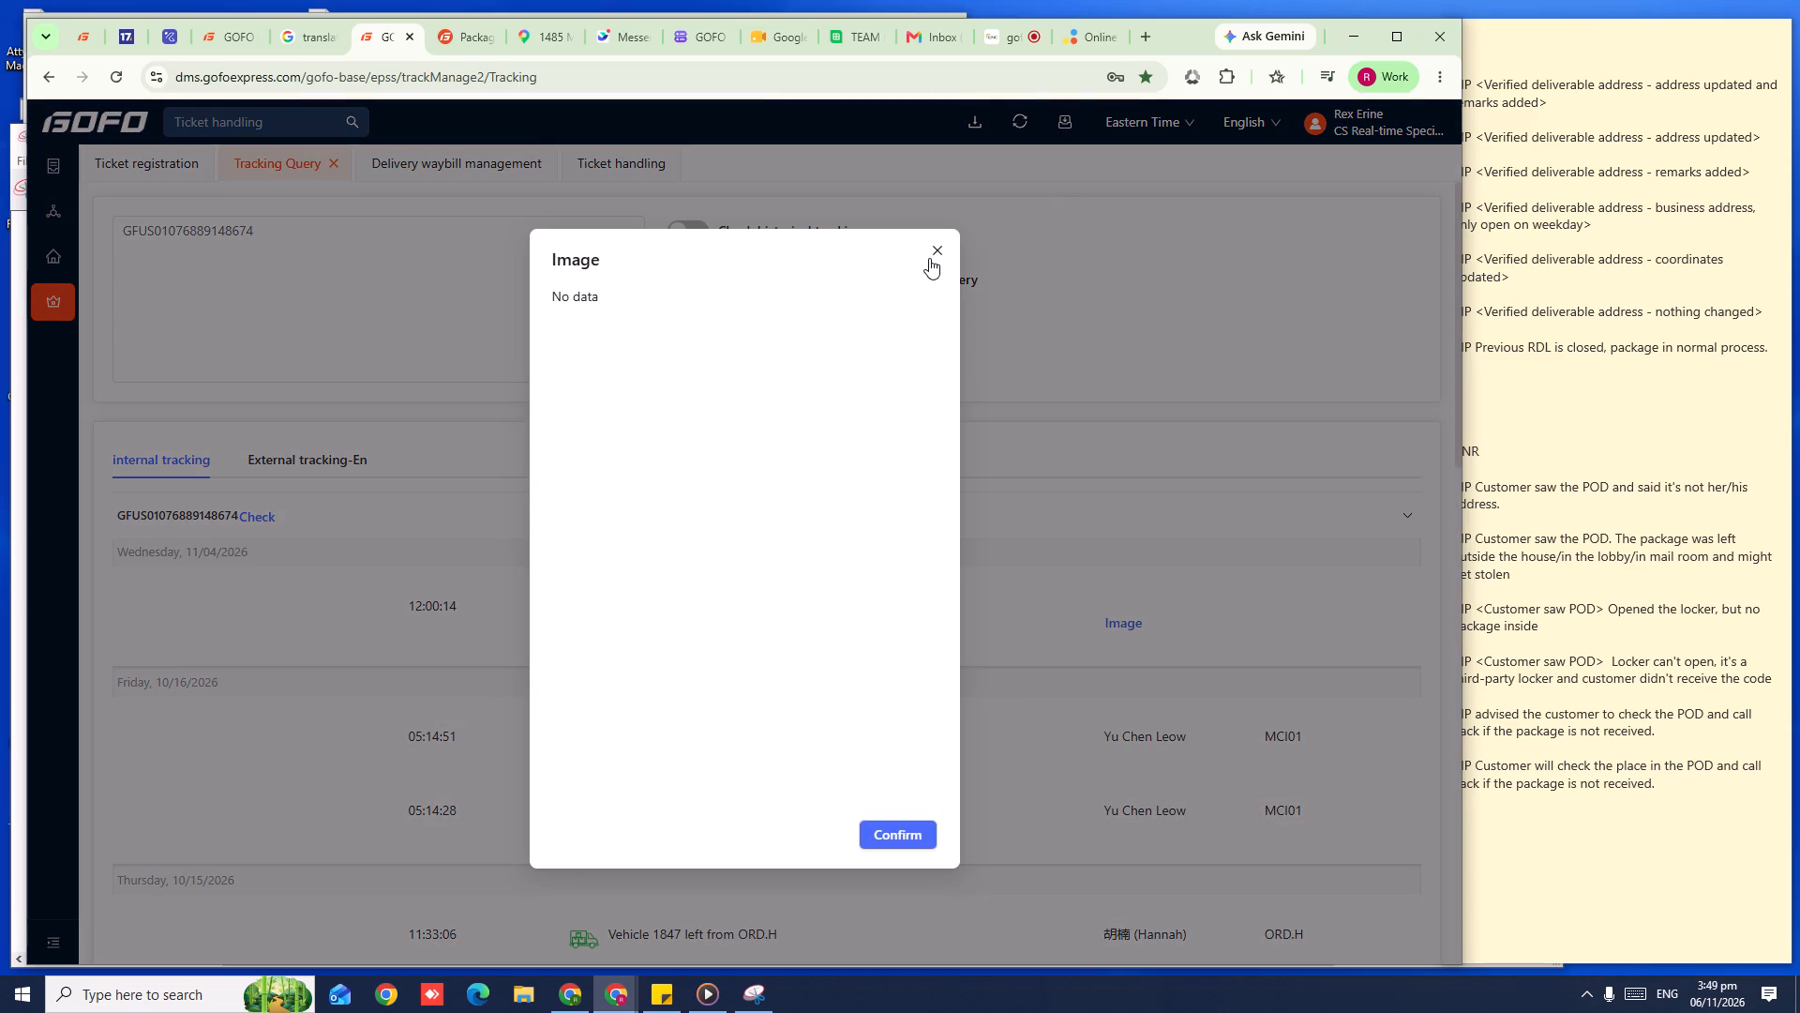
# Close the image view of the lost-package entry to return to the waybill's internal tracking.
pyautogui.click(929, 258)
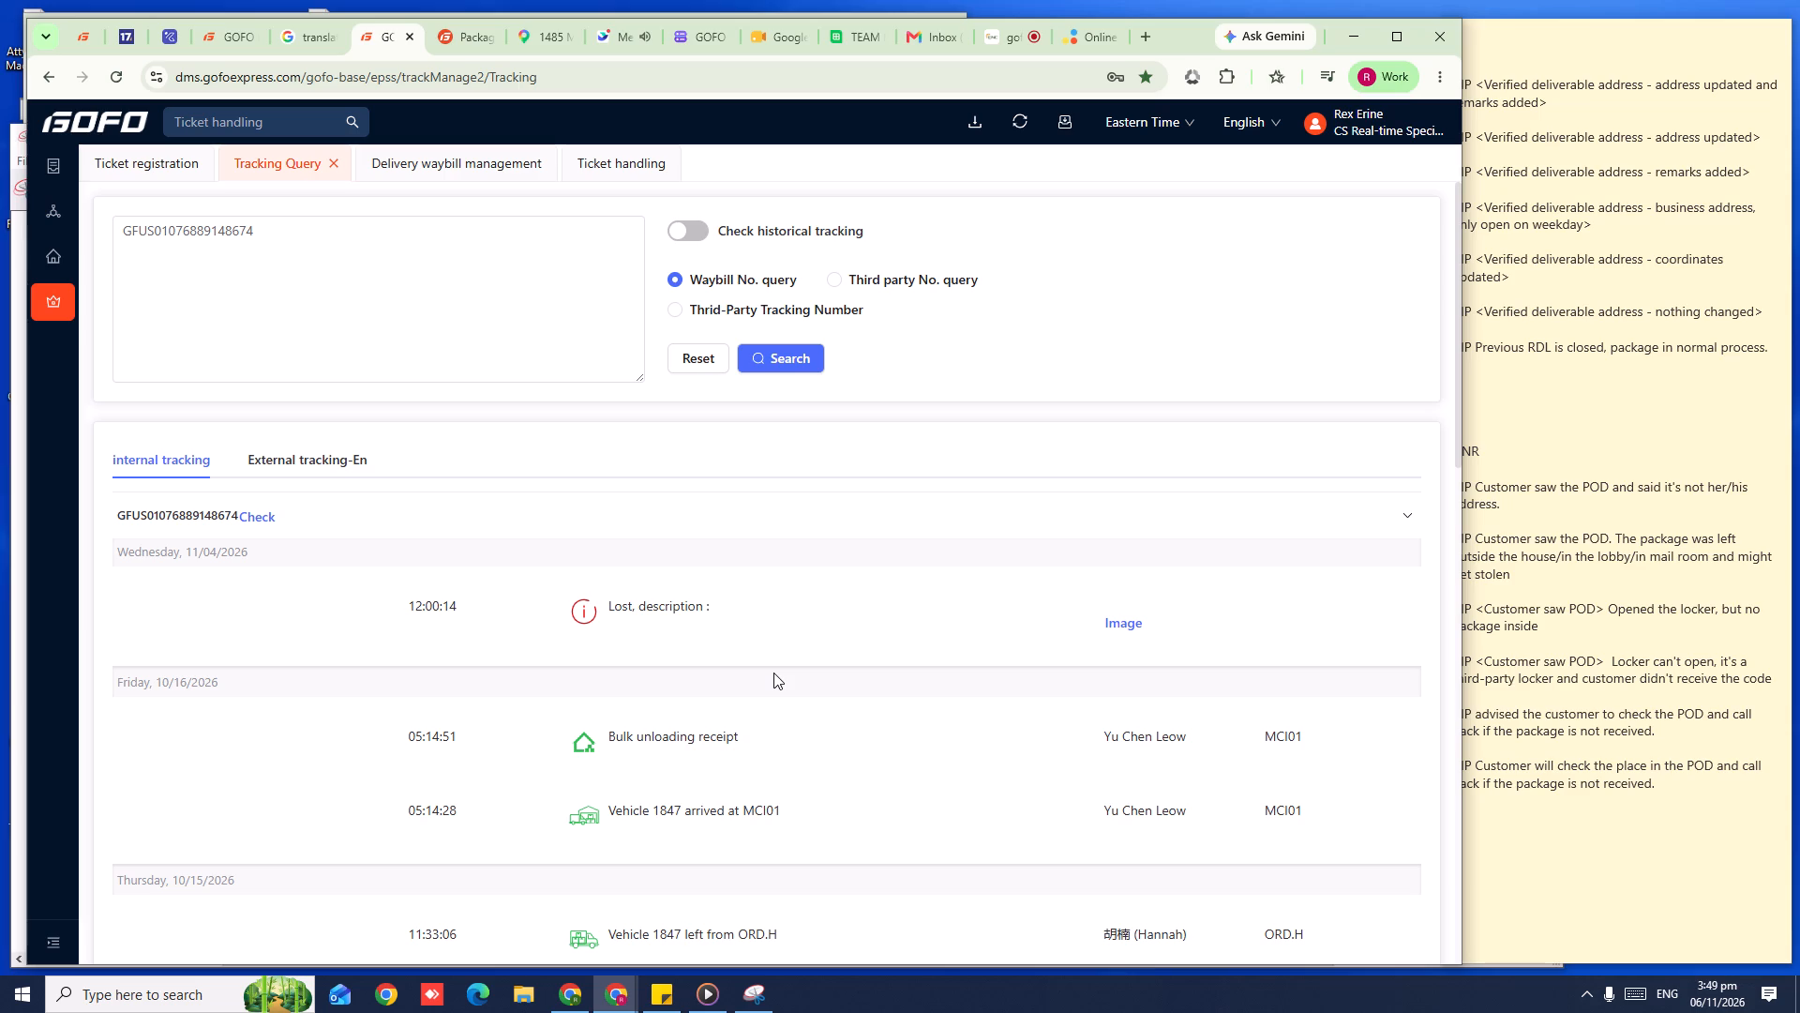
# Check the date in the system calendar against the tracking history, then return to the waybill number field of the tracking query.
pyautogui.click(1726, 996)
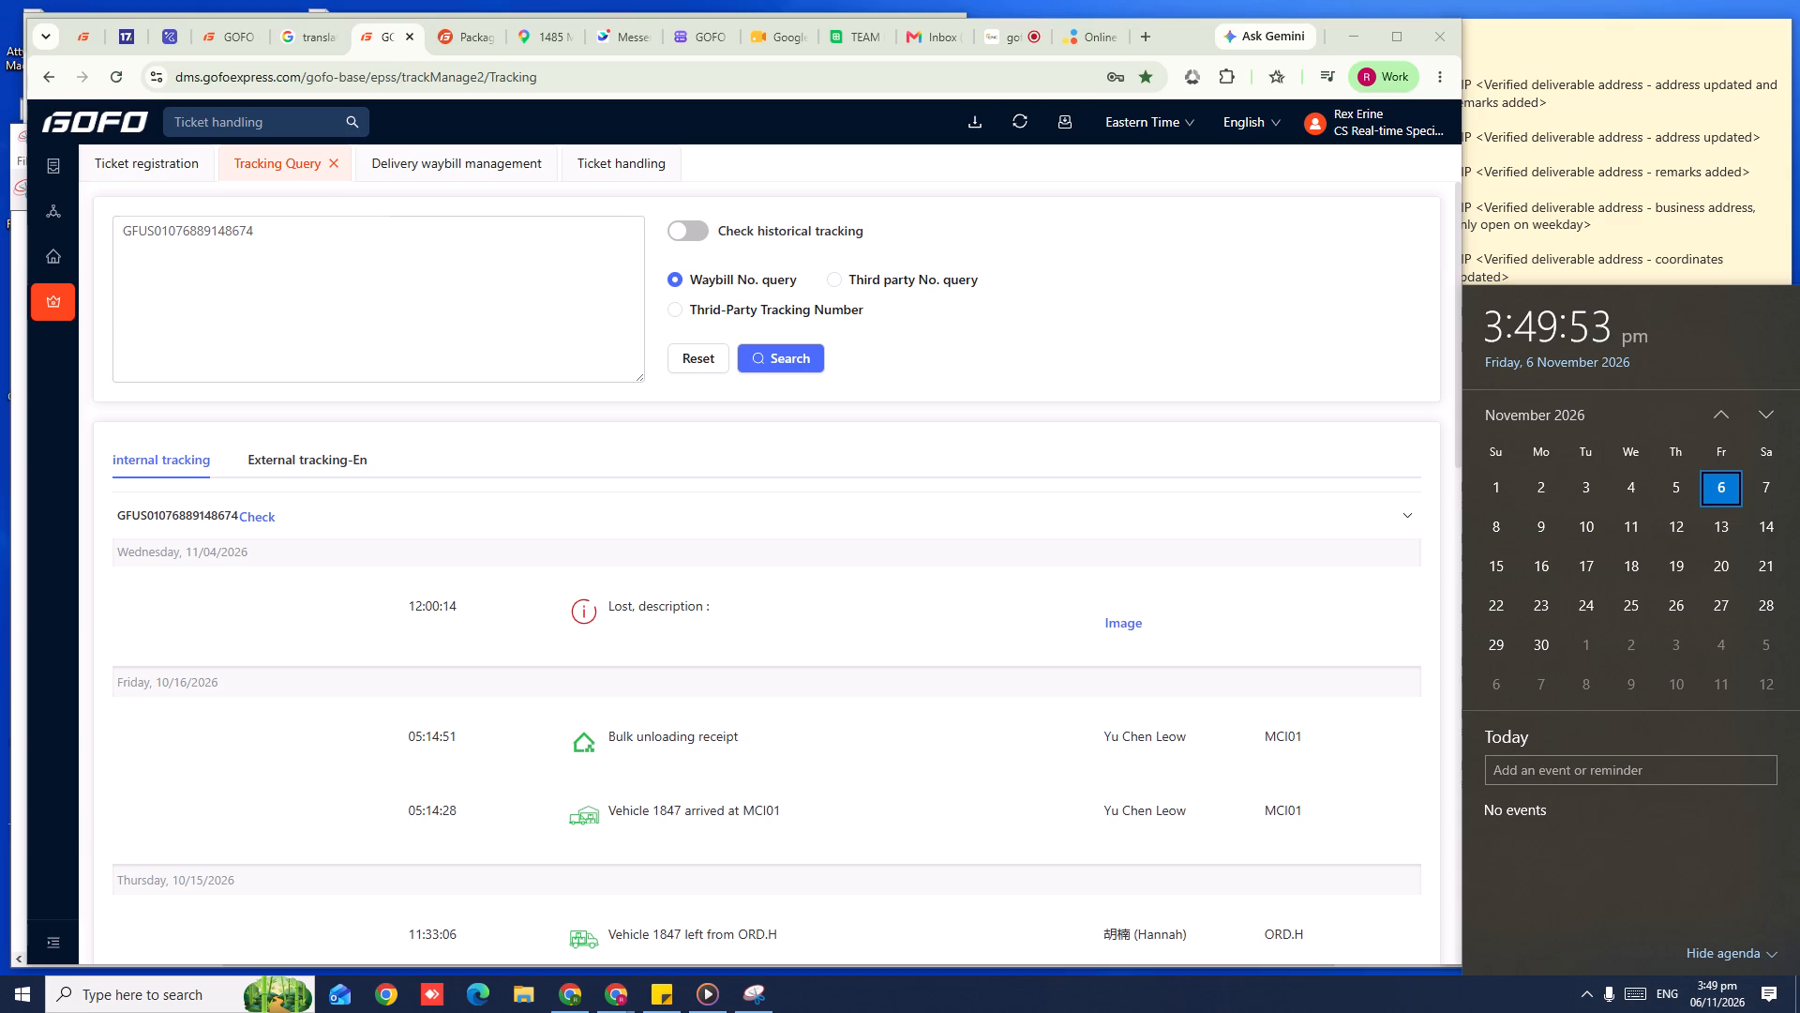
pyautogui.click(382, 229)
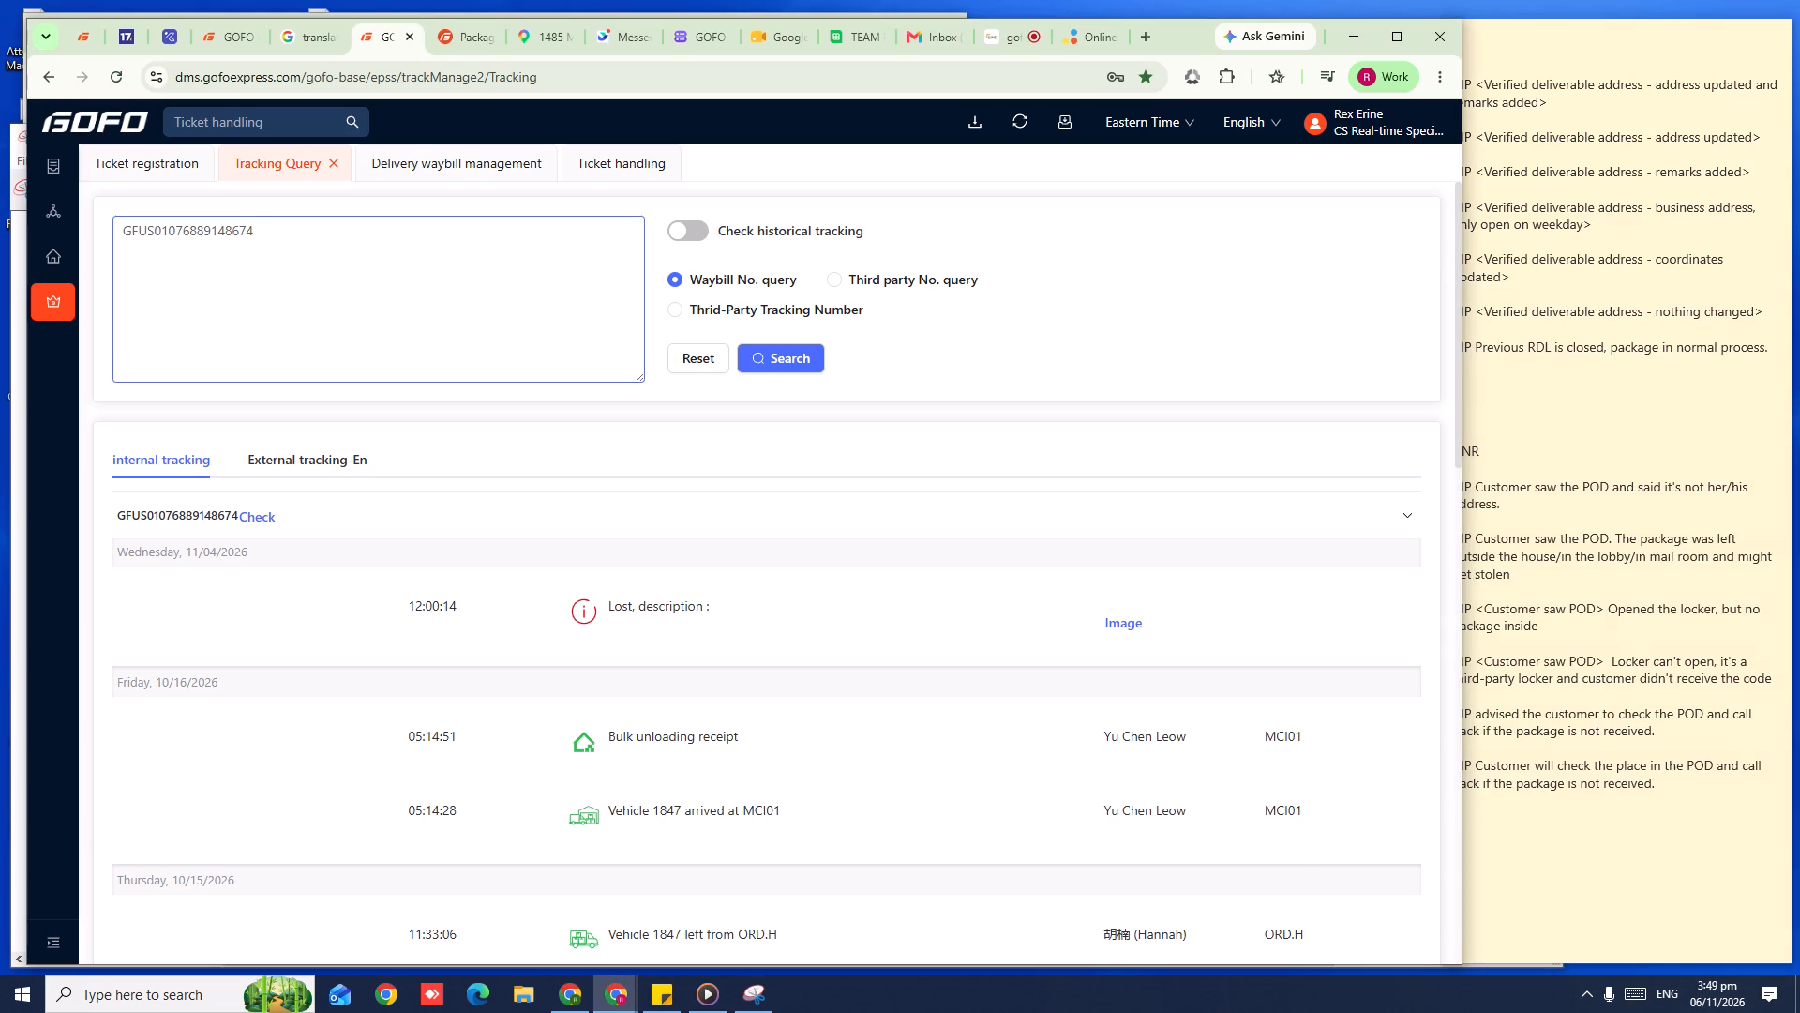
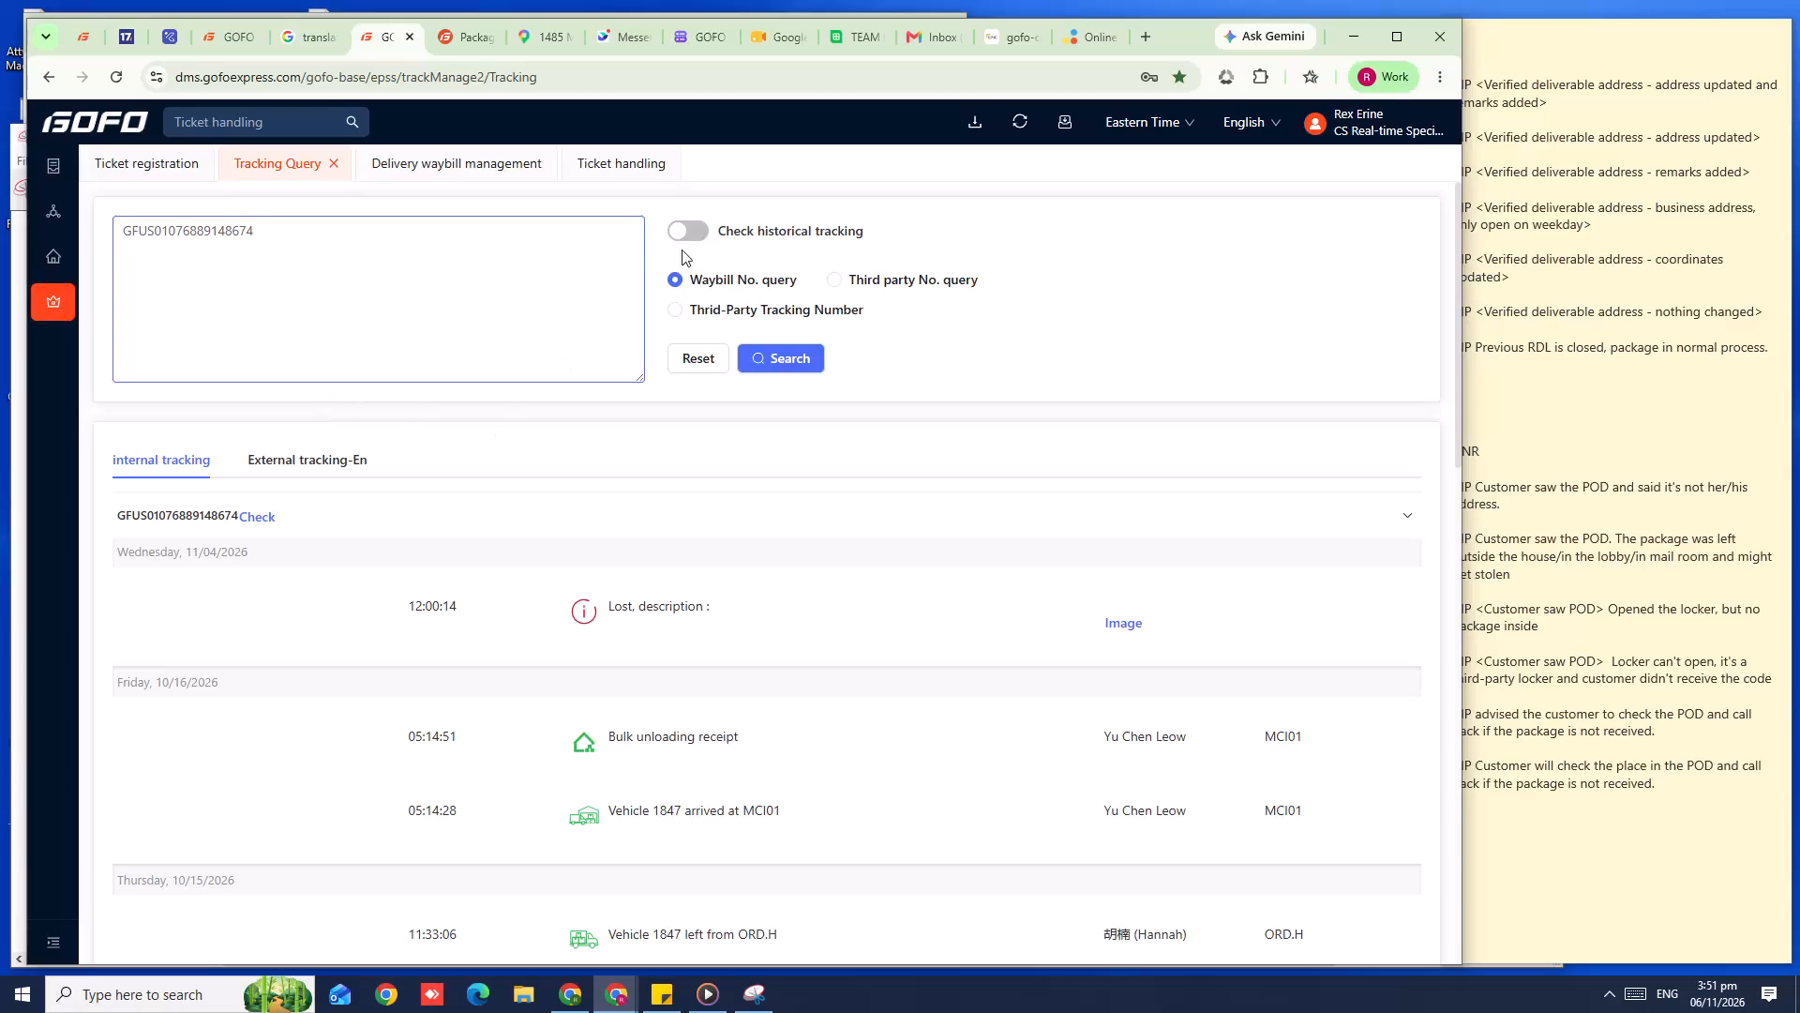
pyautogui.doubleClick(320, 254)
pyautogui.hotkey('ctrl', 'c')
pyautogui.hotkey('ctrl', 'c')
pyautogui.hotkey('ctrl', 'c')
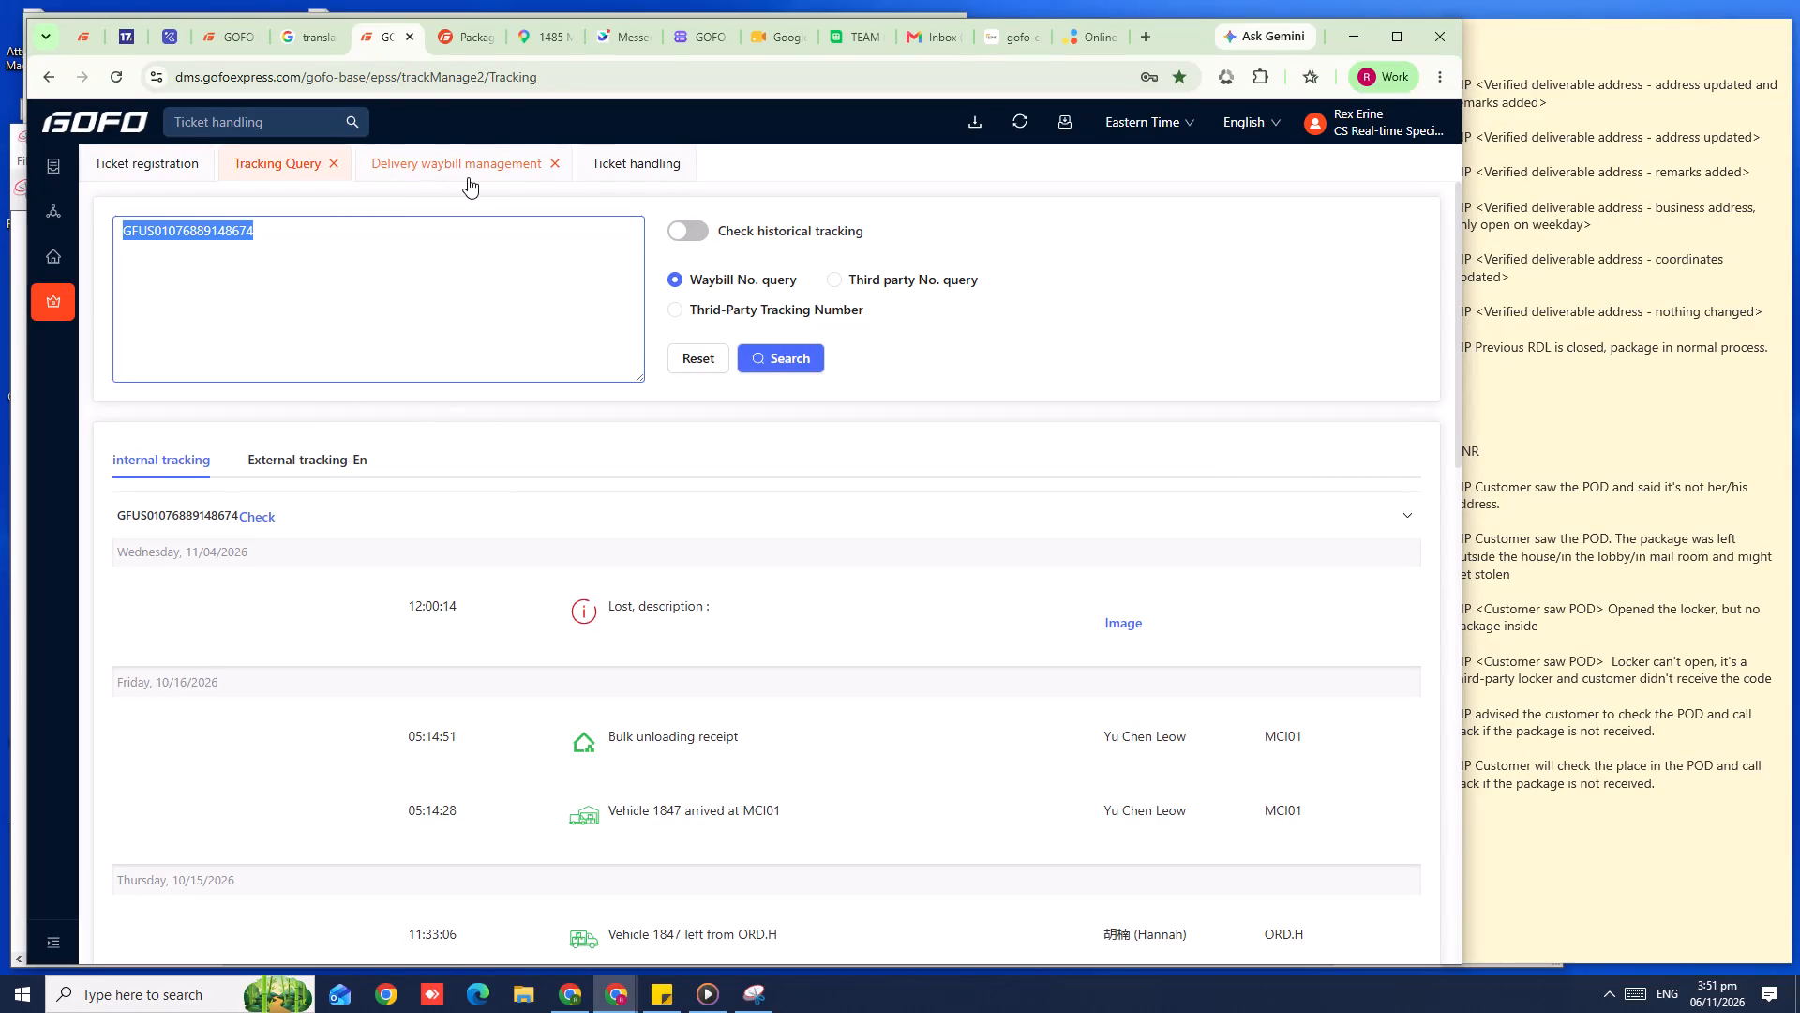
pyautogui.hotkey('ctrl', 'c')
pyautogui.hotkey('ctrl', 'c')
pyautogui.hotkey('ctrl', 'c')
pyautogui.click(459, 176)
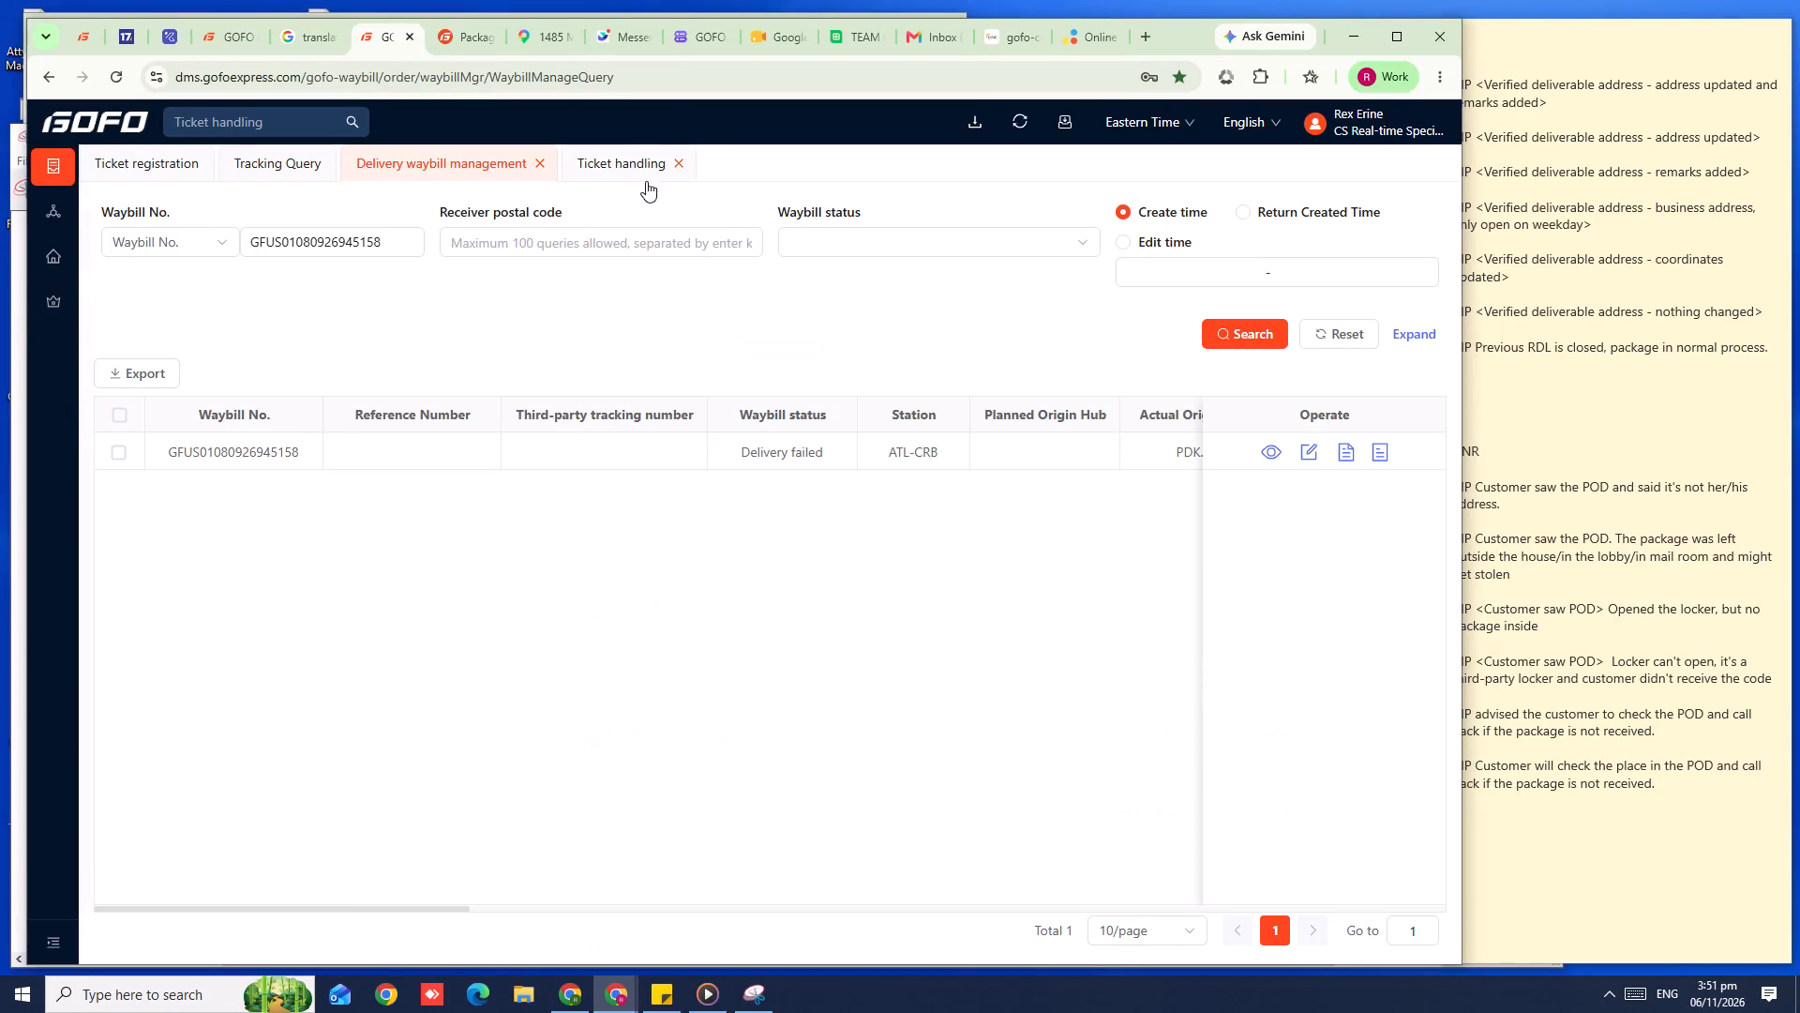
pyautogui.click(625, 174)
pyautogui.click(415, 256)
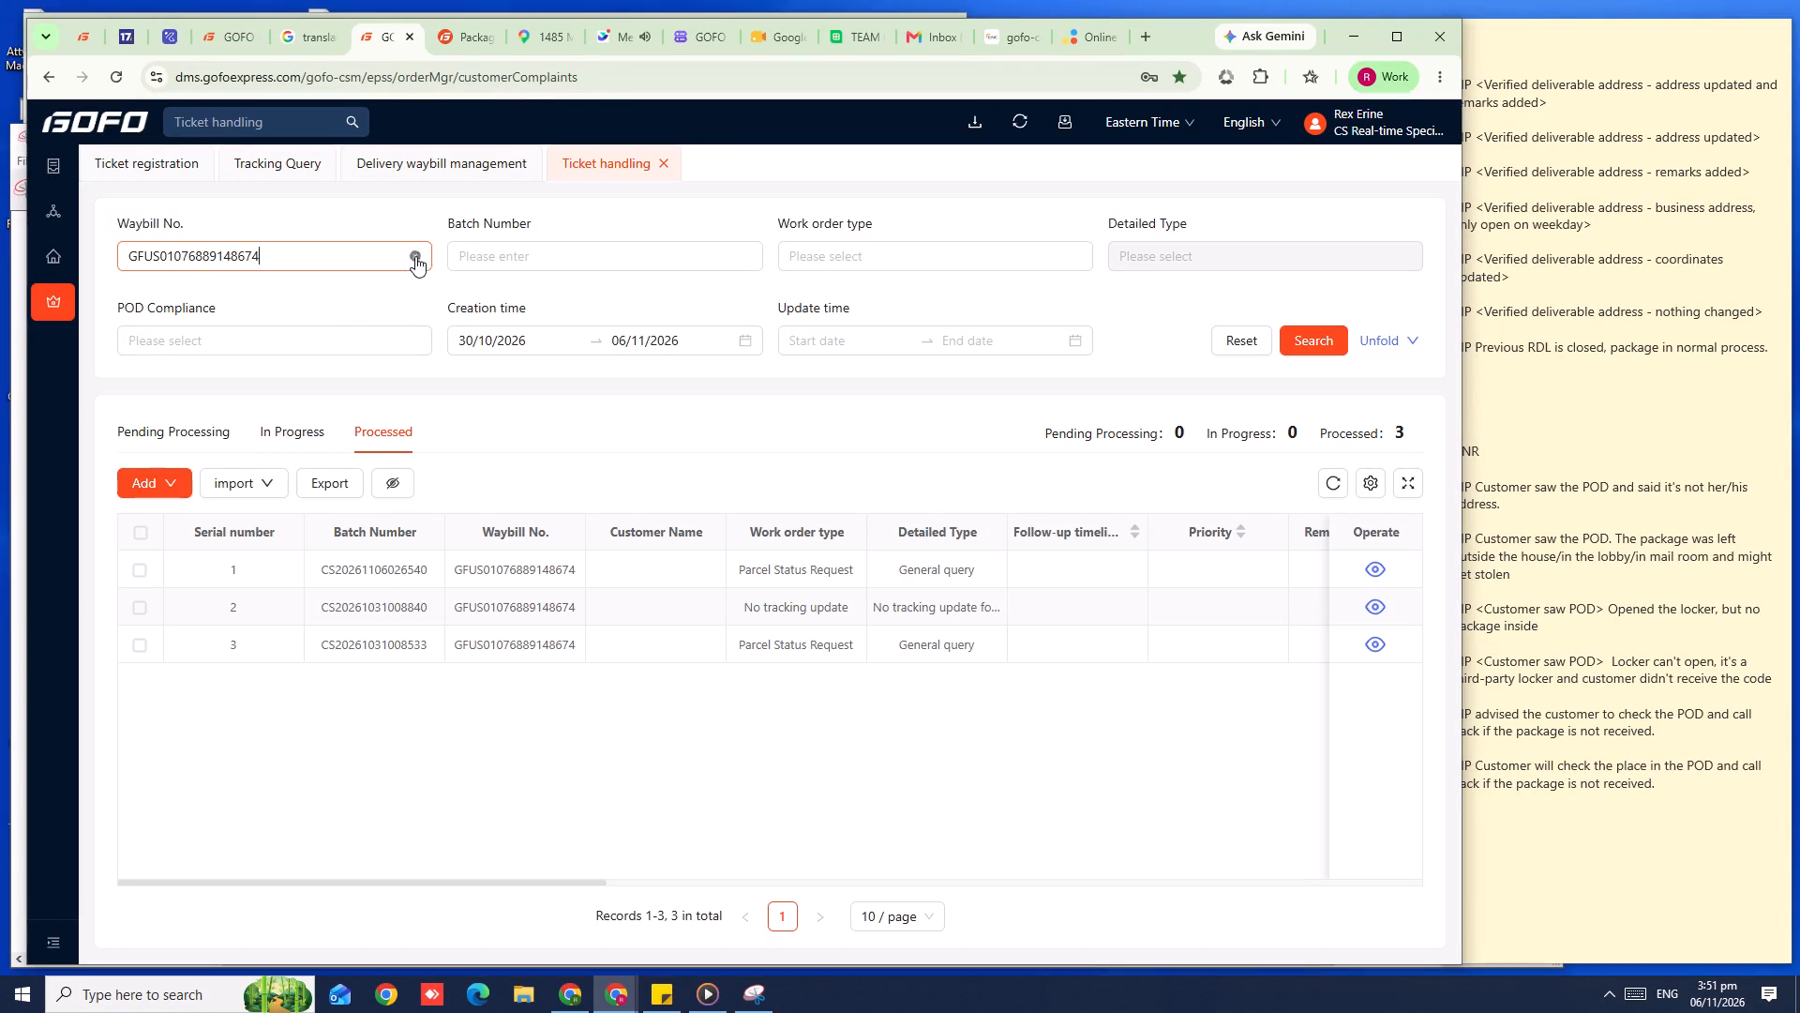
pyautogui.hotkey('ctrl', 'v')
pyautogui.click(1312, 344)
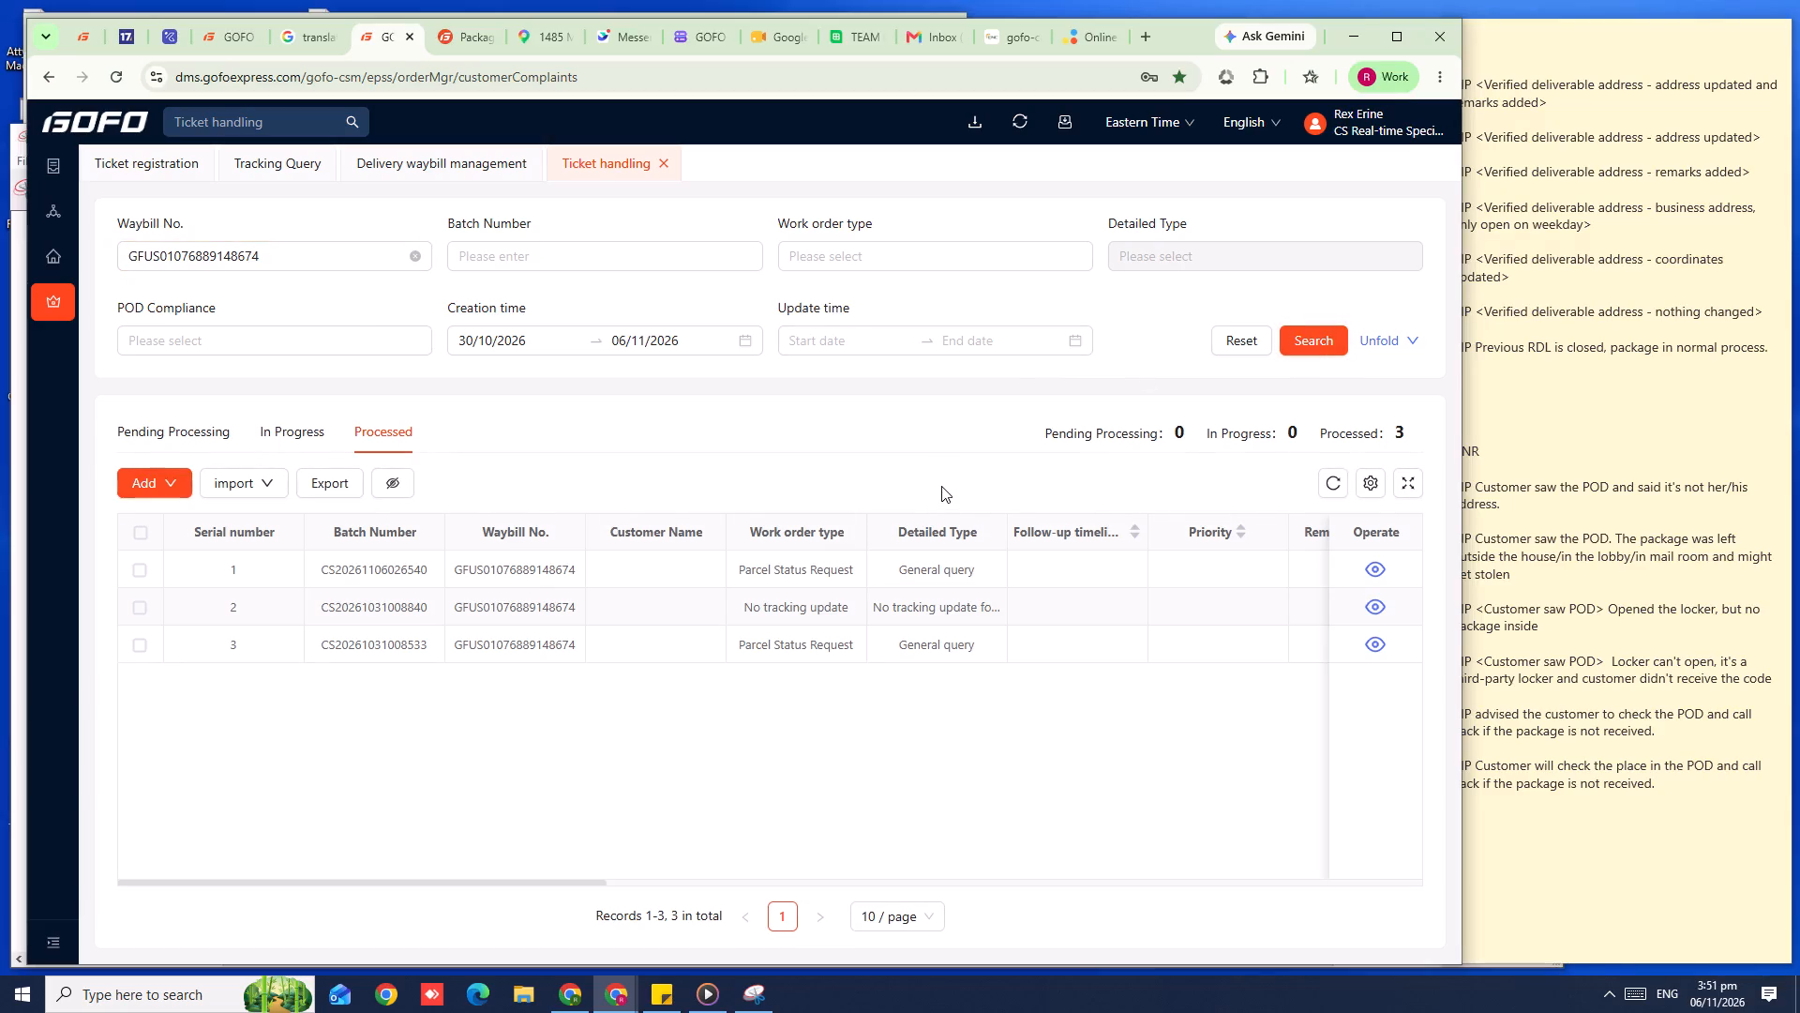
pyautogui.click(150, 175)
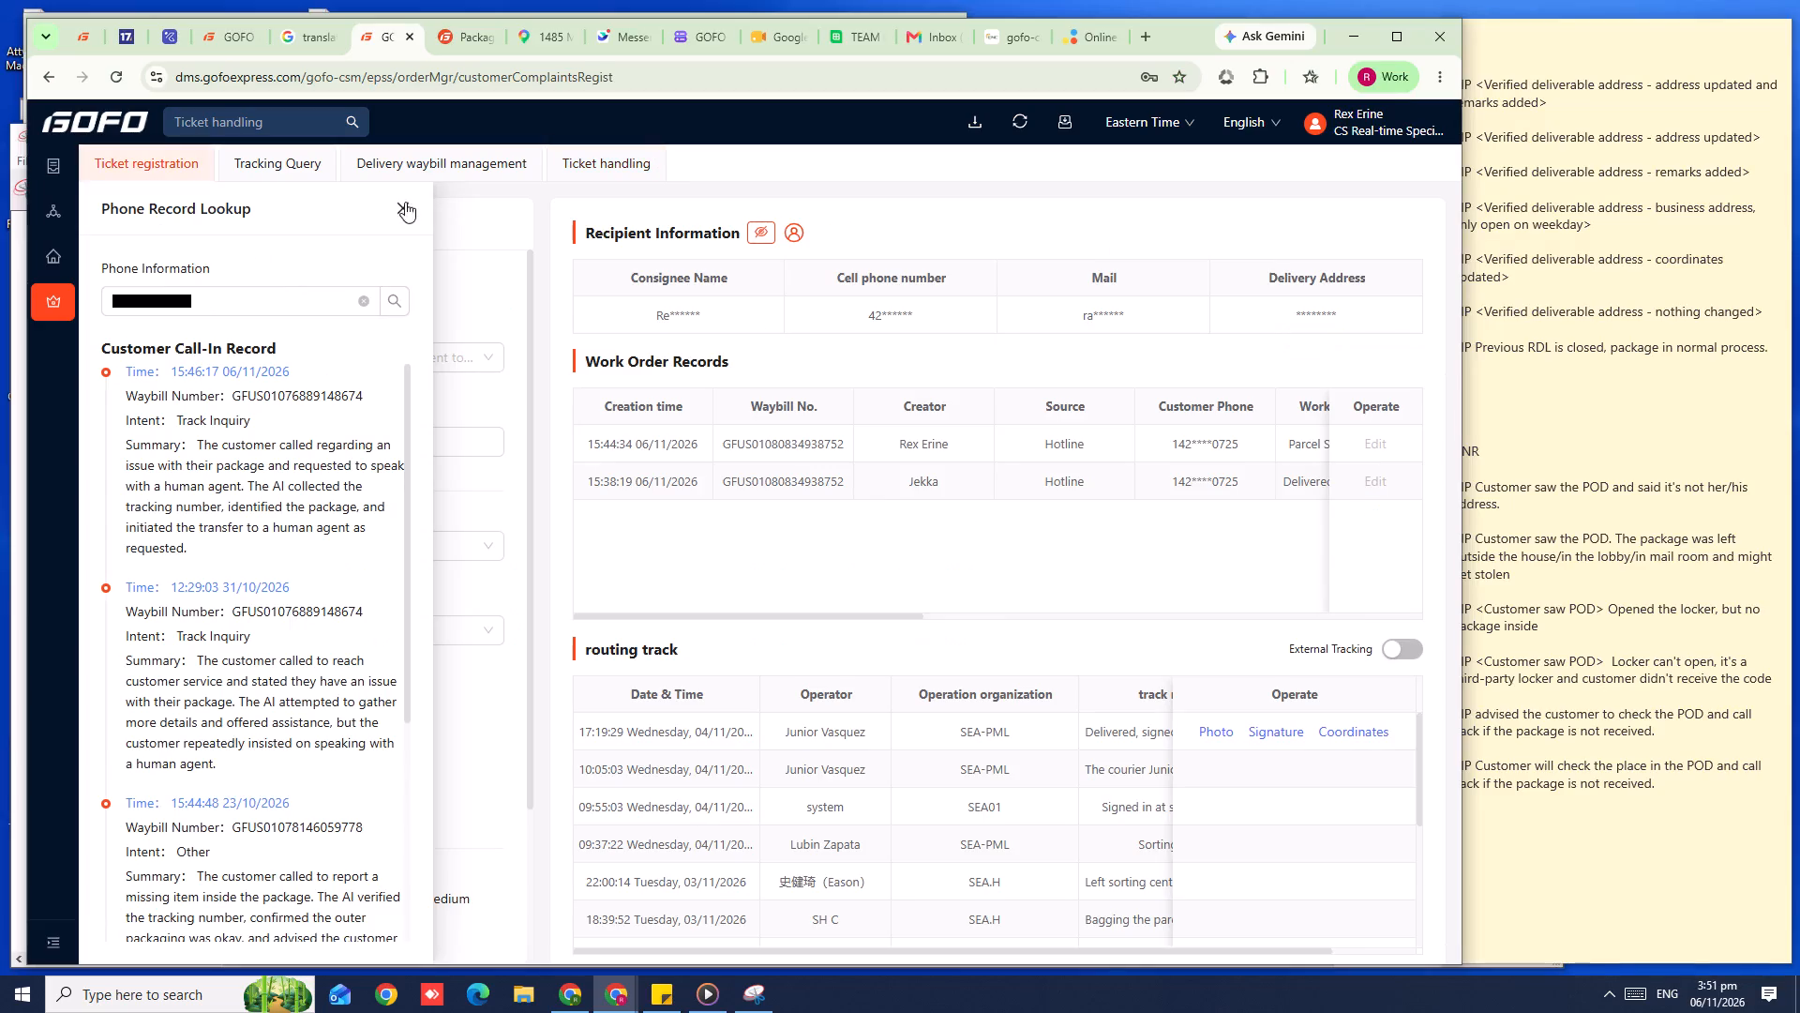
pyautogui.click(410, 199)
pyautogui.click(409, 210)
pyautogui.click(220, 362)
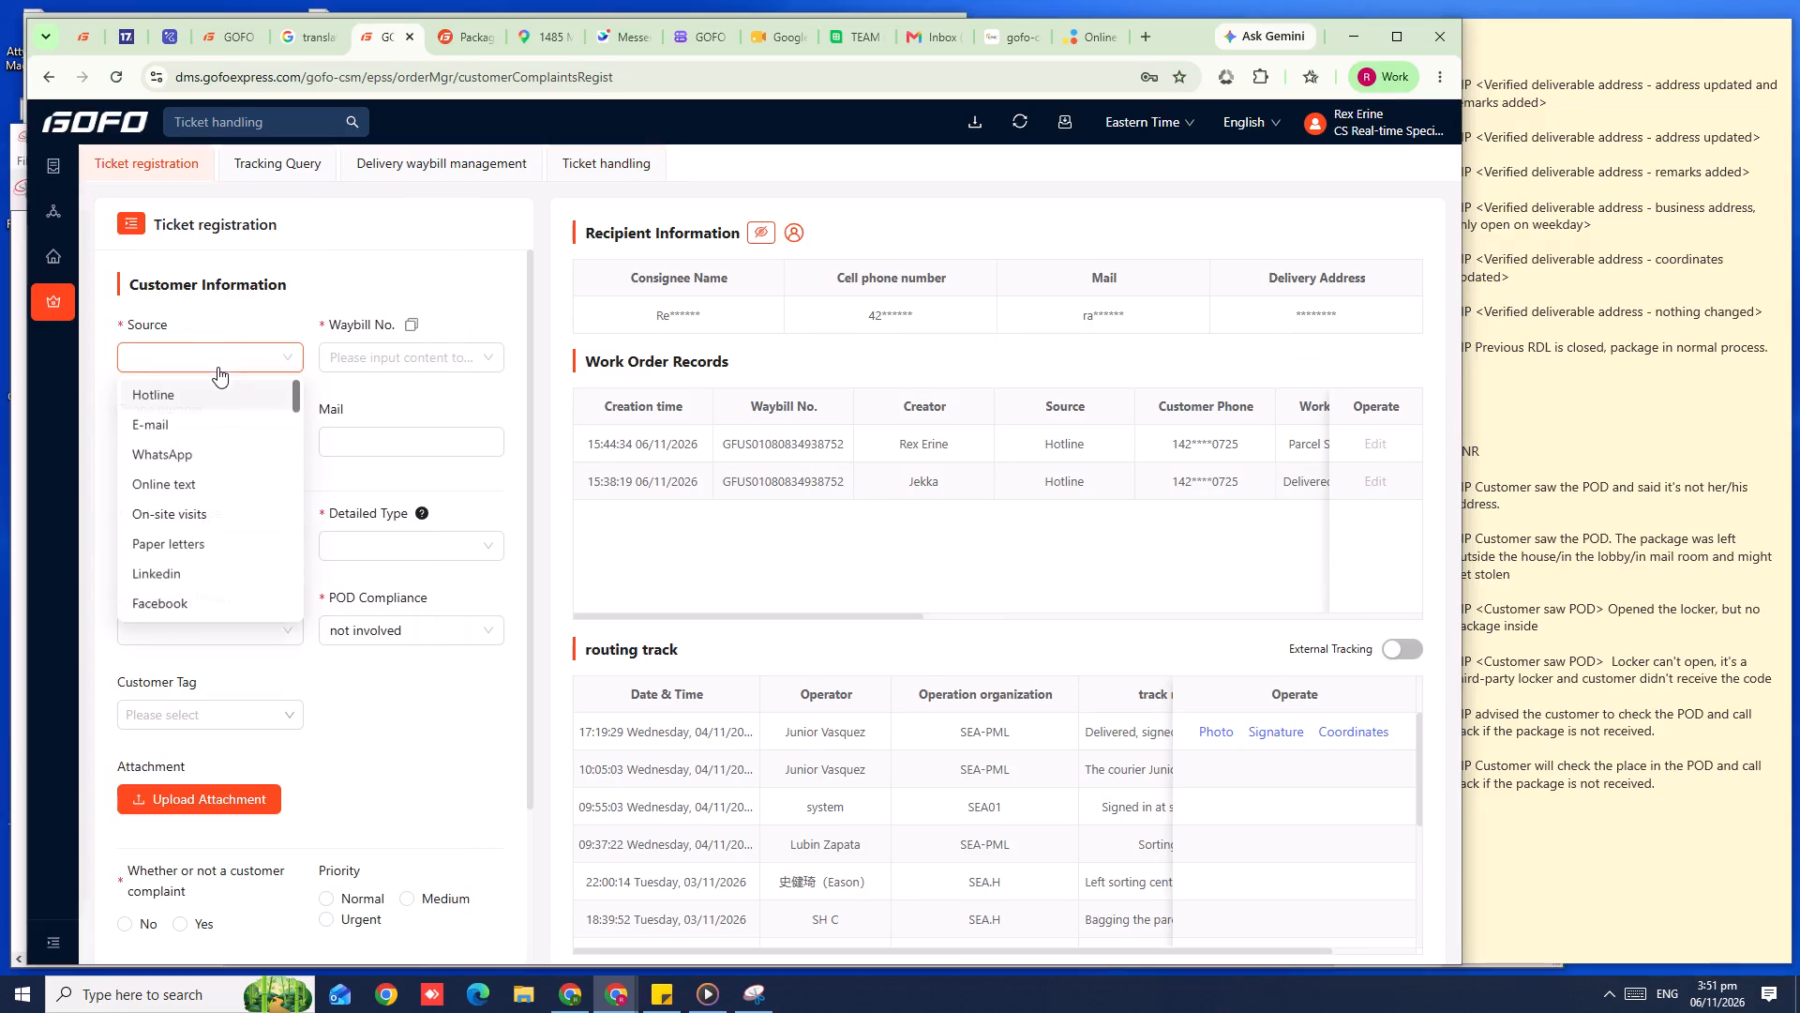
pyautogui.click(196, 404)
pyautogui.click(397, 329)
pyautogui.click(382, 359)
pyautogui.hotkey('ctrl', 'v')
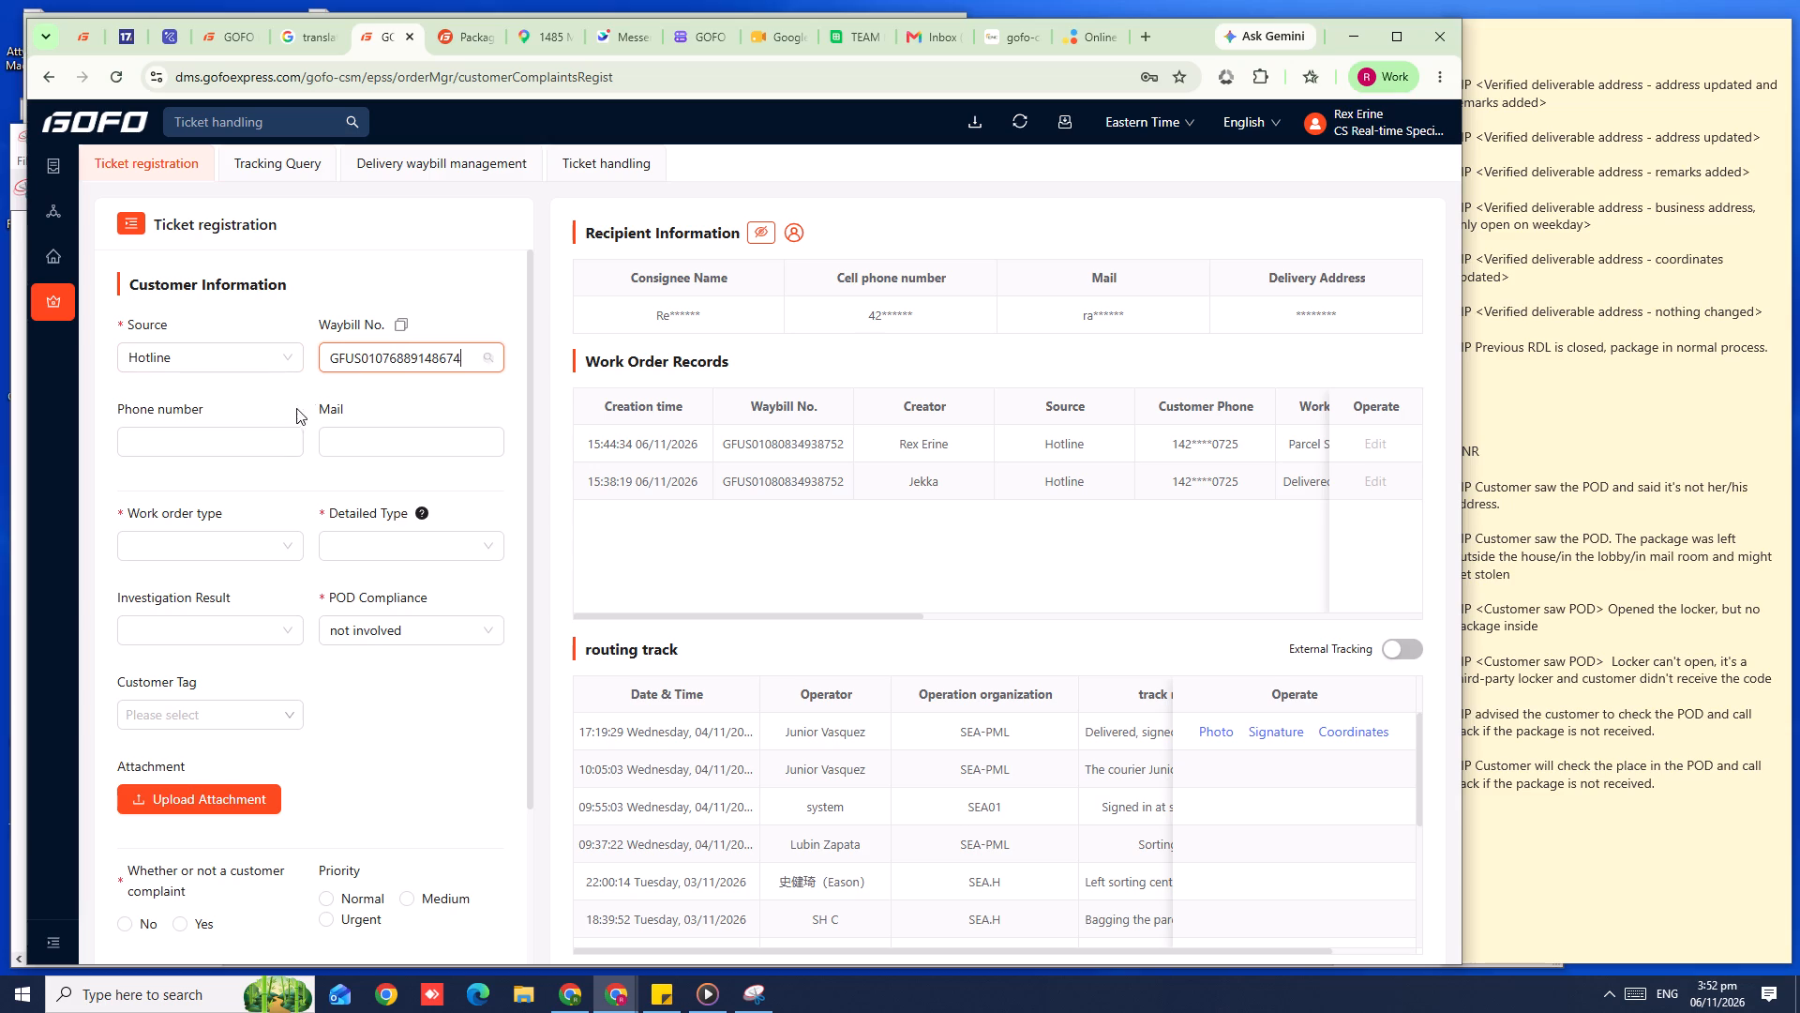
# Copy the caller's number from the 15:46:54 call recording and enter it as the ticket's phone number.
pyautogui.click(232, 438)
pyautogui.click(1580, 132)
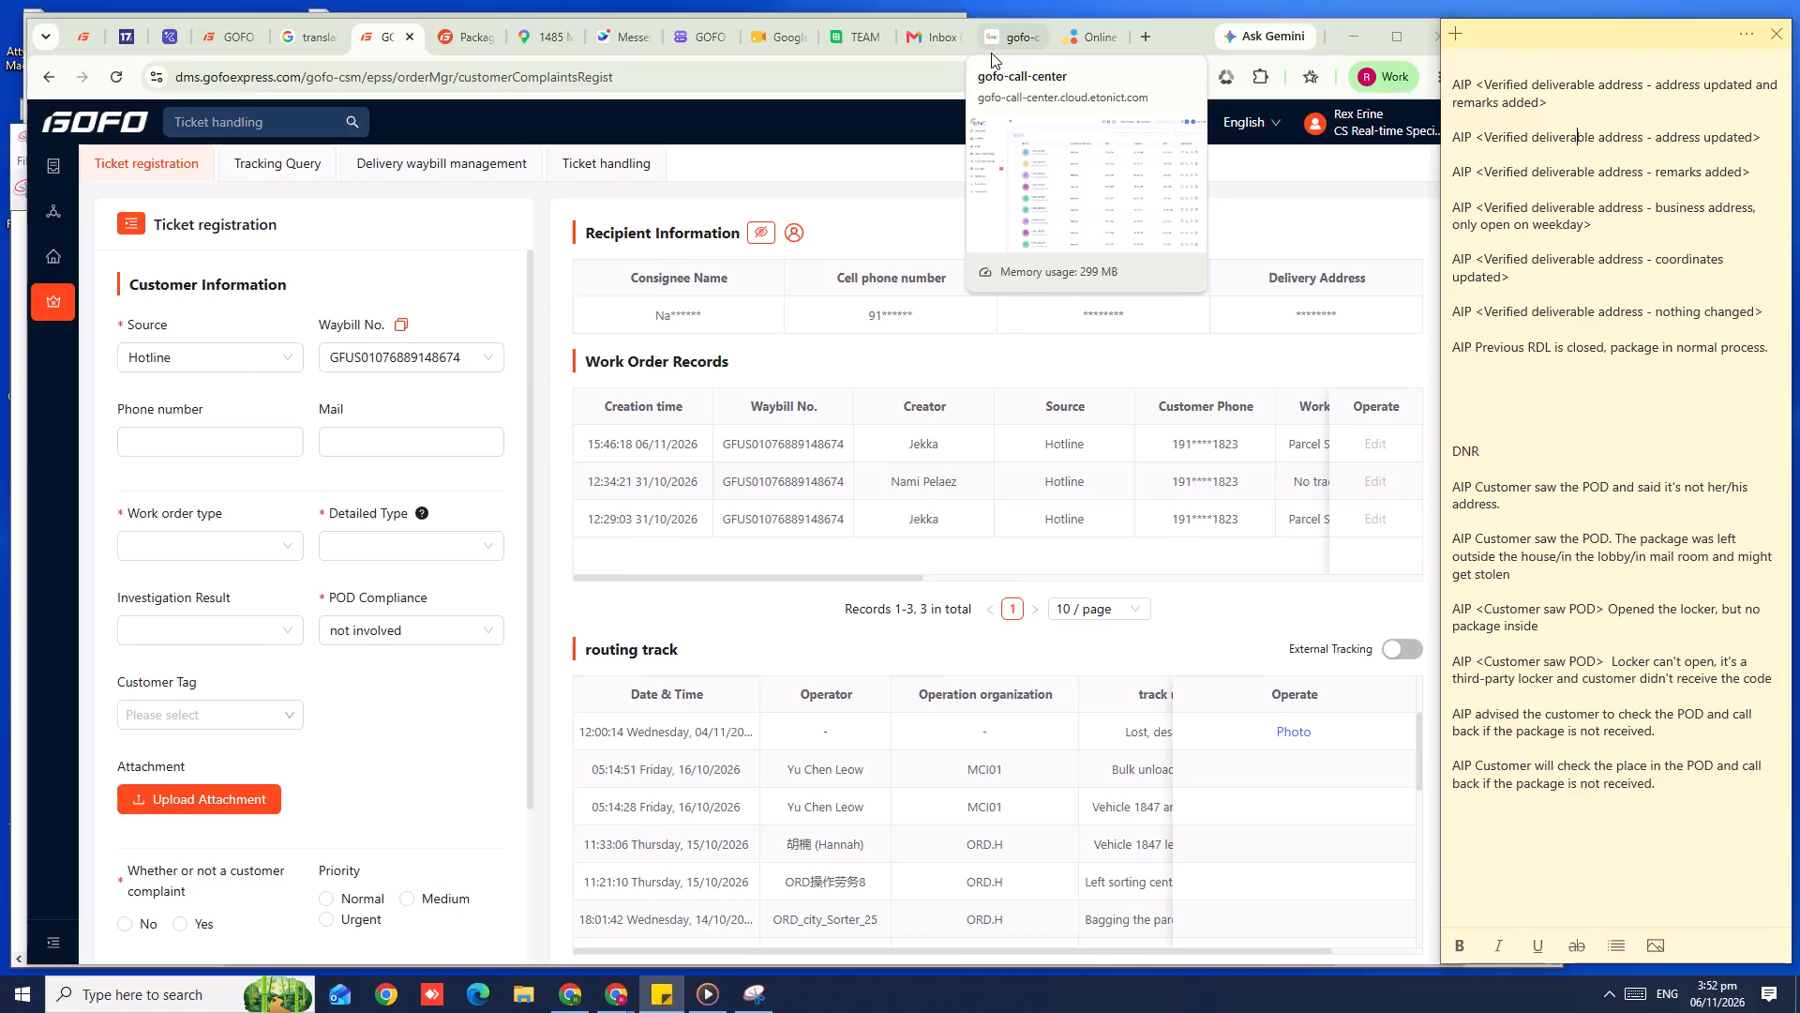
pyautogui.click(991, 53)
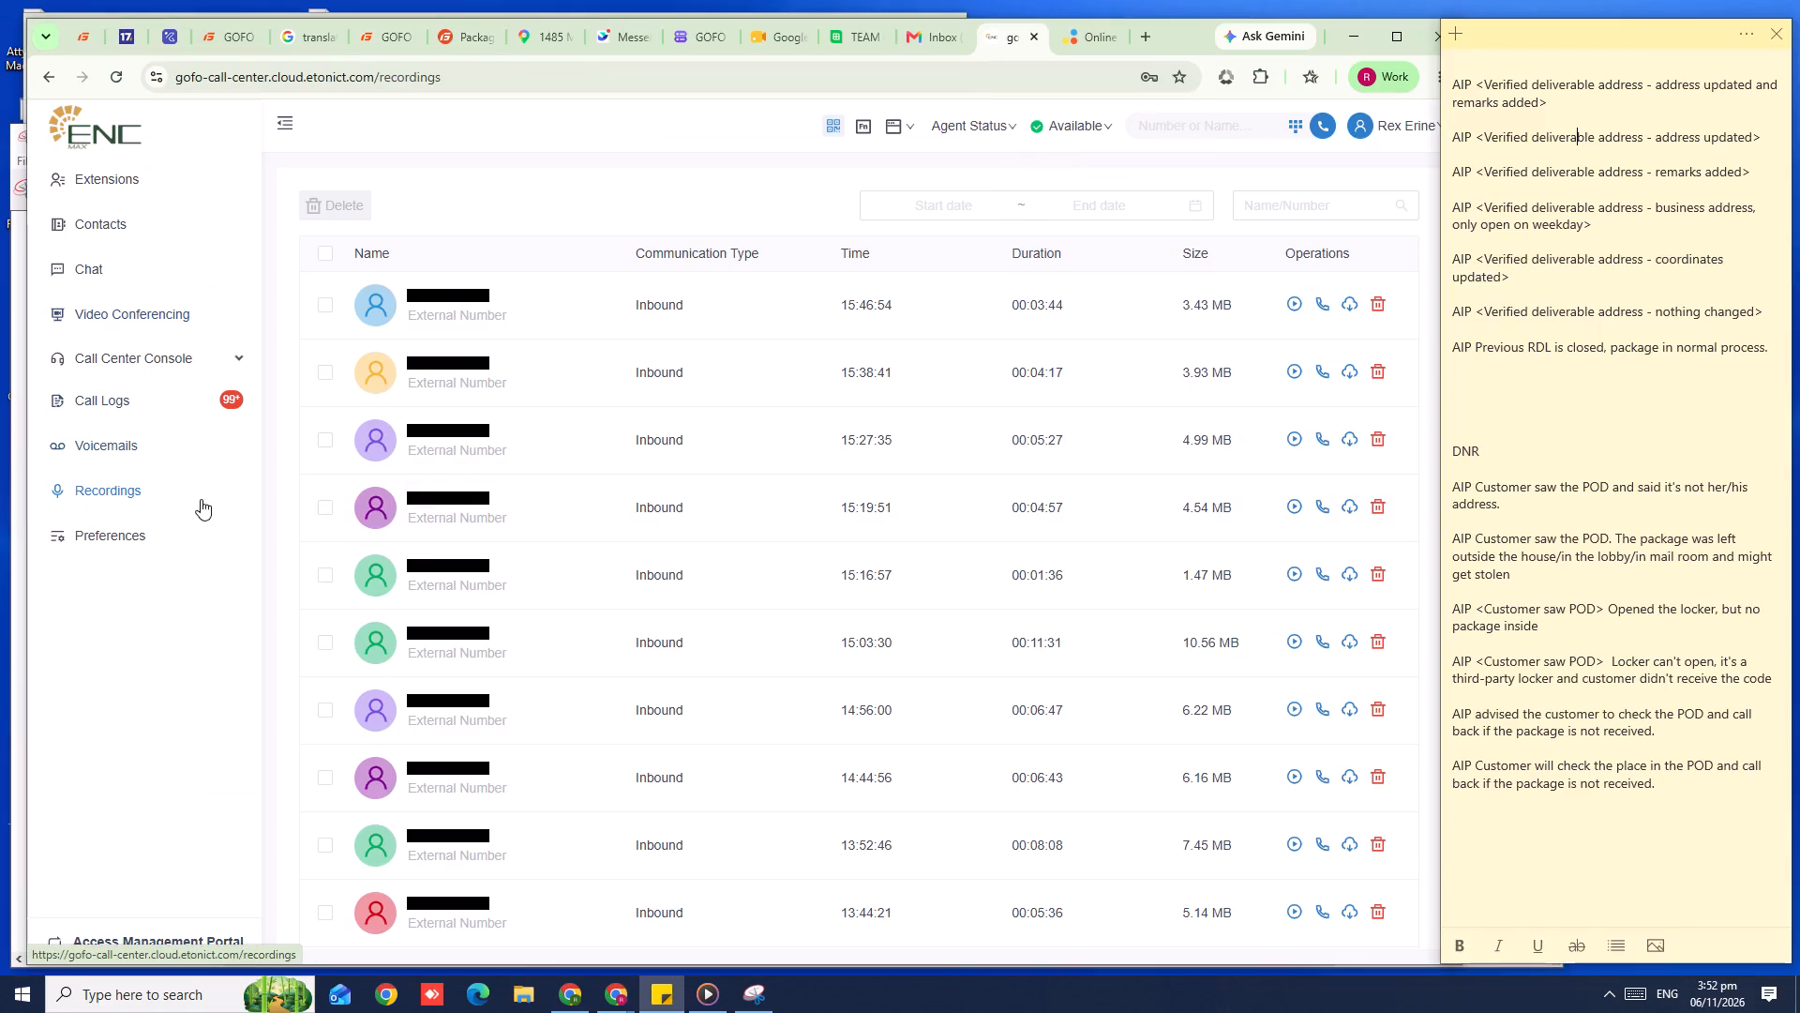
pyautogui.click(570, 372)
pyautogui.scroll(3, 571, 369)
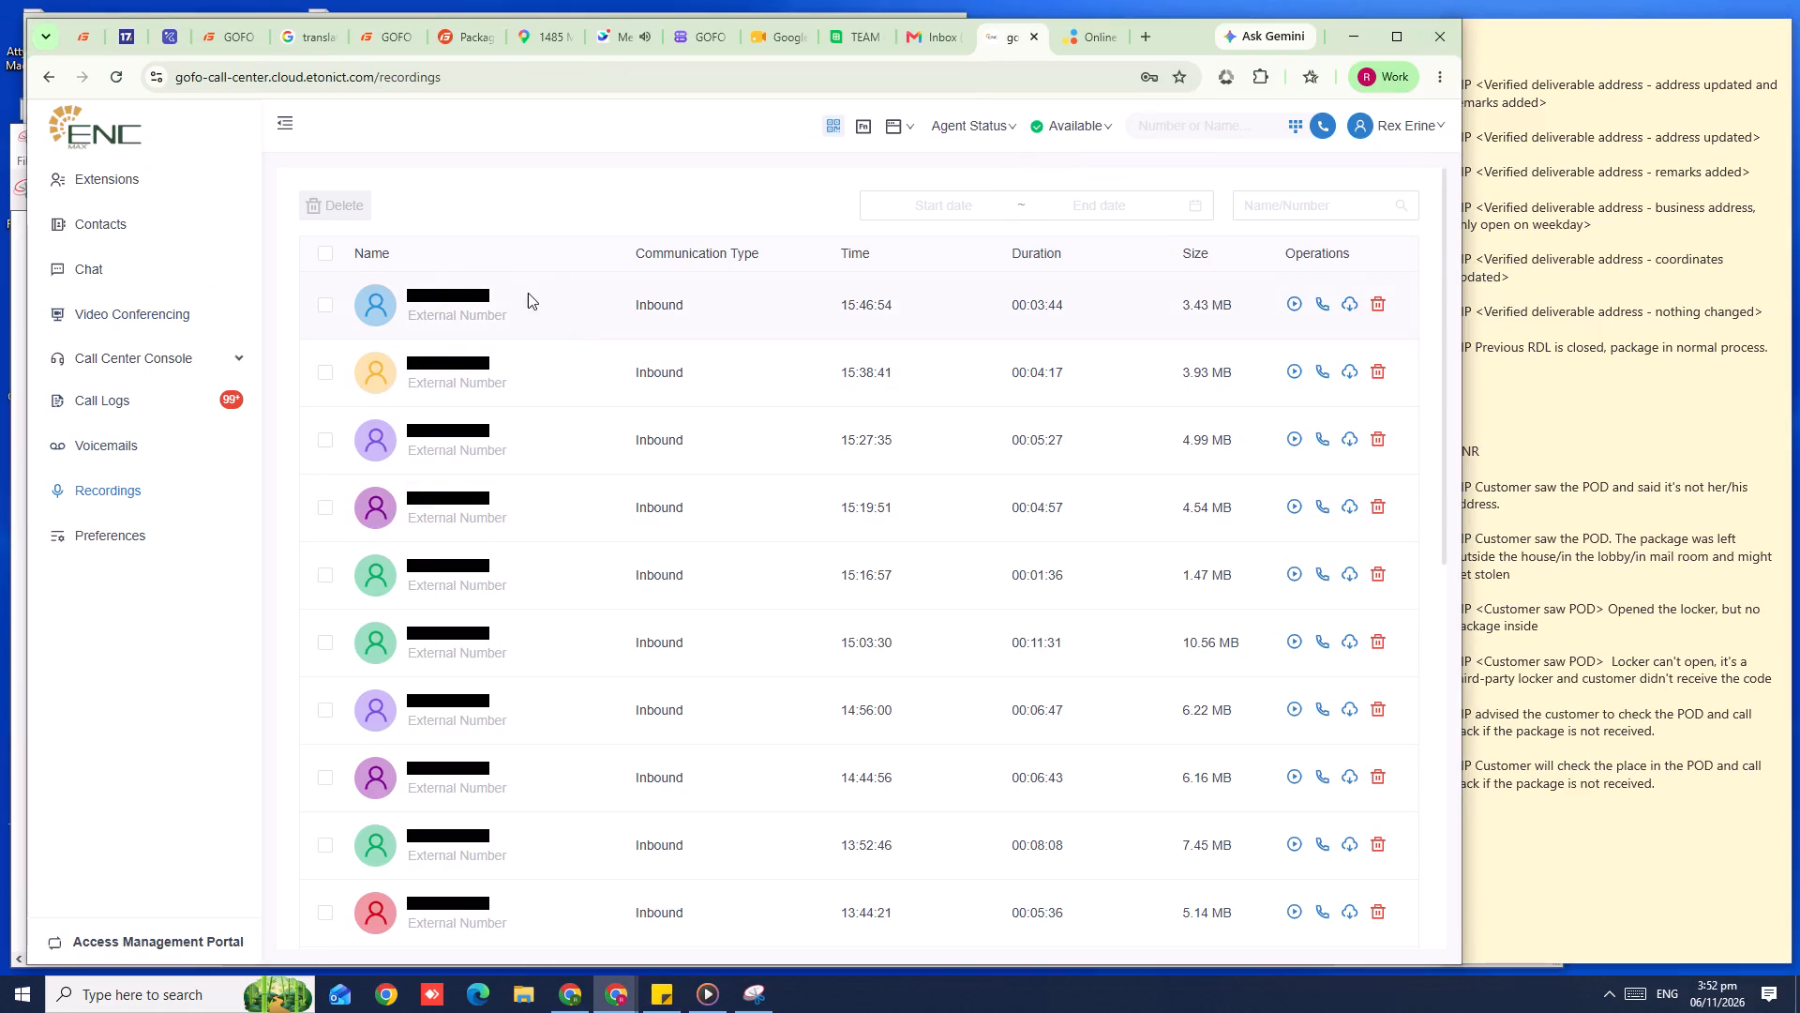
pyautogui.moveTo(512, 293); pyautogui.dragTo(413, 304)
pyautogui.click(501, 303)
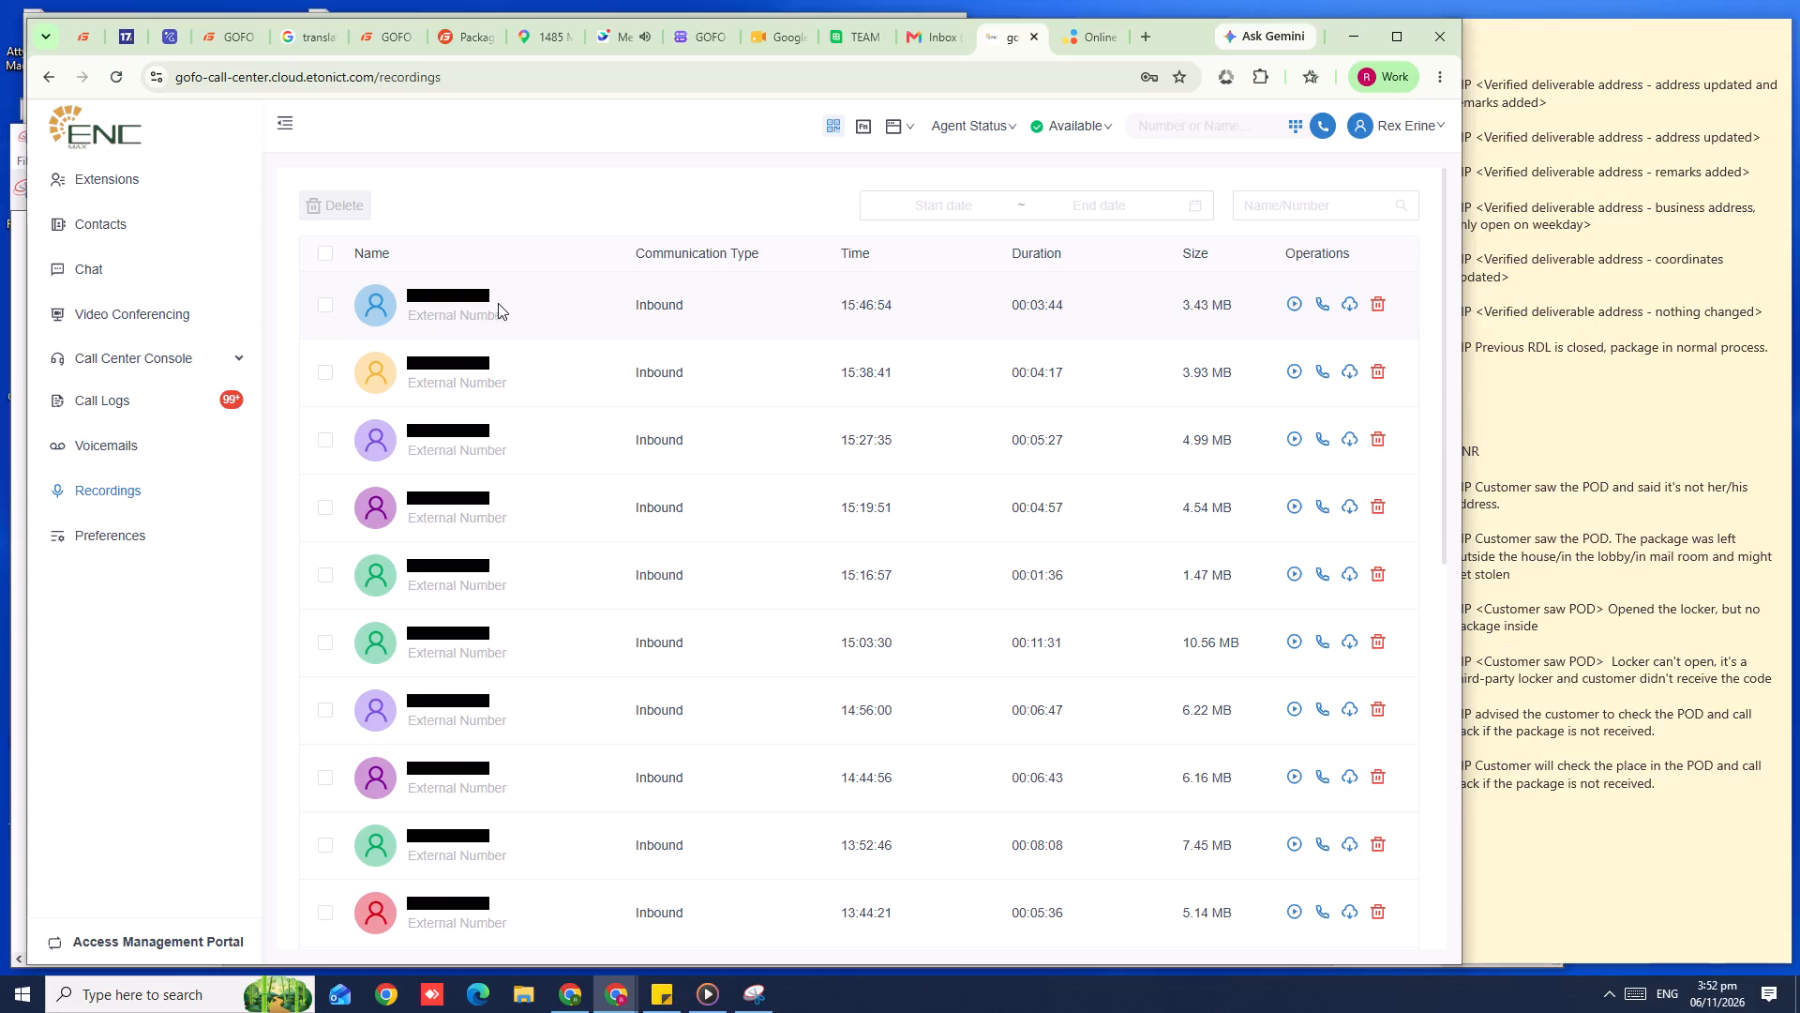
pyautogui.moveTo(492, 294); pyautogui.dragTo(403, 300)
pyautogui.hotkey('ctrl', 'c')
pyautogui.hotkey('ctrl', 'c')
pyautogui.hotkey('ctrl', 'c')
pyautogui.hotkey('ctrl', 'c')
pyautogui.hotkey('ctrl', 'c')
pyautogui.click(393, 52)
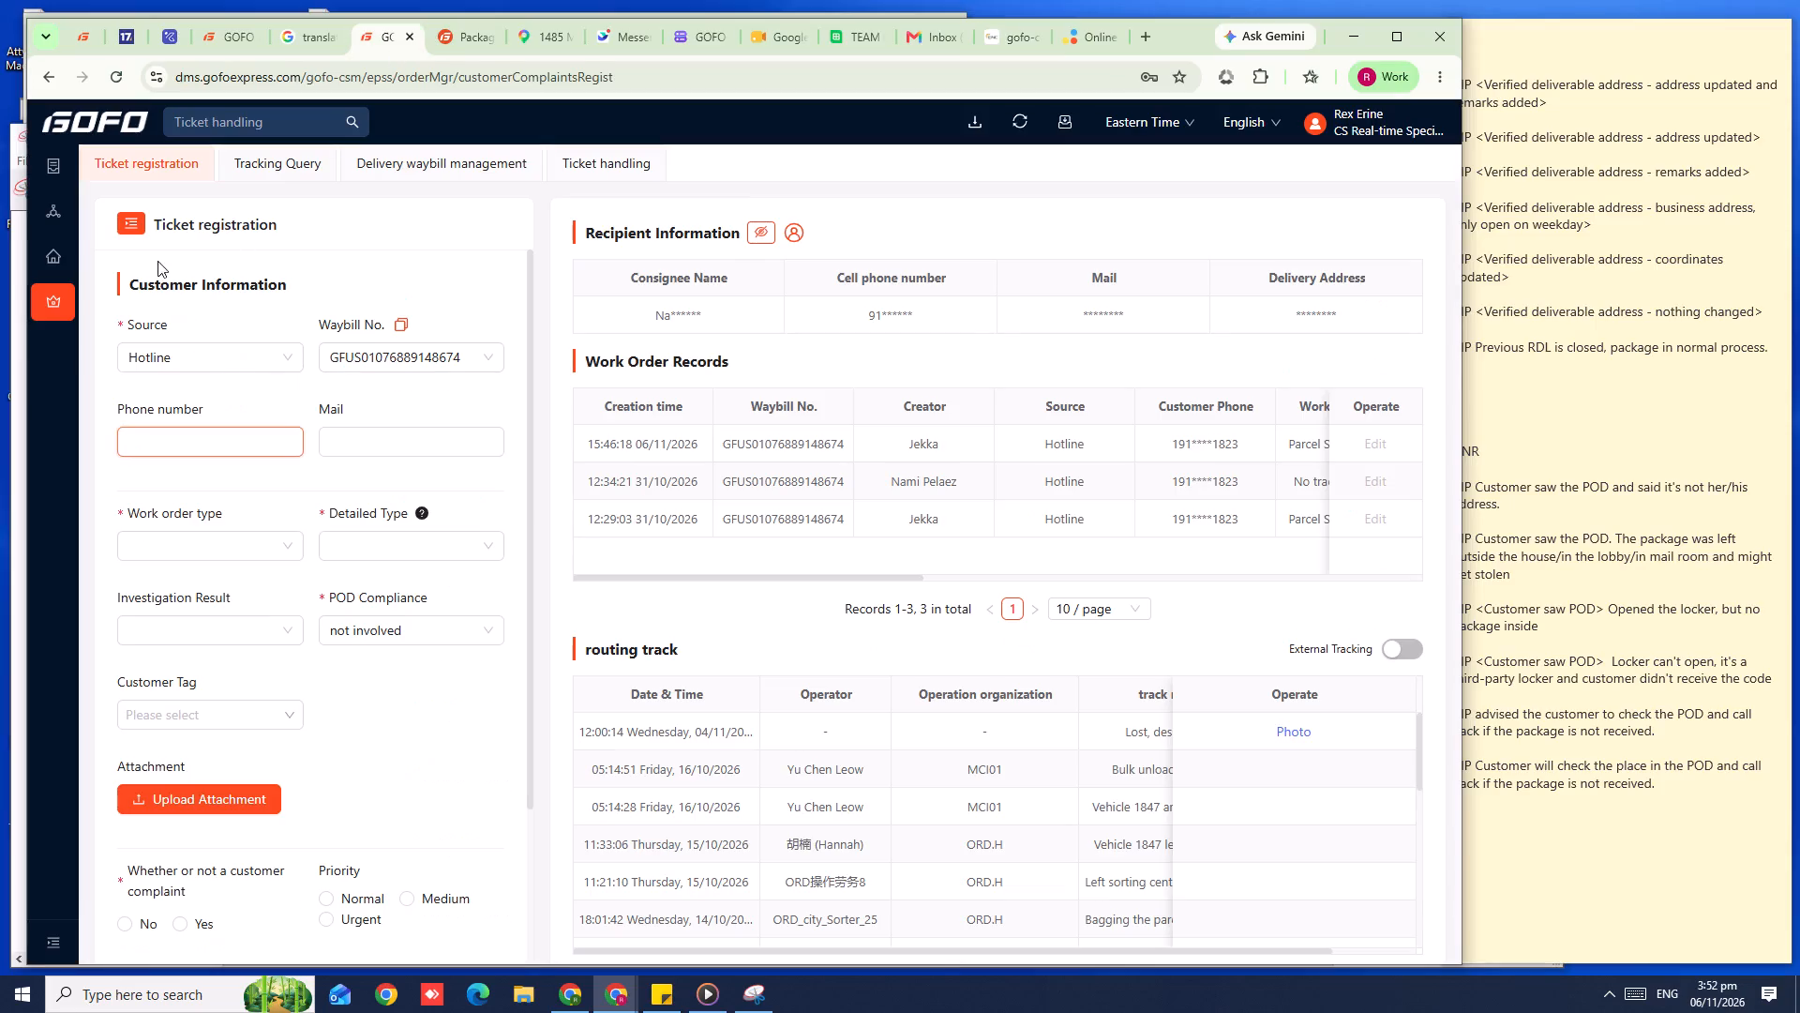
pyautogui.click(254, 440)
pyautogui.hotkey('ctrl', 'v')
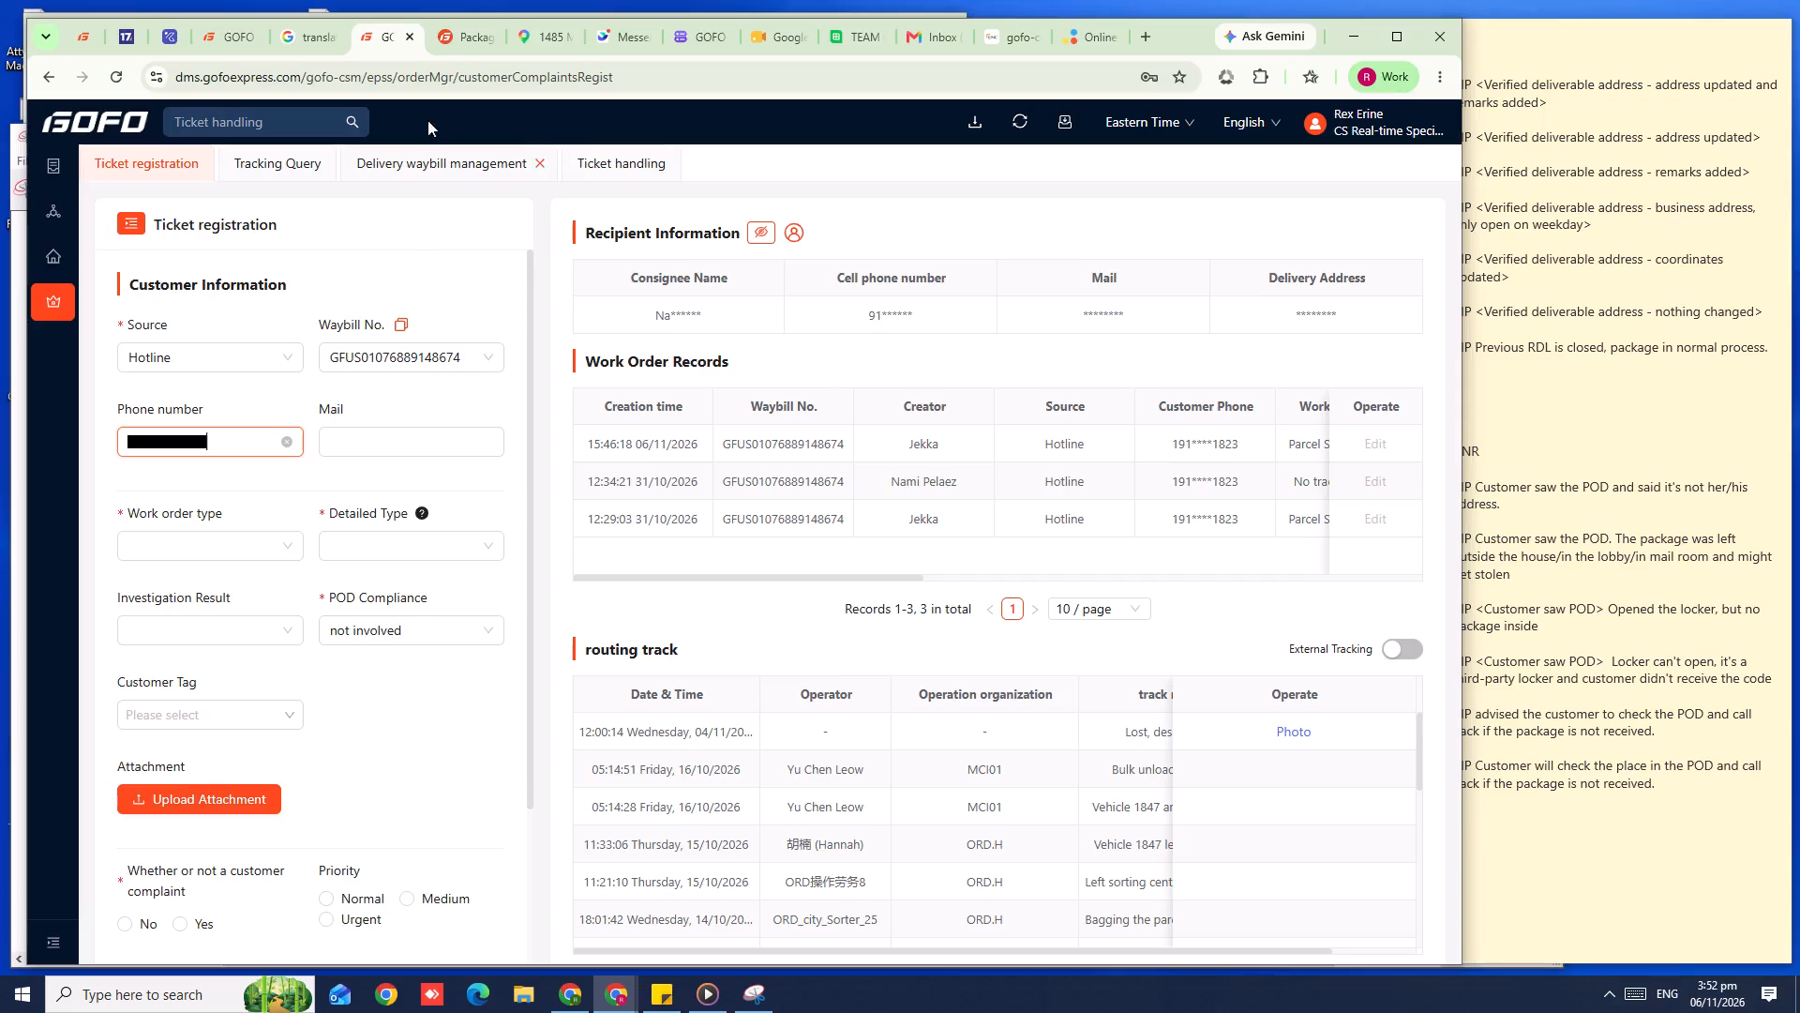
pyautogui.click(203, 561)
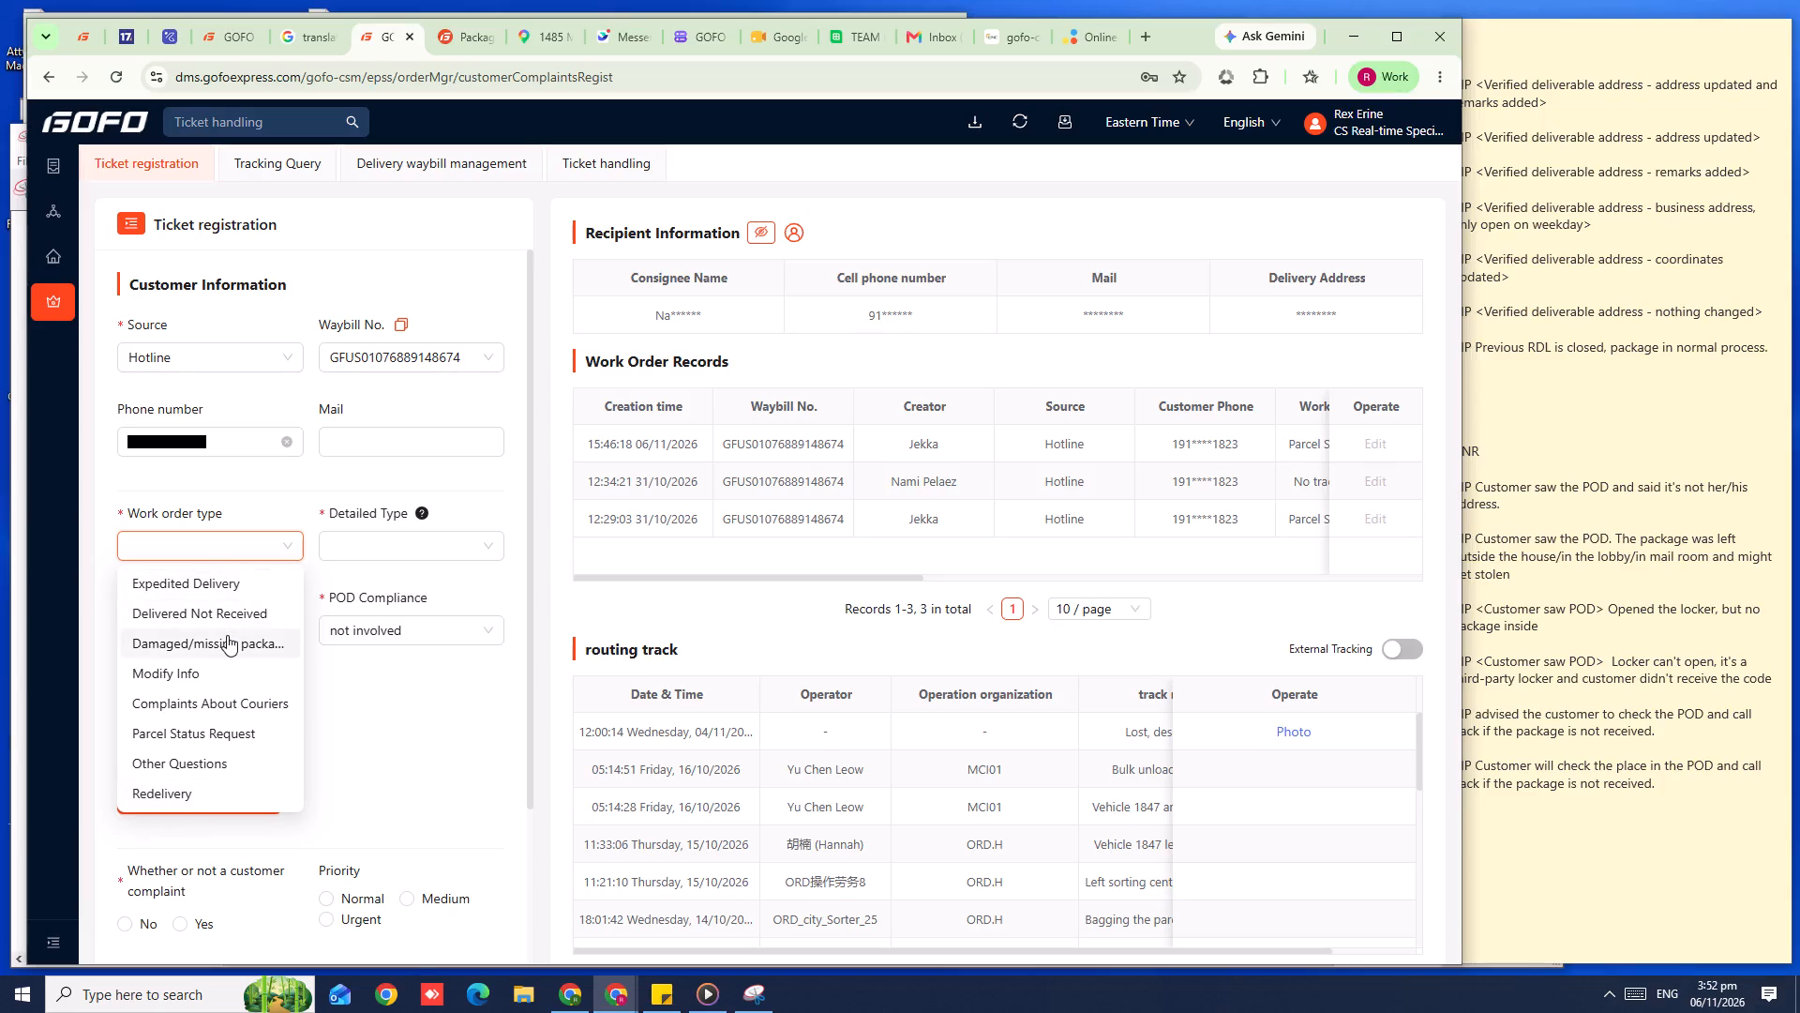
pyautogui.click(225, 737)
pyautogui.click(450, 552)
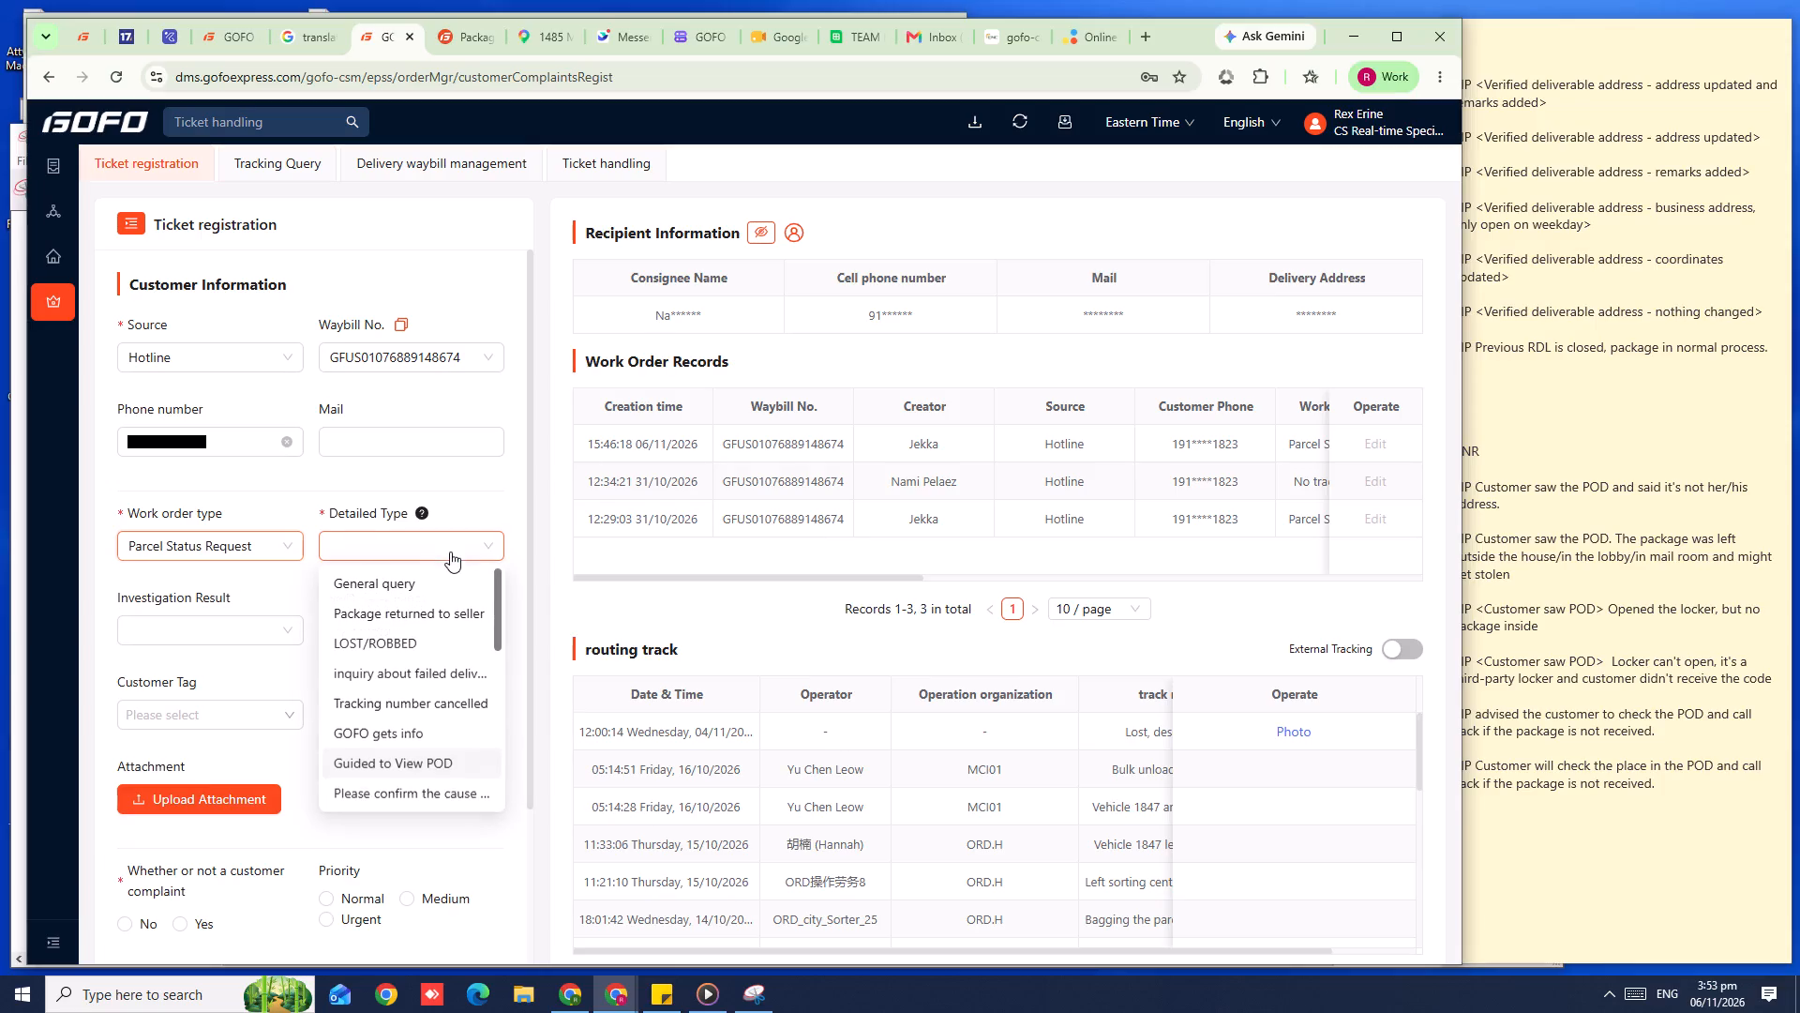
# Set the work order type to No tracking update and look through its detailed type options.
pyautogui.click(223, 552)
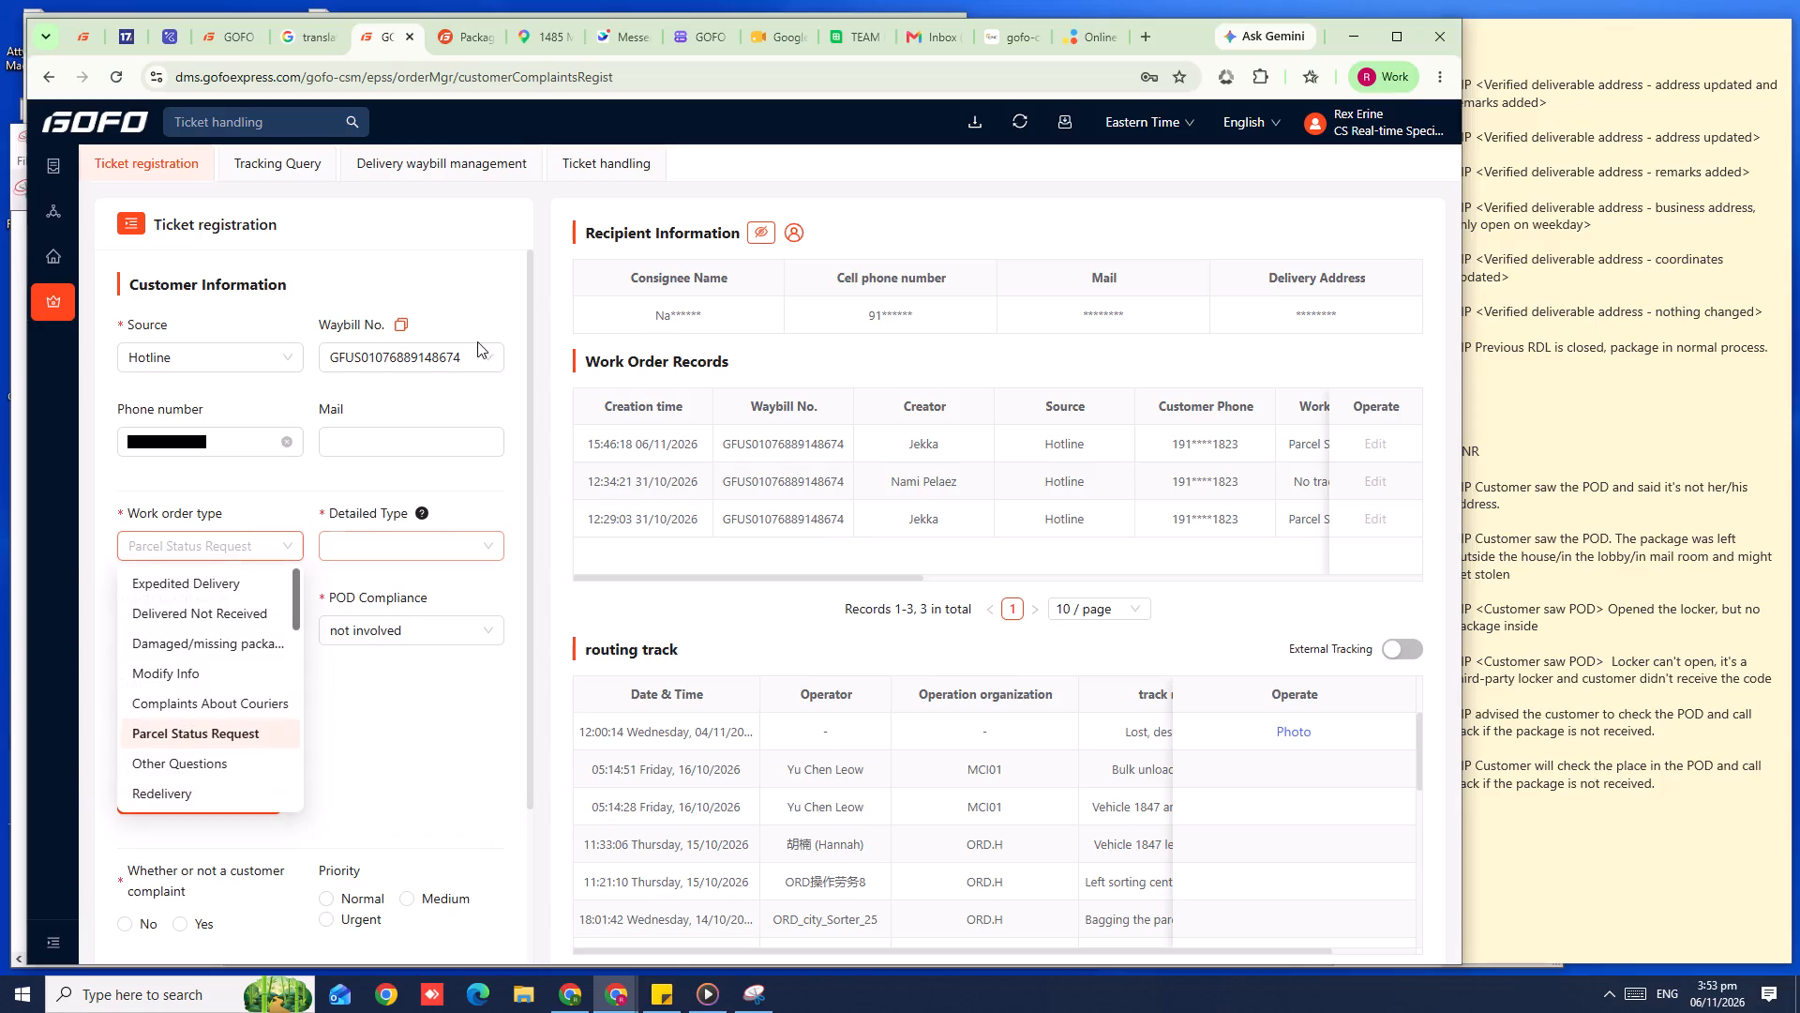
pyautogui.scroll(-2, 223, 685)
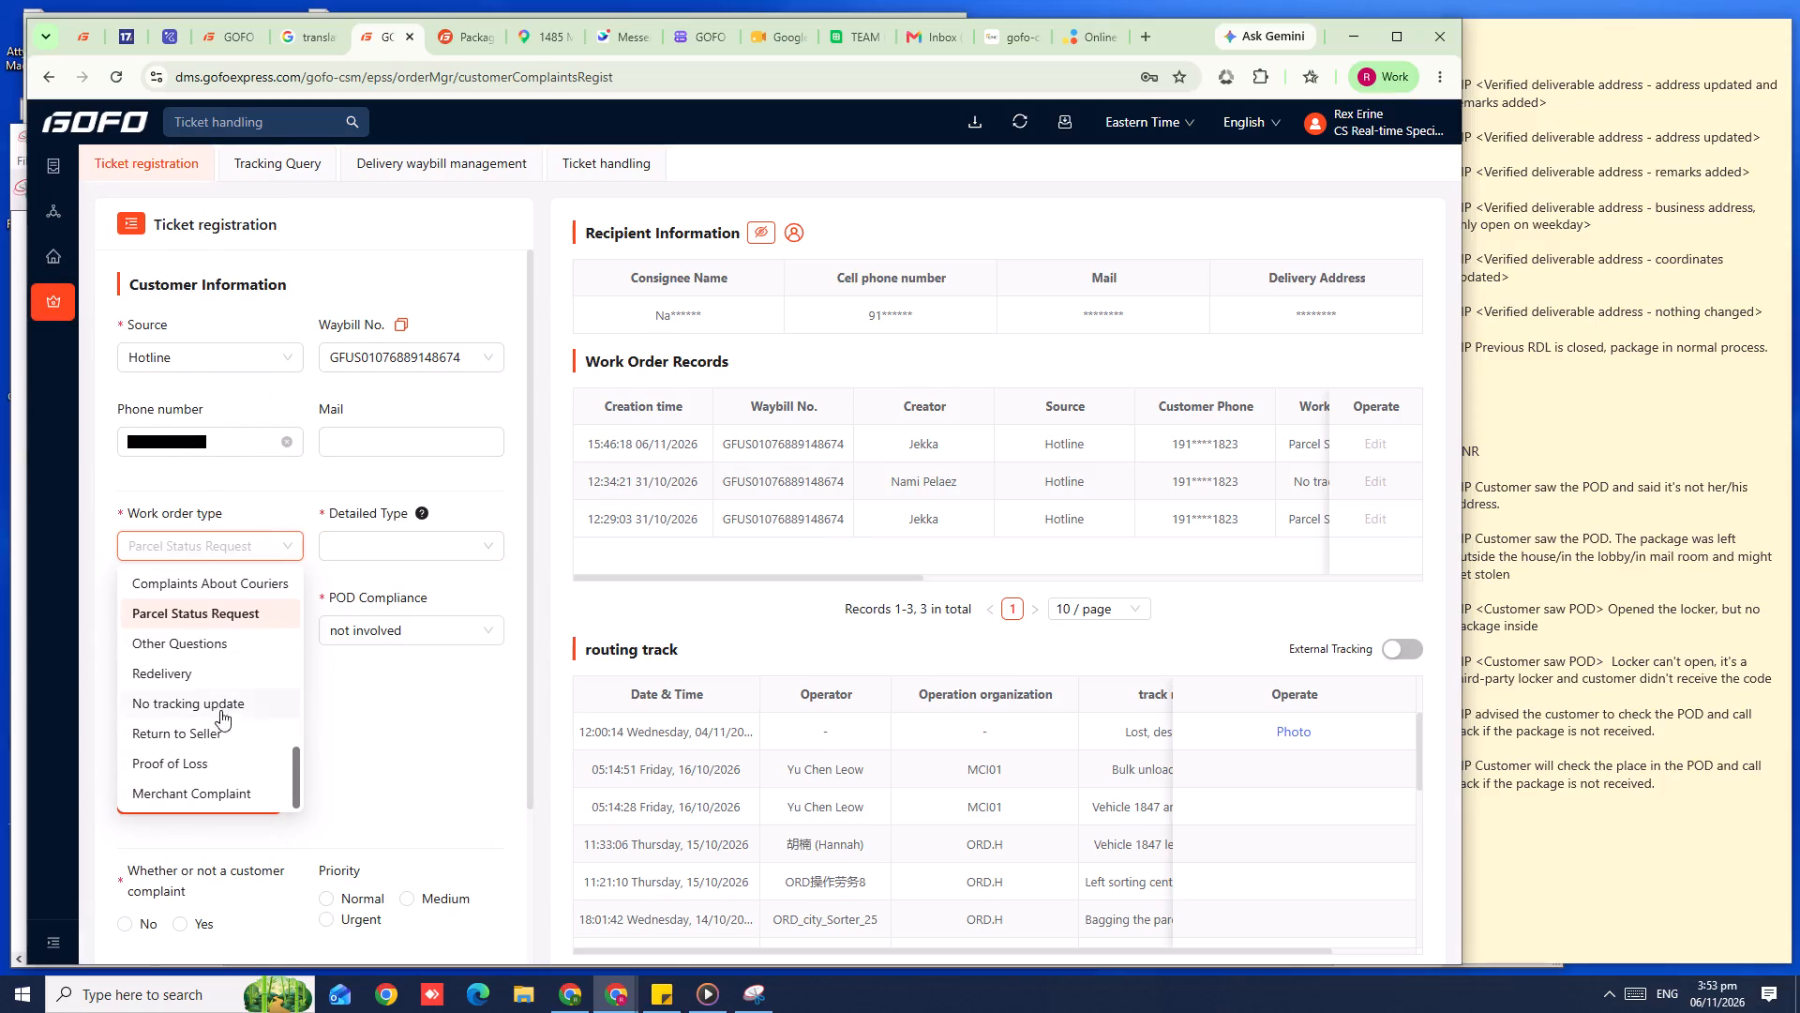
pyautogui.click(217, 703)
pyautogui.click(397, 552)
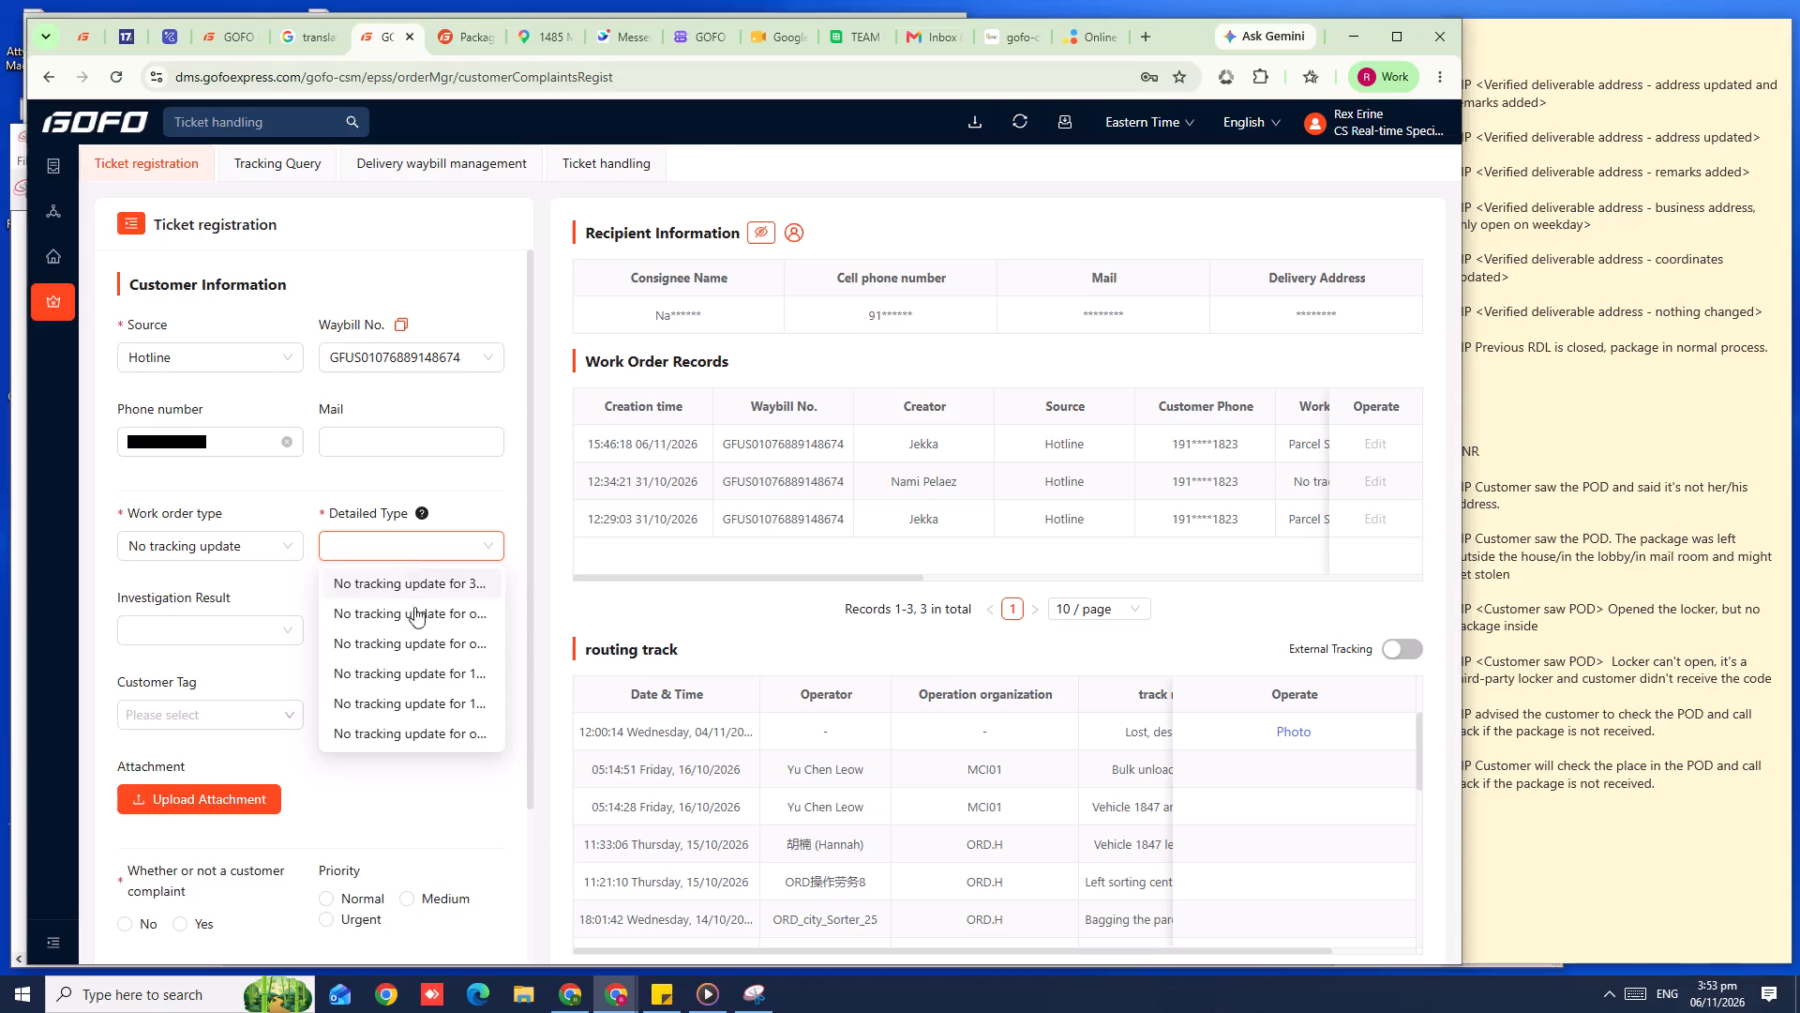
pyautogui.scroll(-3, 414, 620)
pyautogui.scroll(5, 414, 620)
pyautogui.click(274, 157)
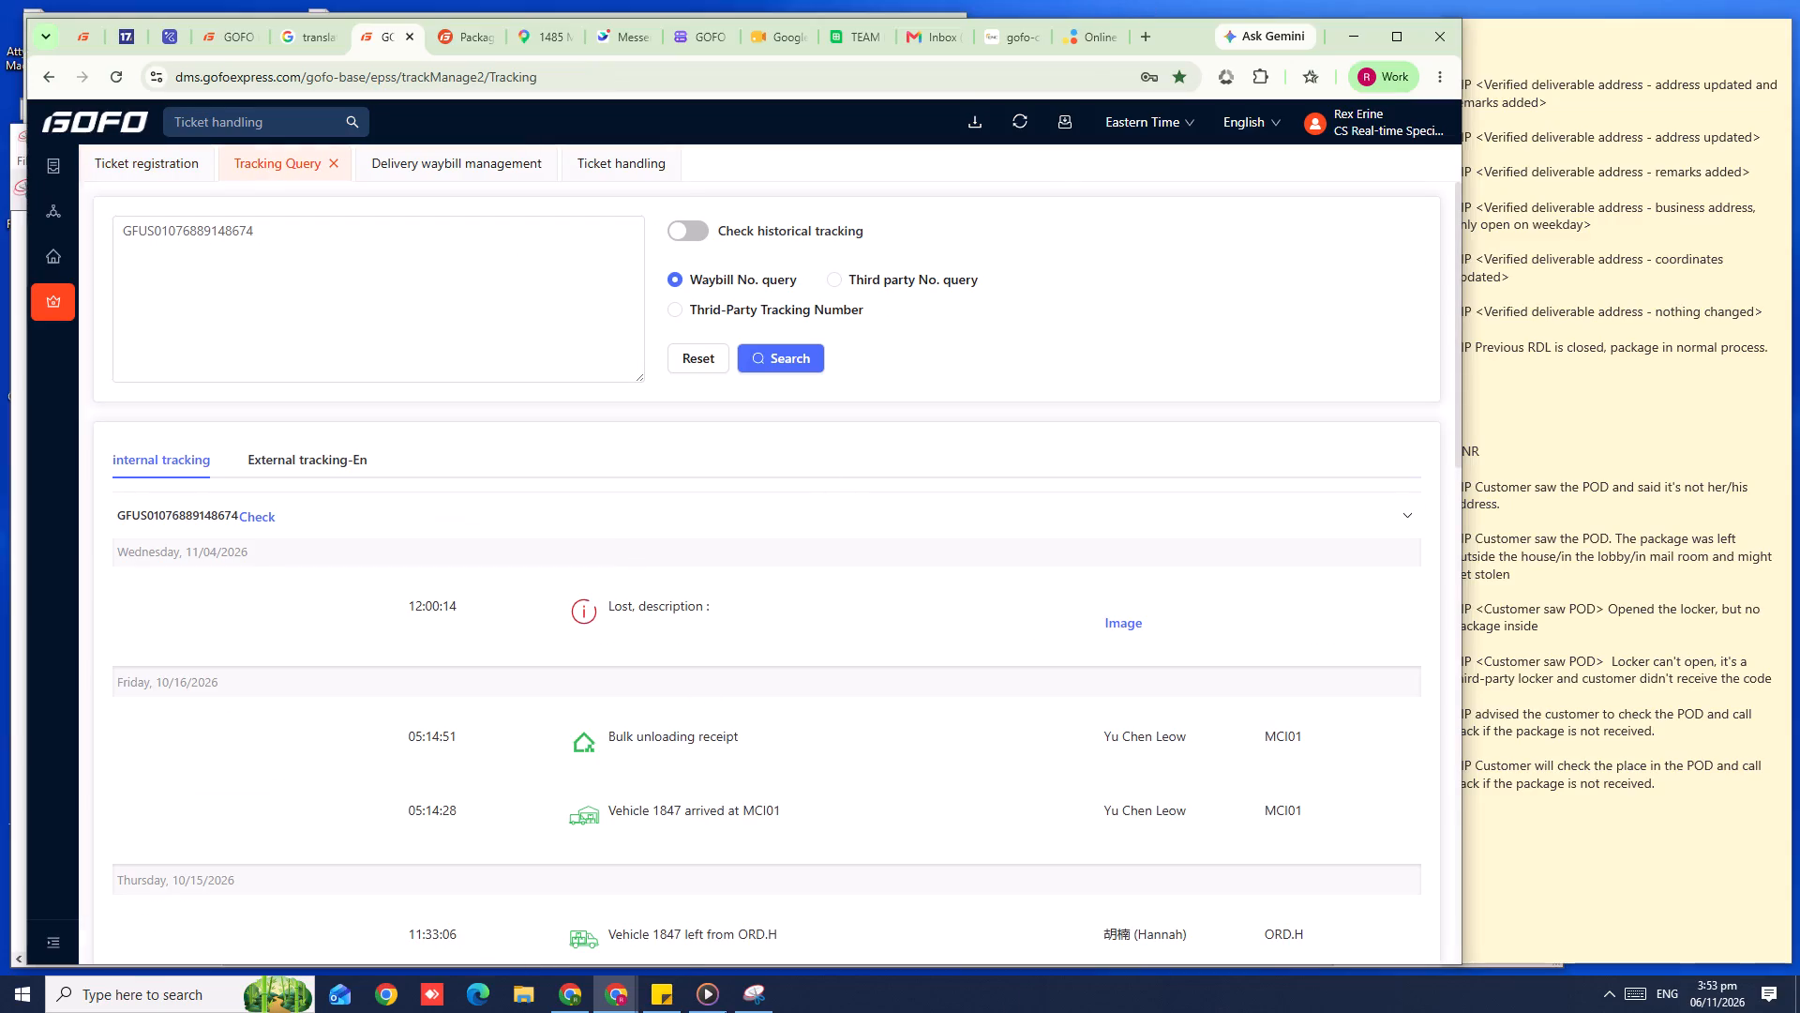
pyautogui.click(755, 1008)
pyautogui.click(38, 188)
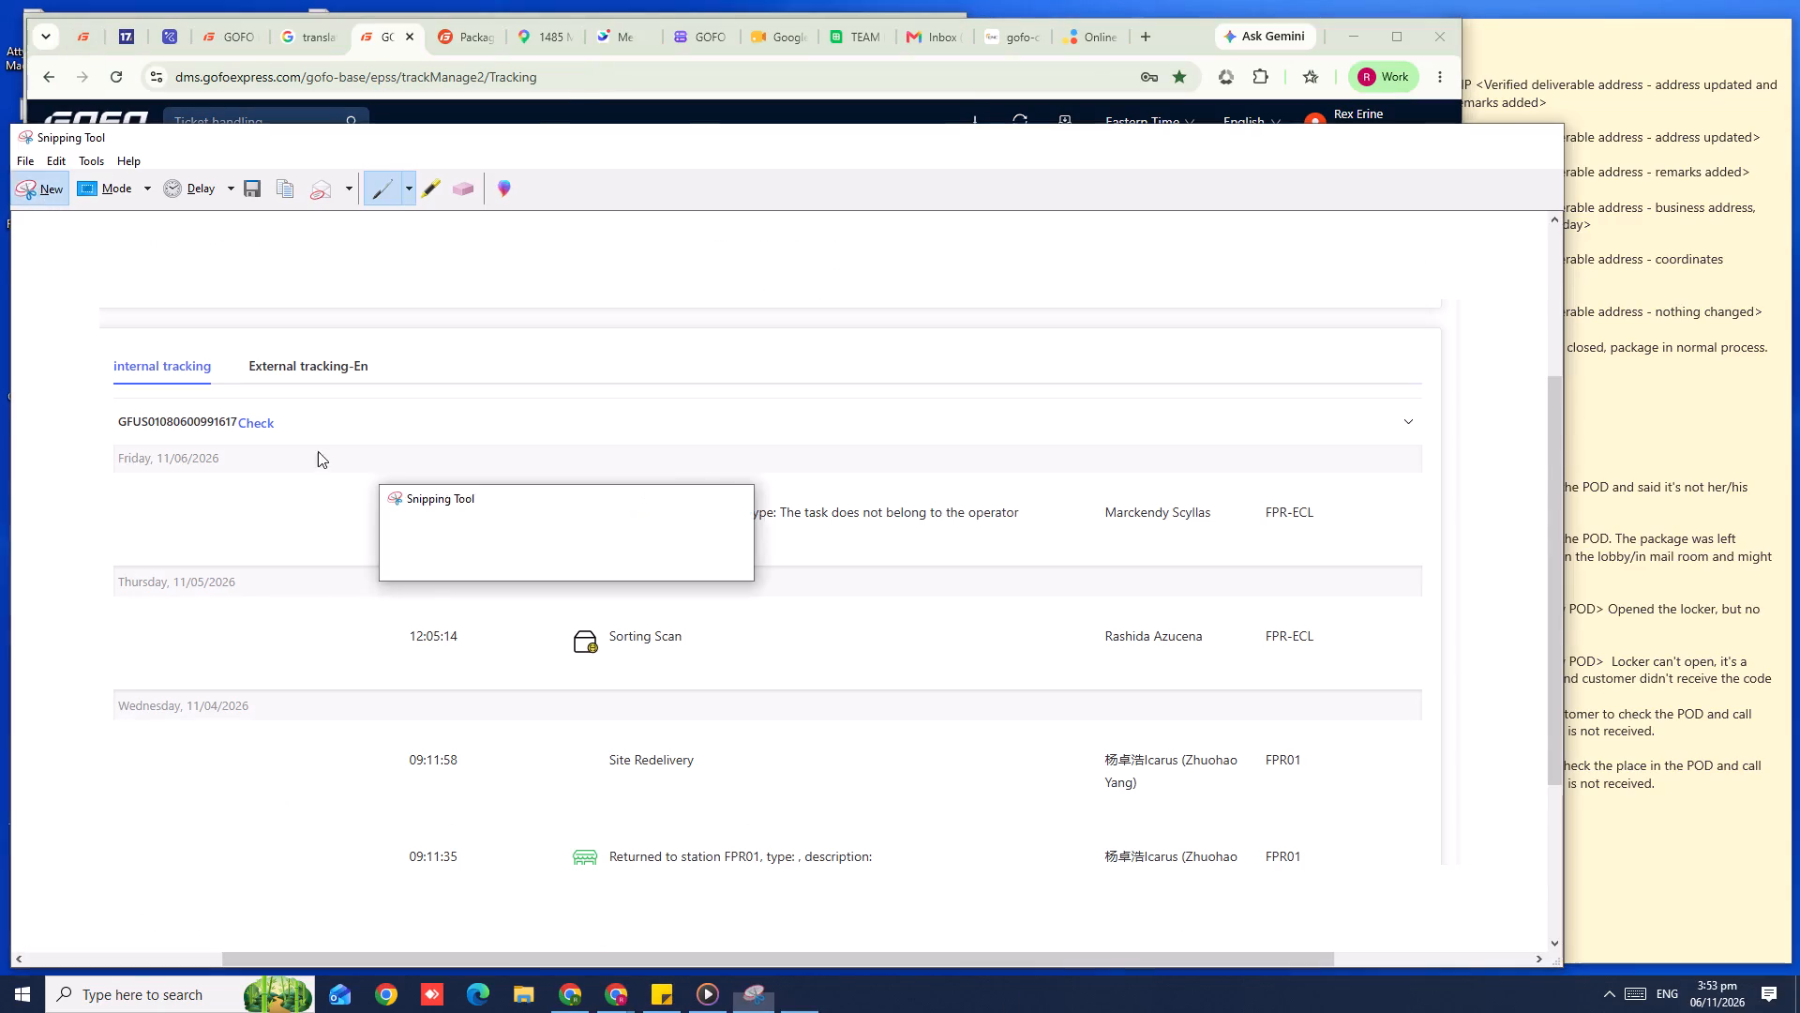
pyautogui.moveTo(110, 400); pyautogui.dragTo(972, 846)
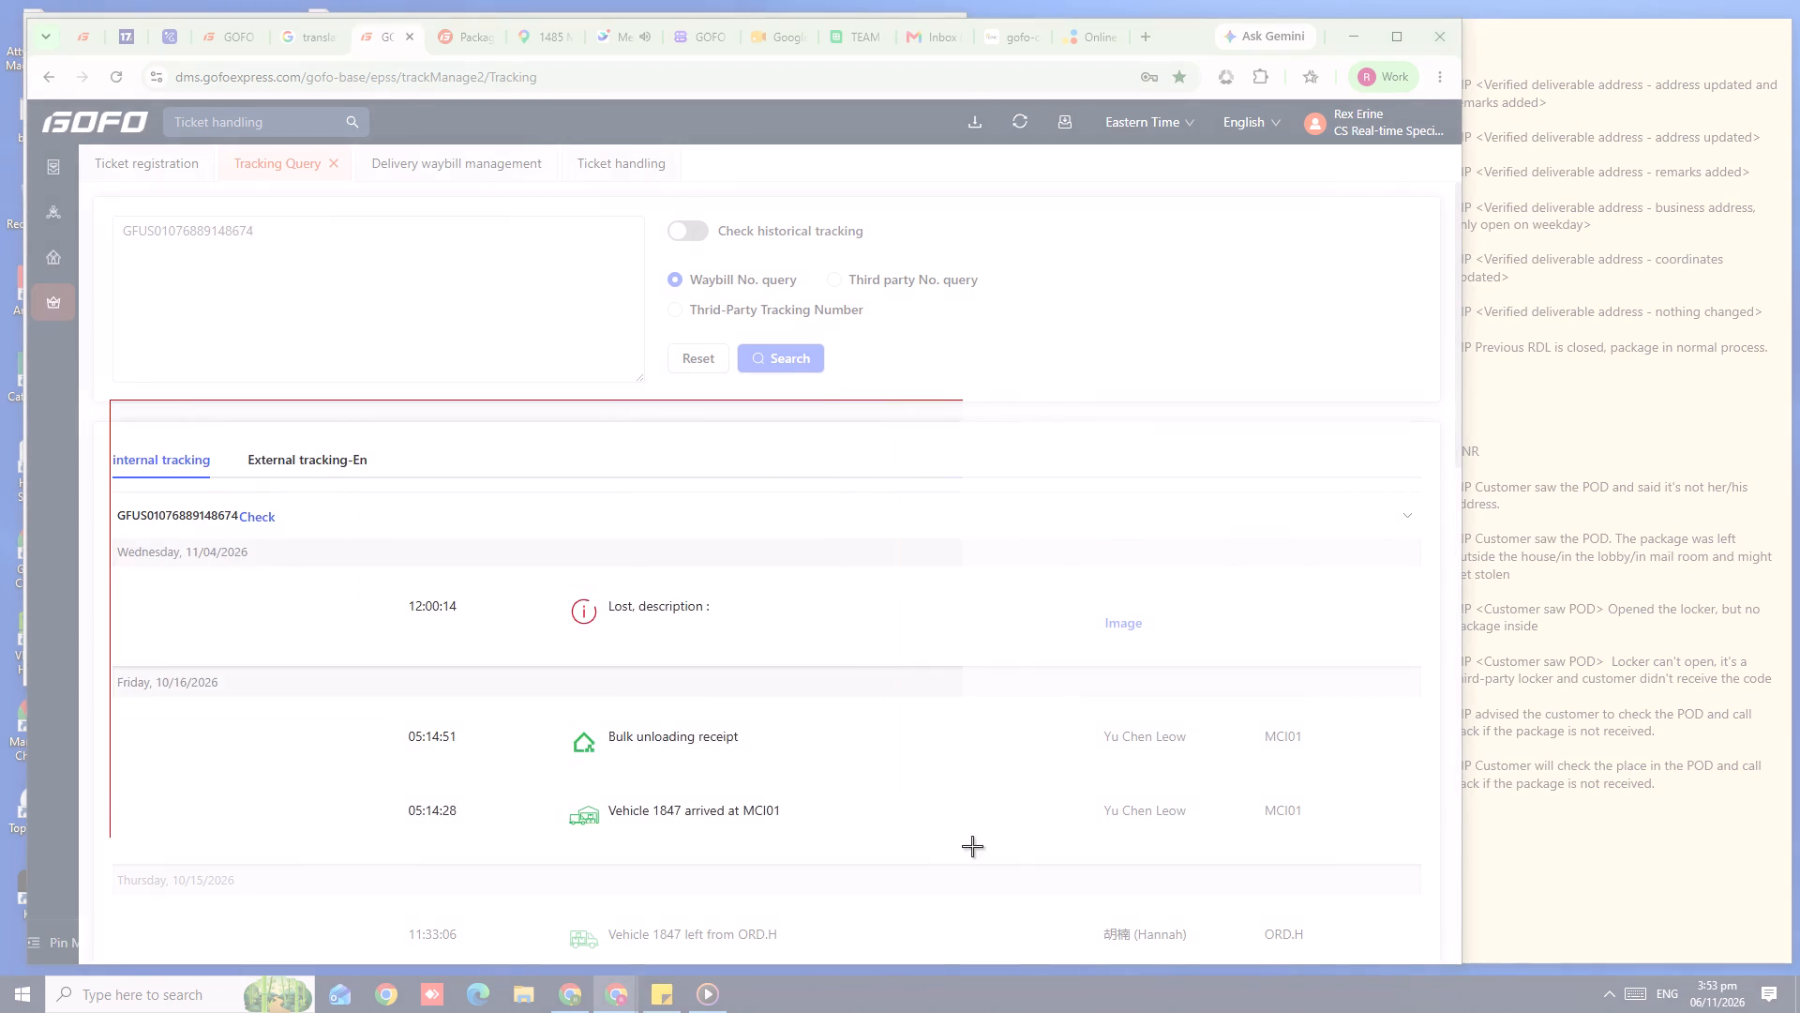
pyautogui.moveTo(972, 846); pyautogui.dragTo(1334, 915)
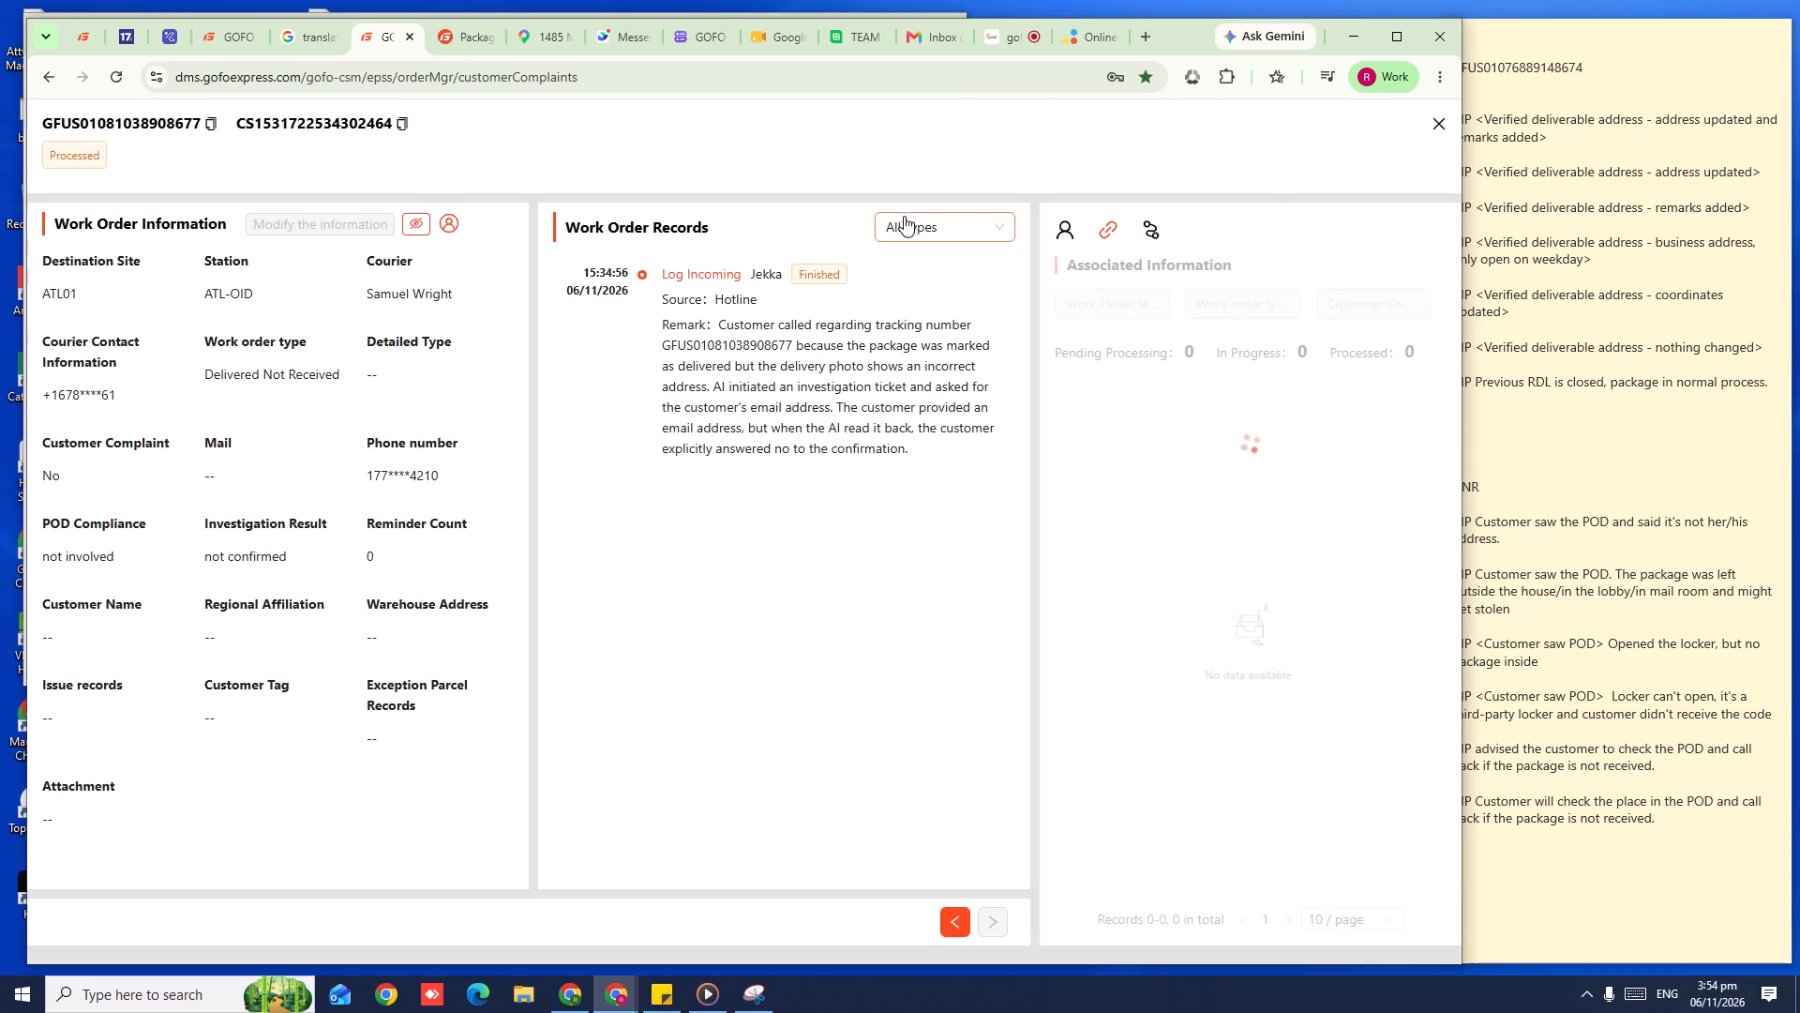
pyautogui.click(1441, 123)
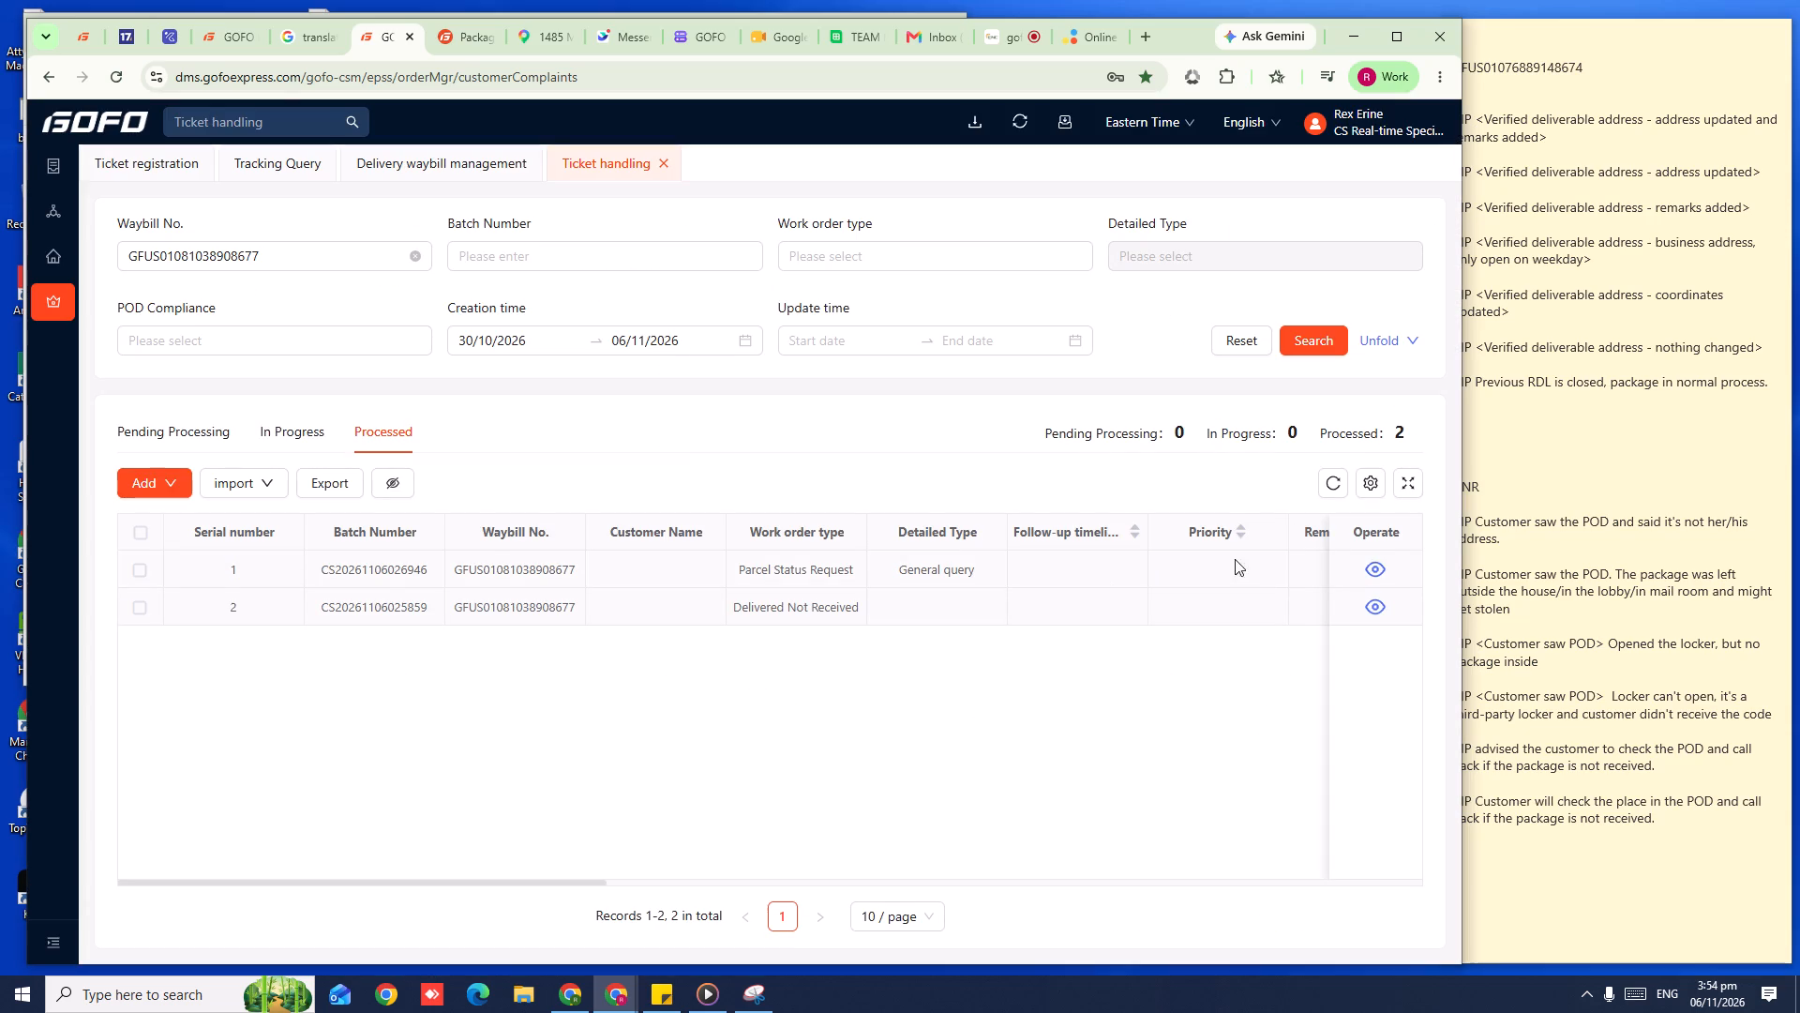
pyautogui.click(1384, 560)
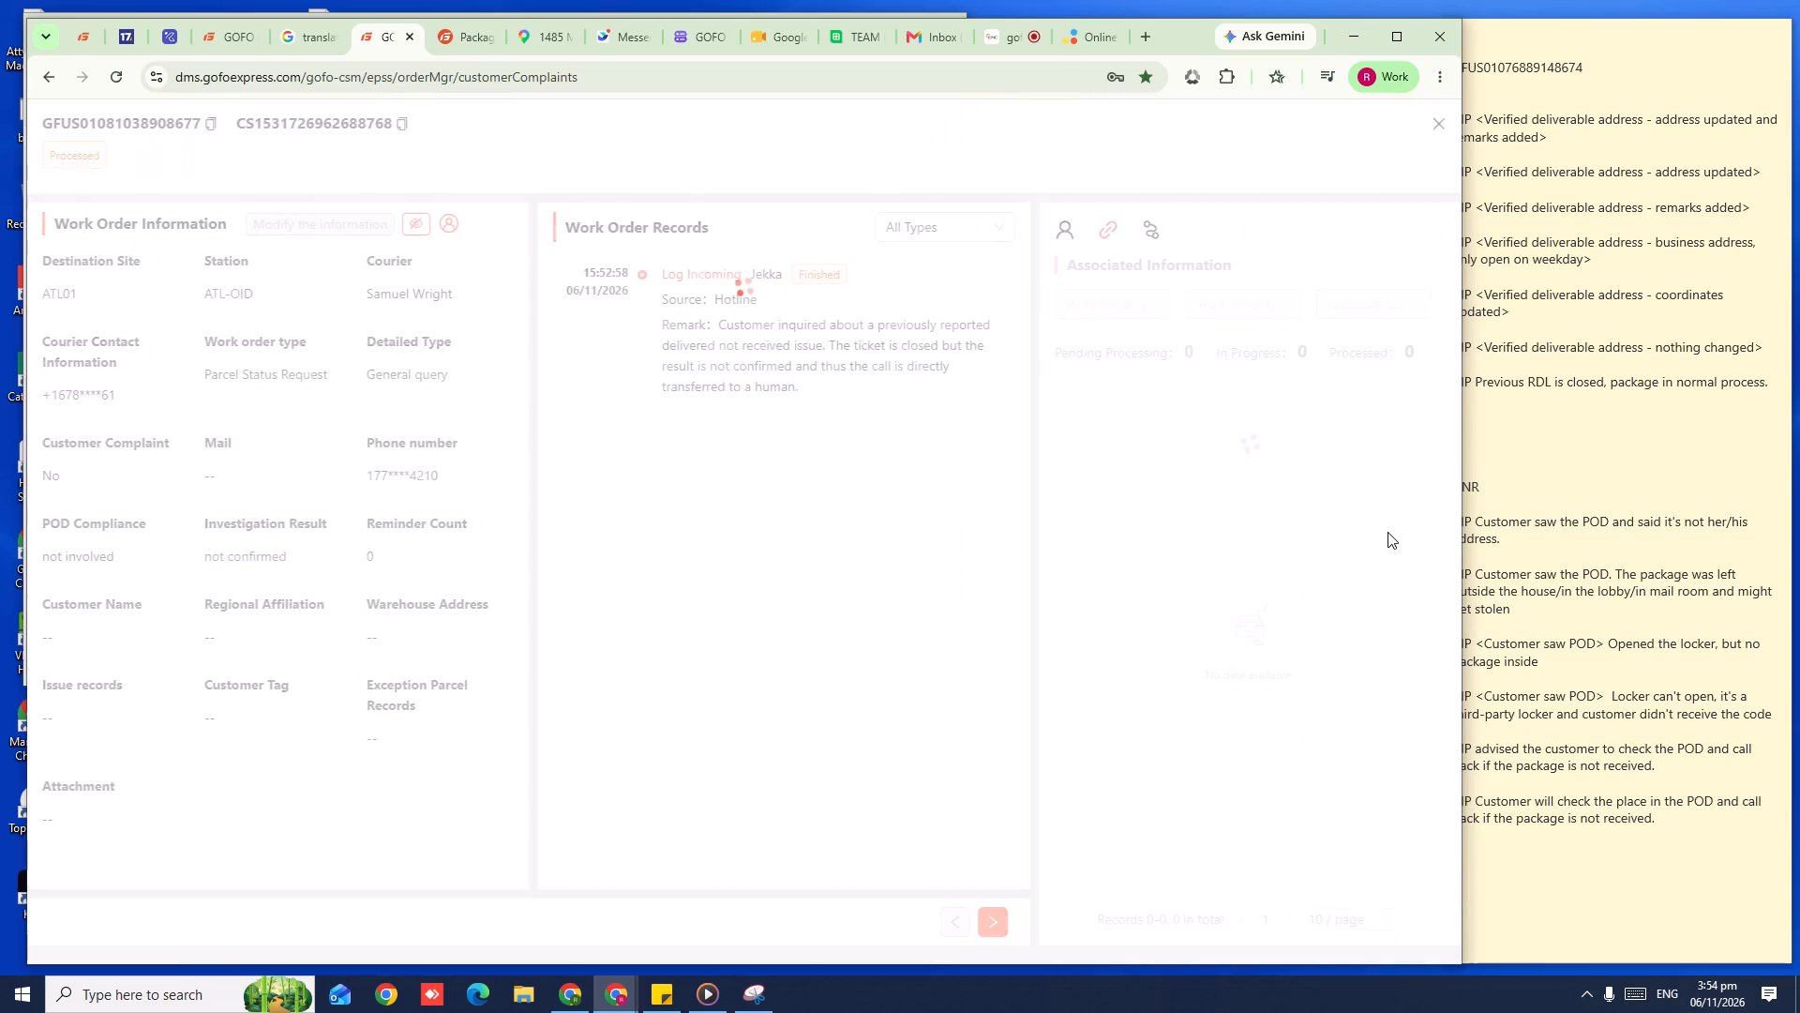
pyautogui.click(1442, 126)
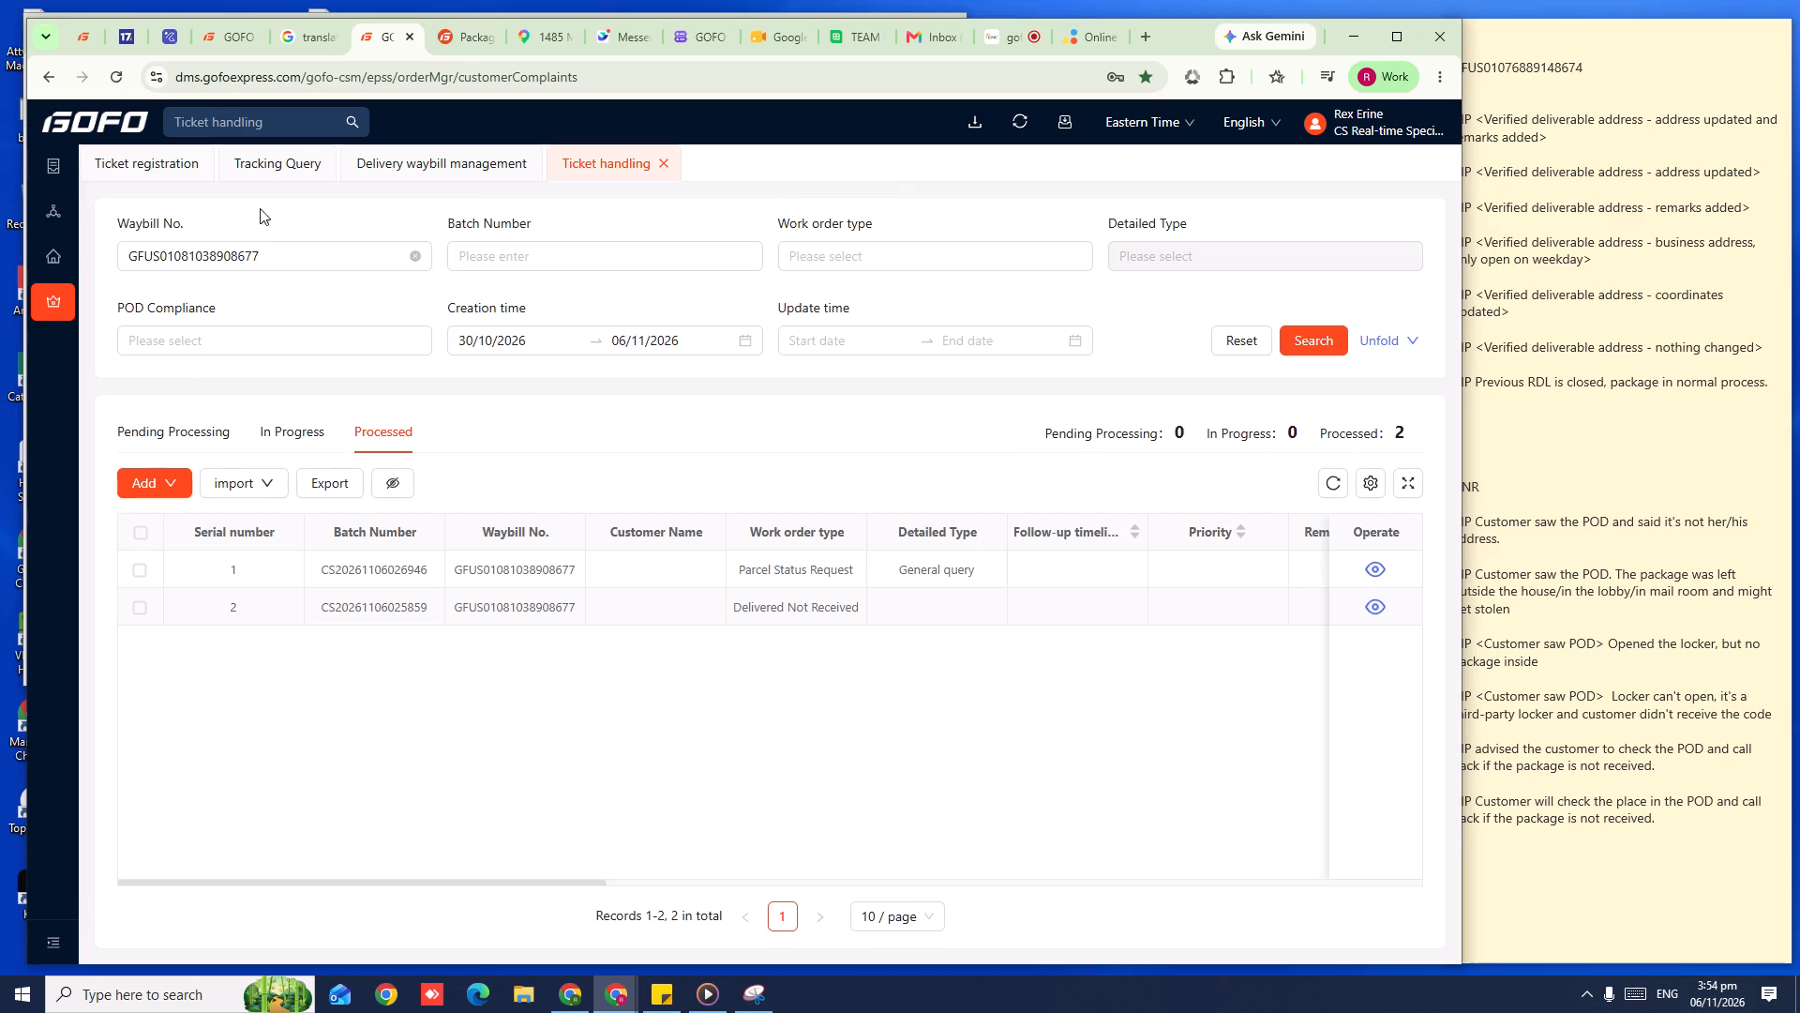
pyautogui.click(220, 425)
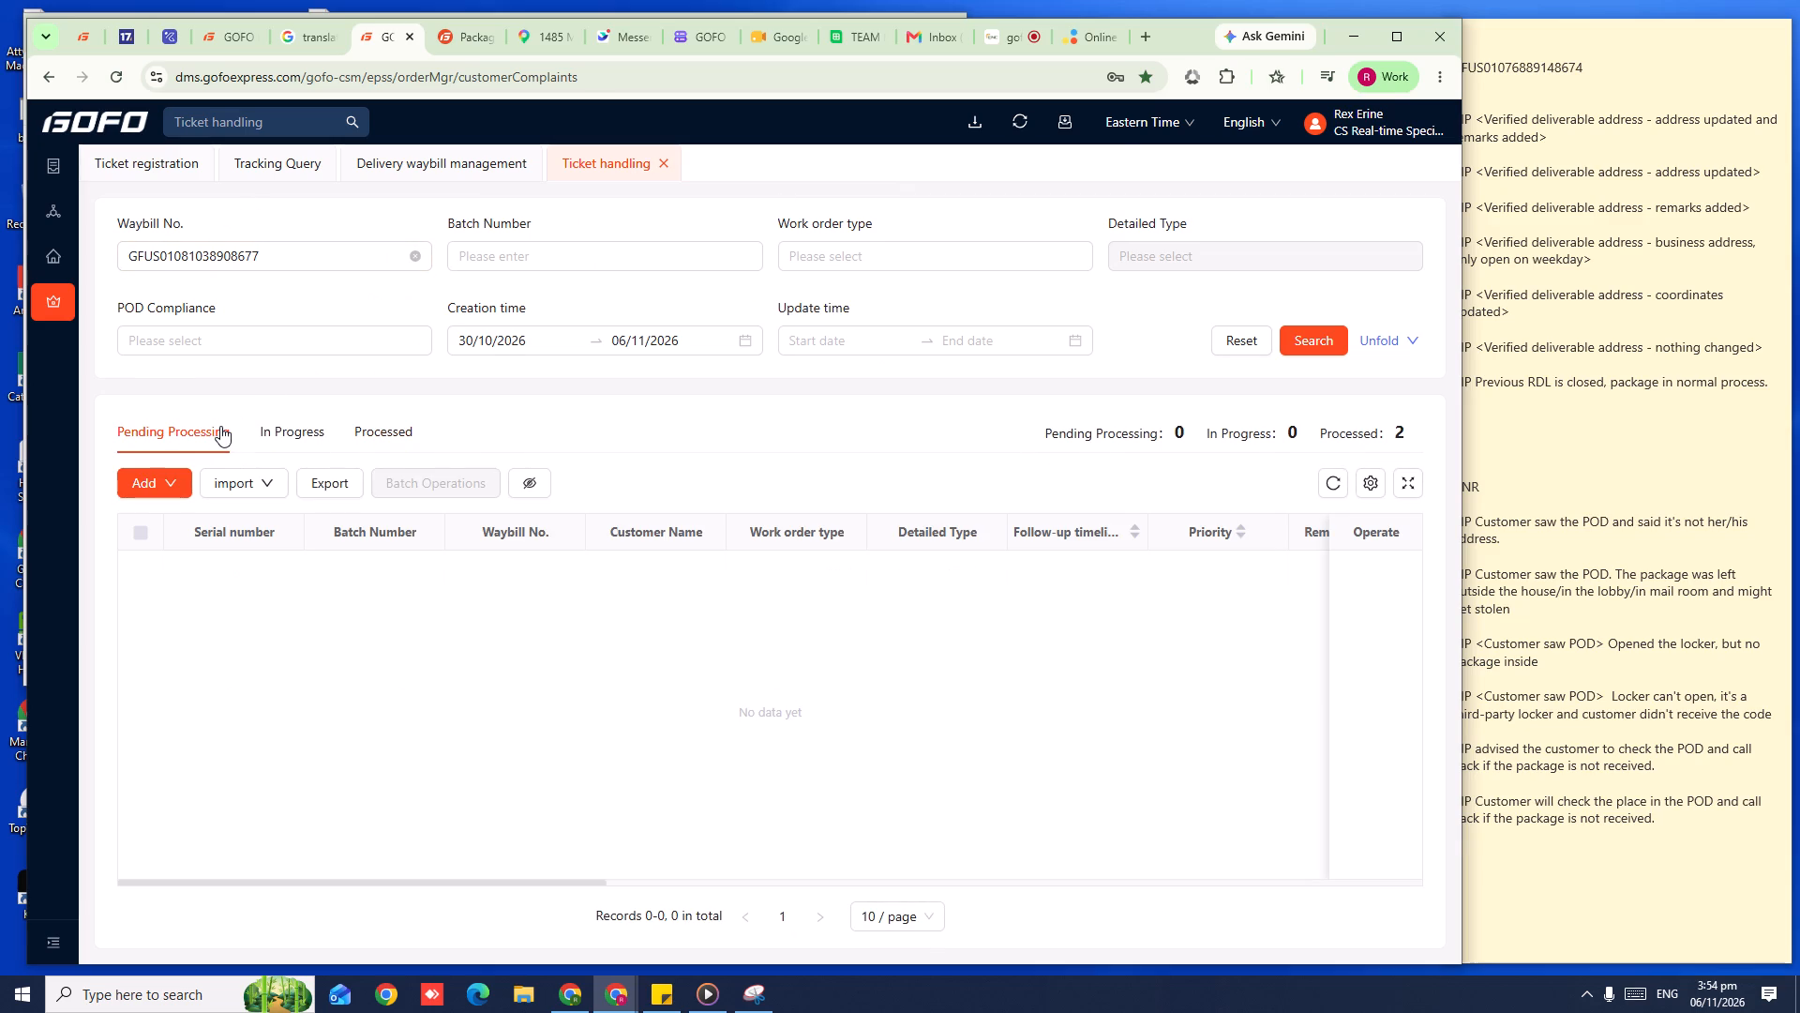
pyautogui.click(401, 431)
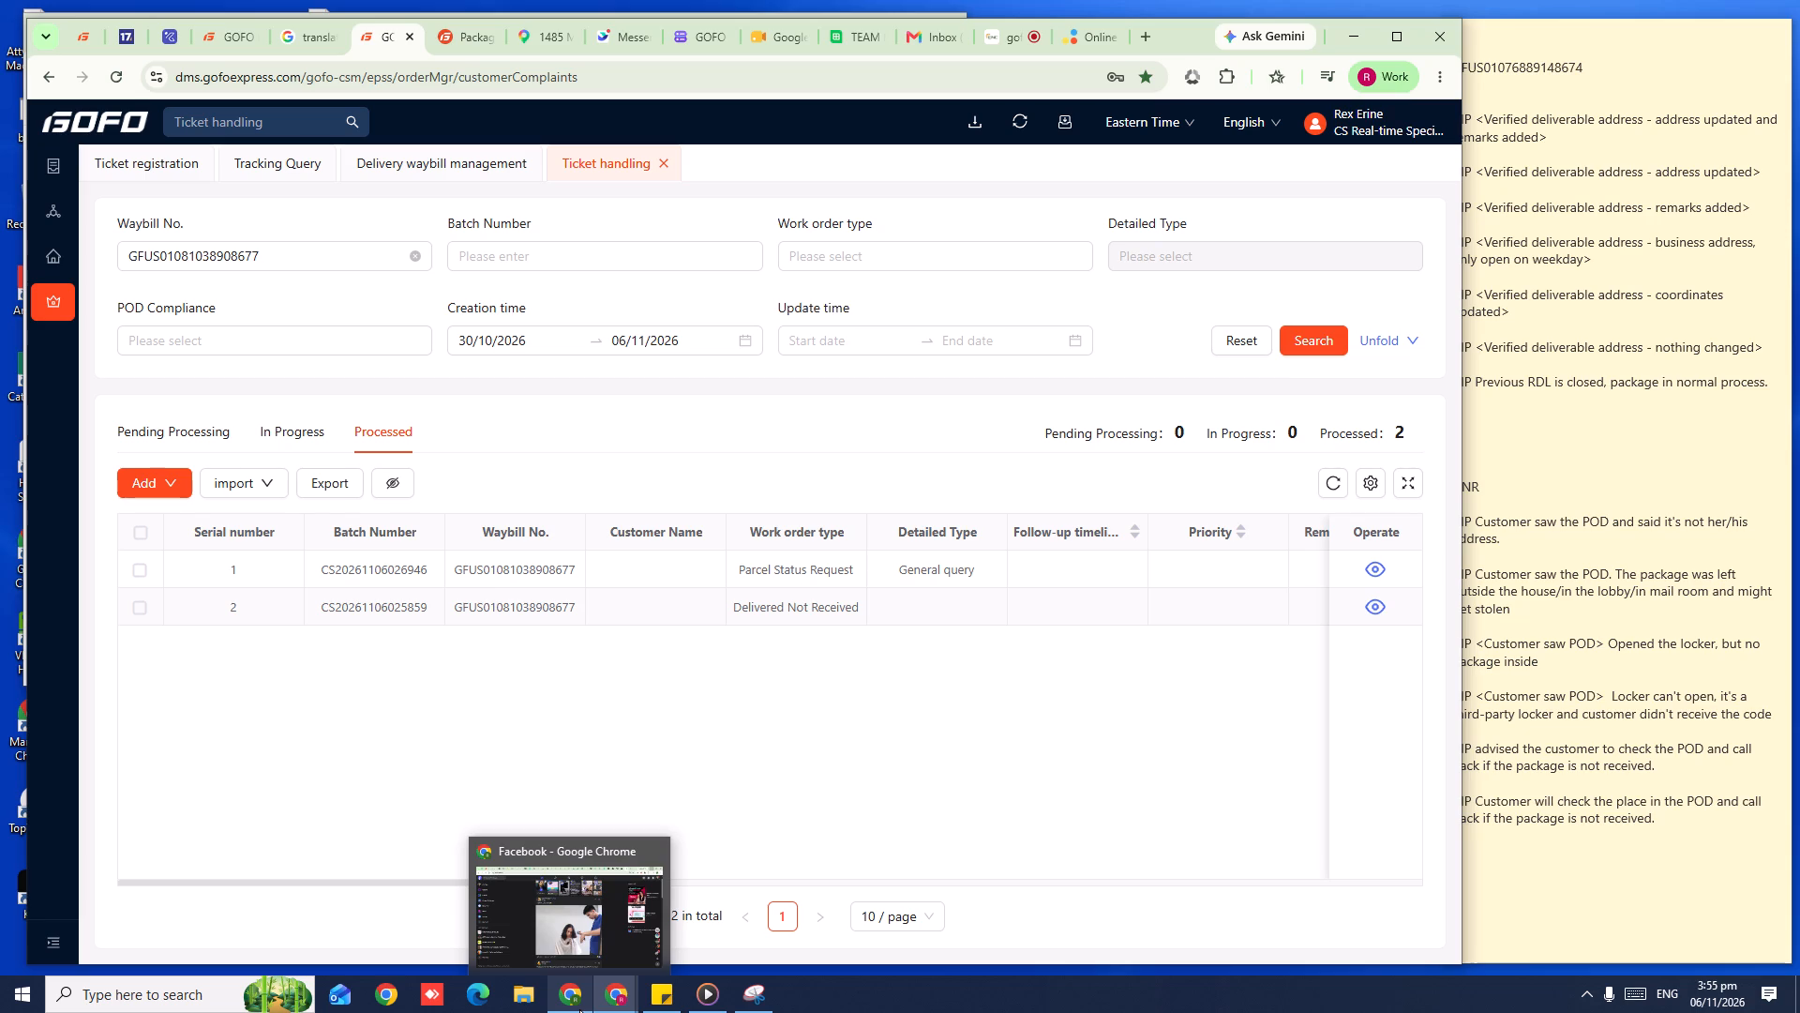
pyautogui.doubleClick(383, 261)
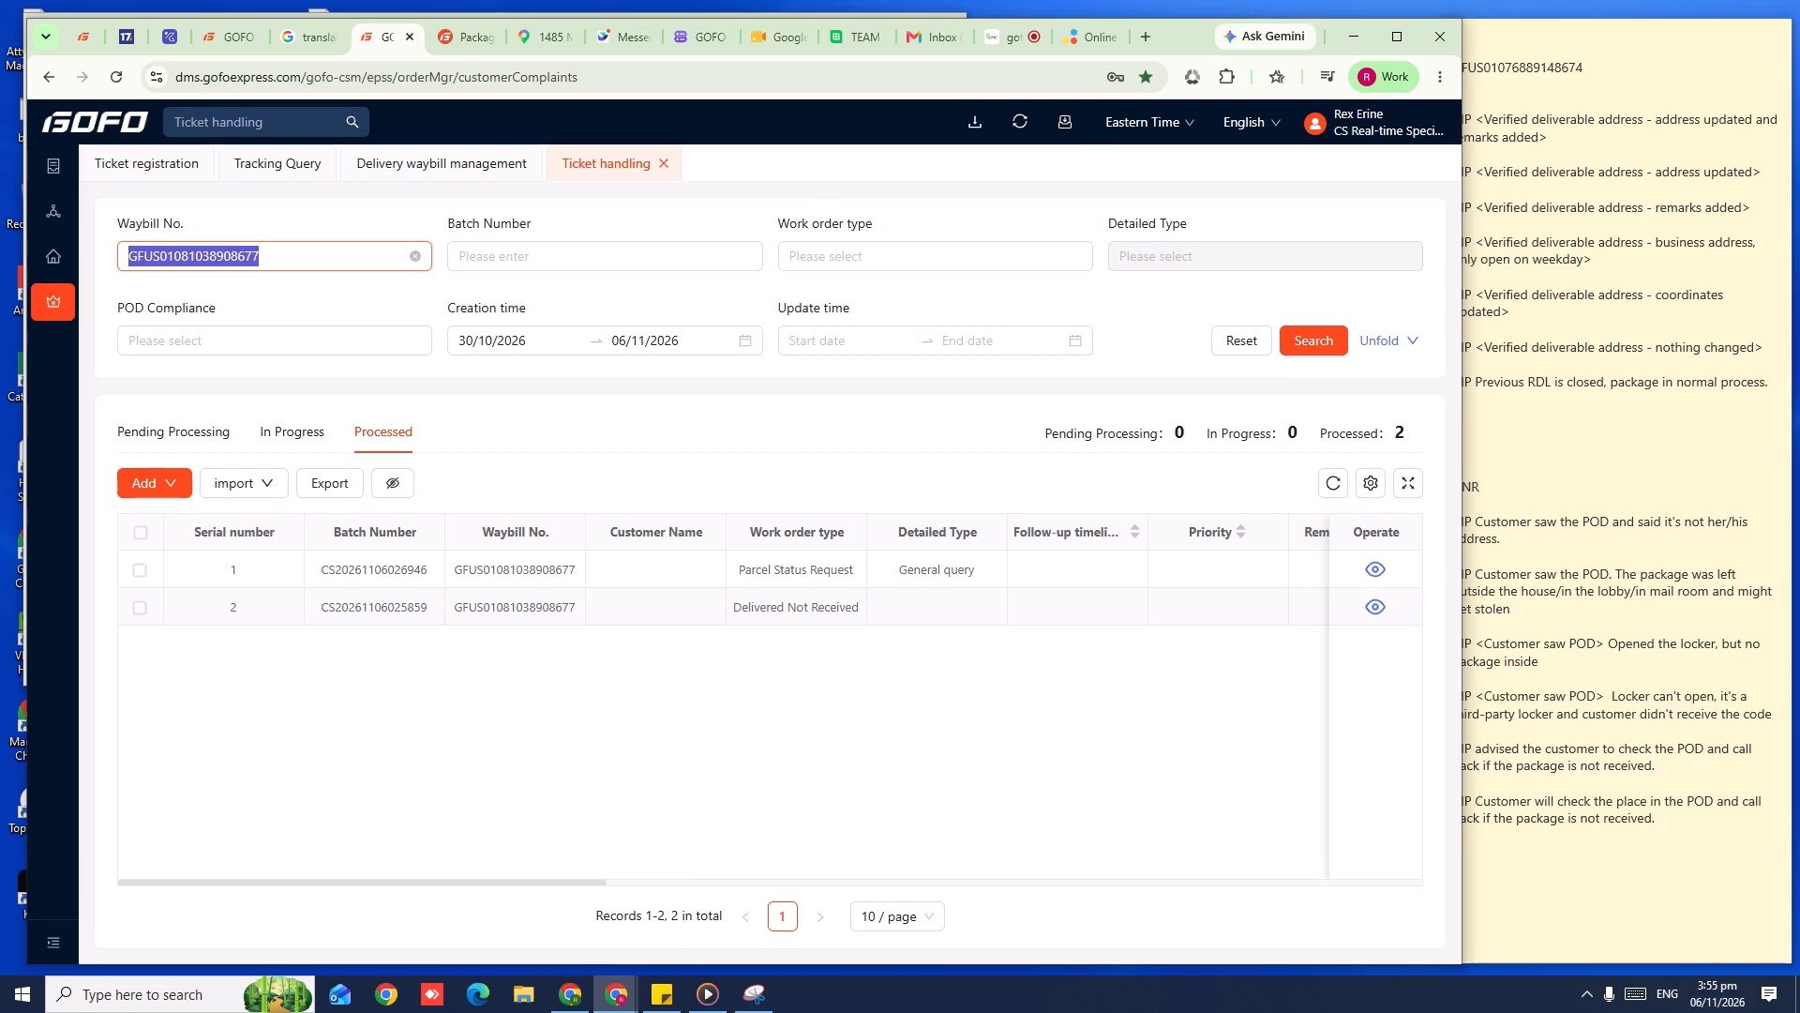
pyautogui.hotkey('ctrl', 'c')
pyautogui.hotkey('ctrl', 'c')
pyautogui.hotkey('ctrl', 'c')
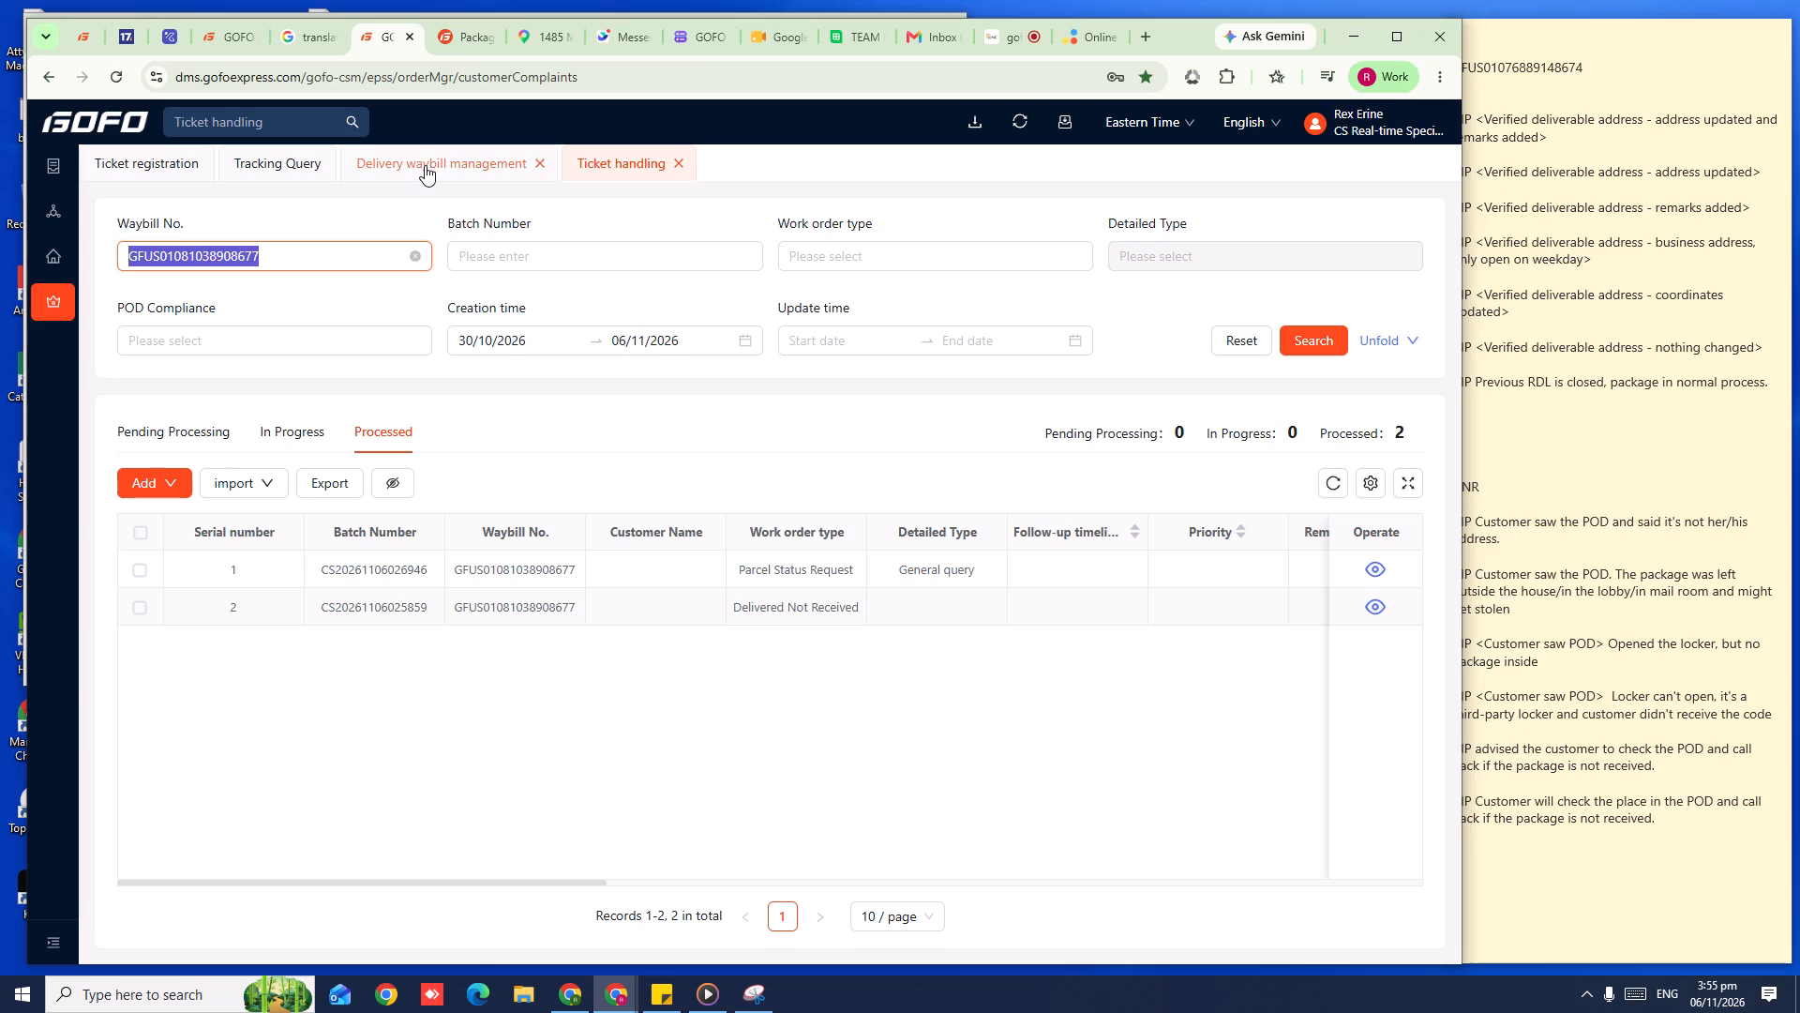
# Open the delivery images for the 14:16:20 delivery in the tracking history and view the house photo and the shipping label rotated upright.
pyautogui.click(262, 171)
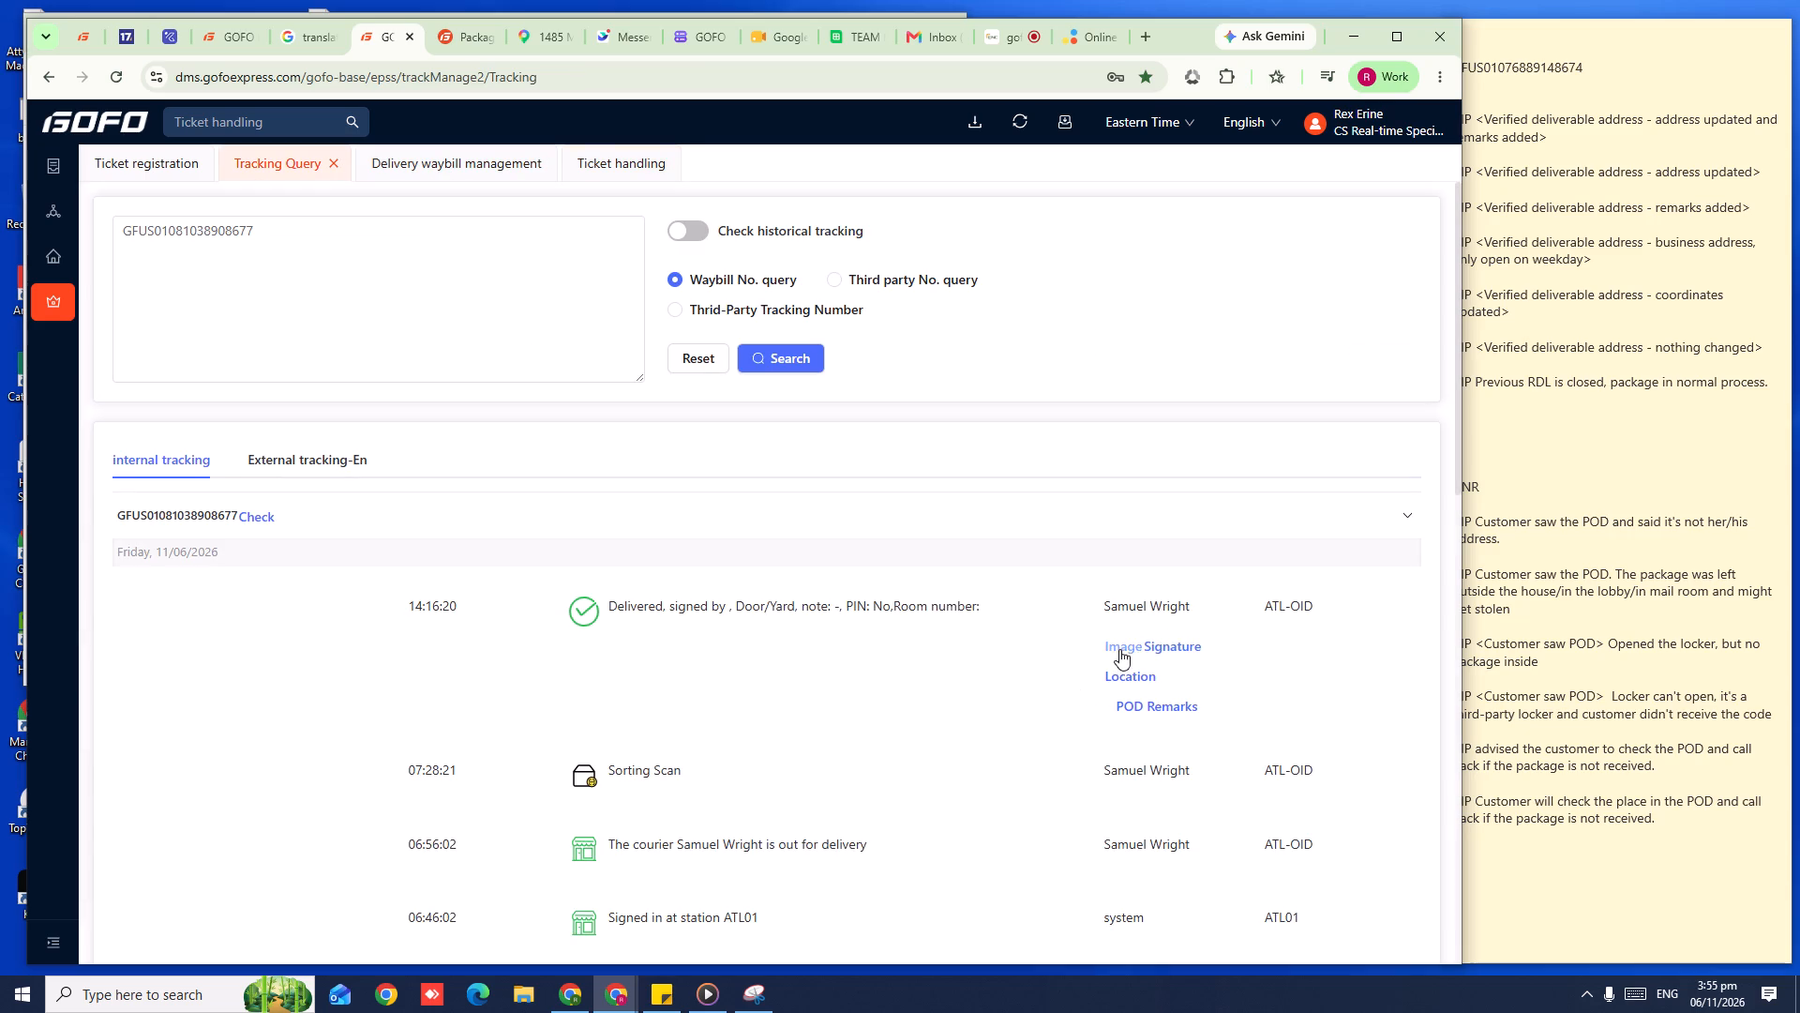
pyautogui.click(1119, 649)
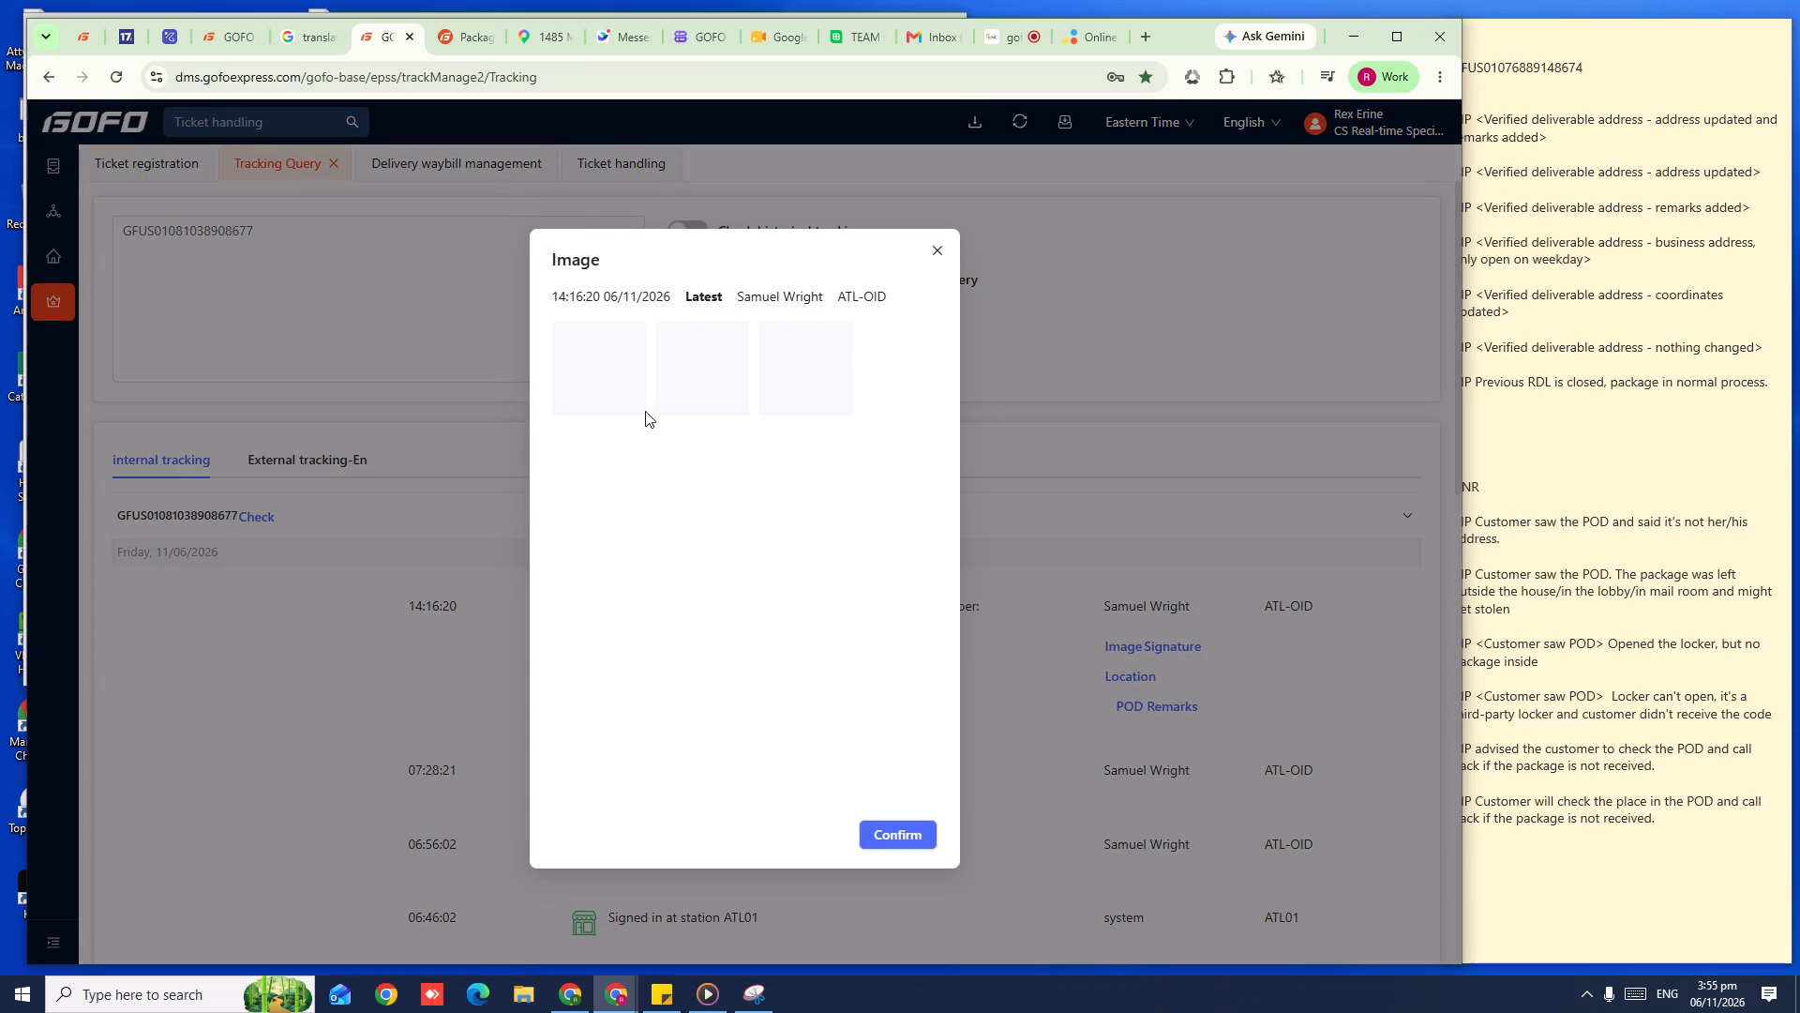
pyautogui.click(699, 390)
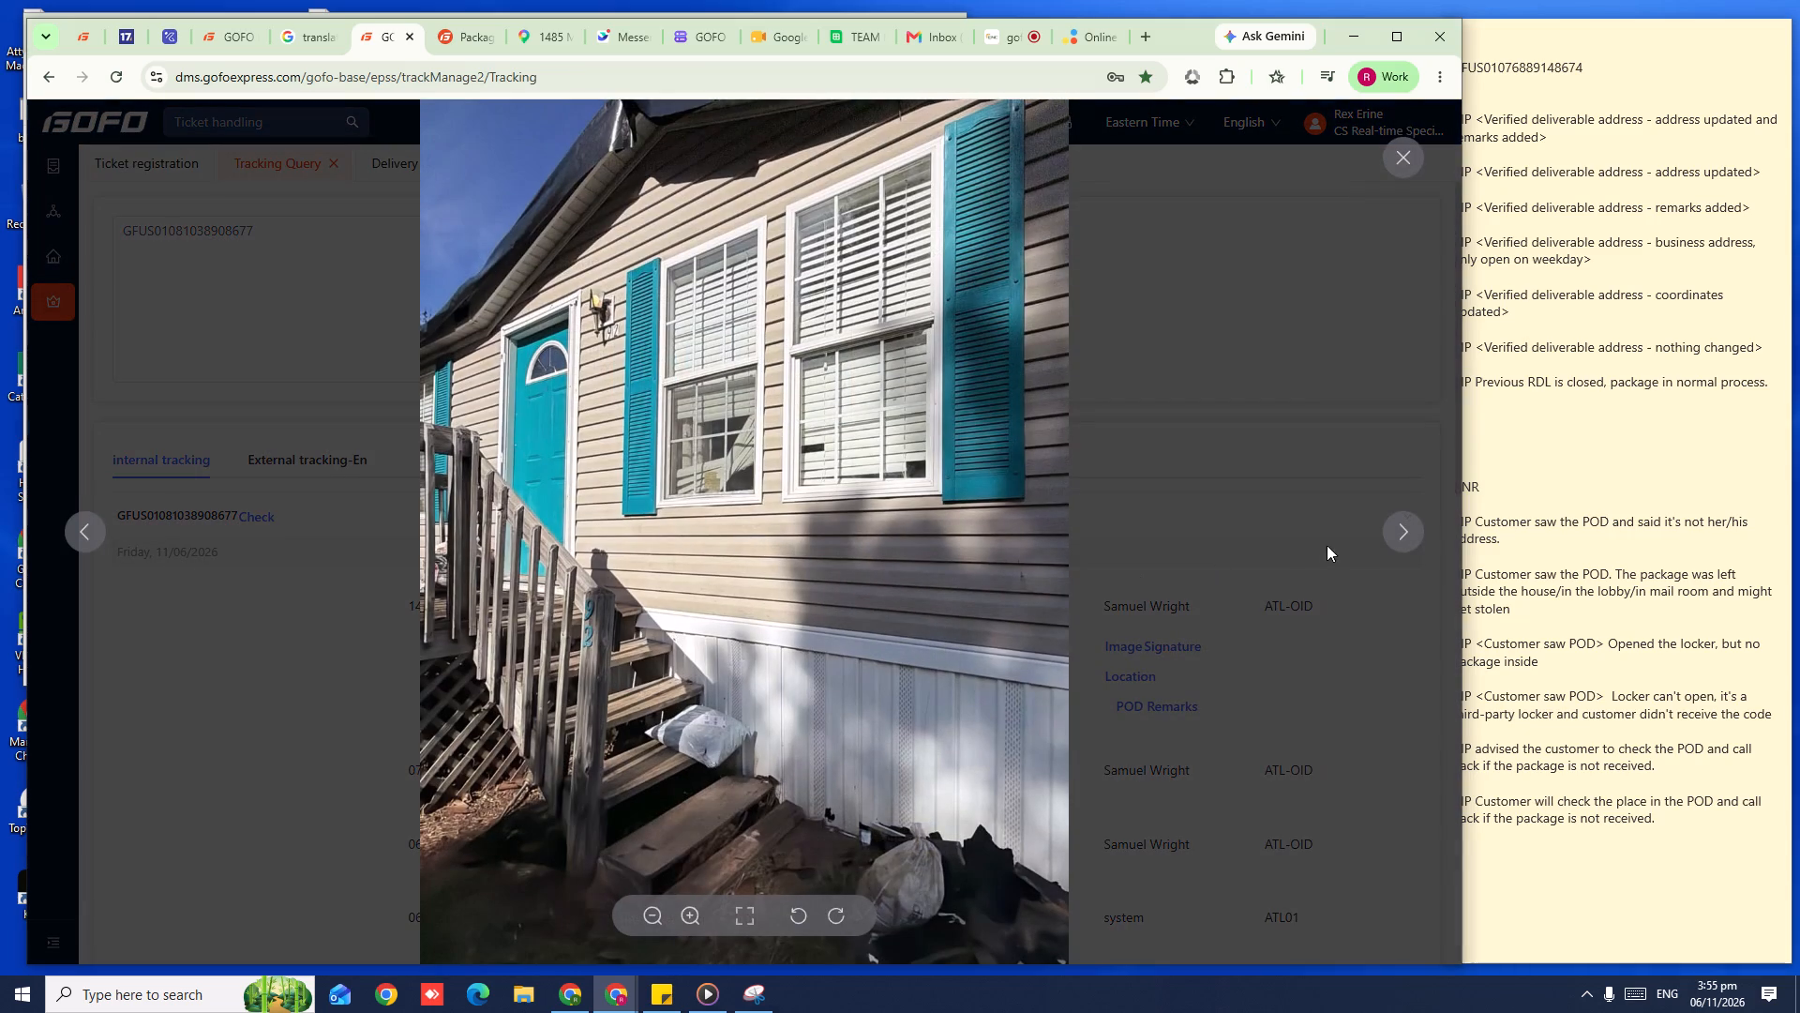
pyautogui.click(1403, 536)
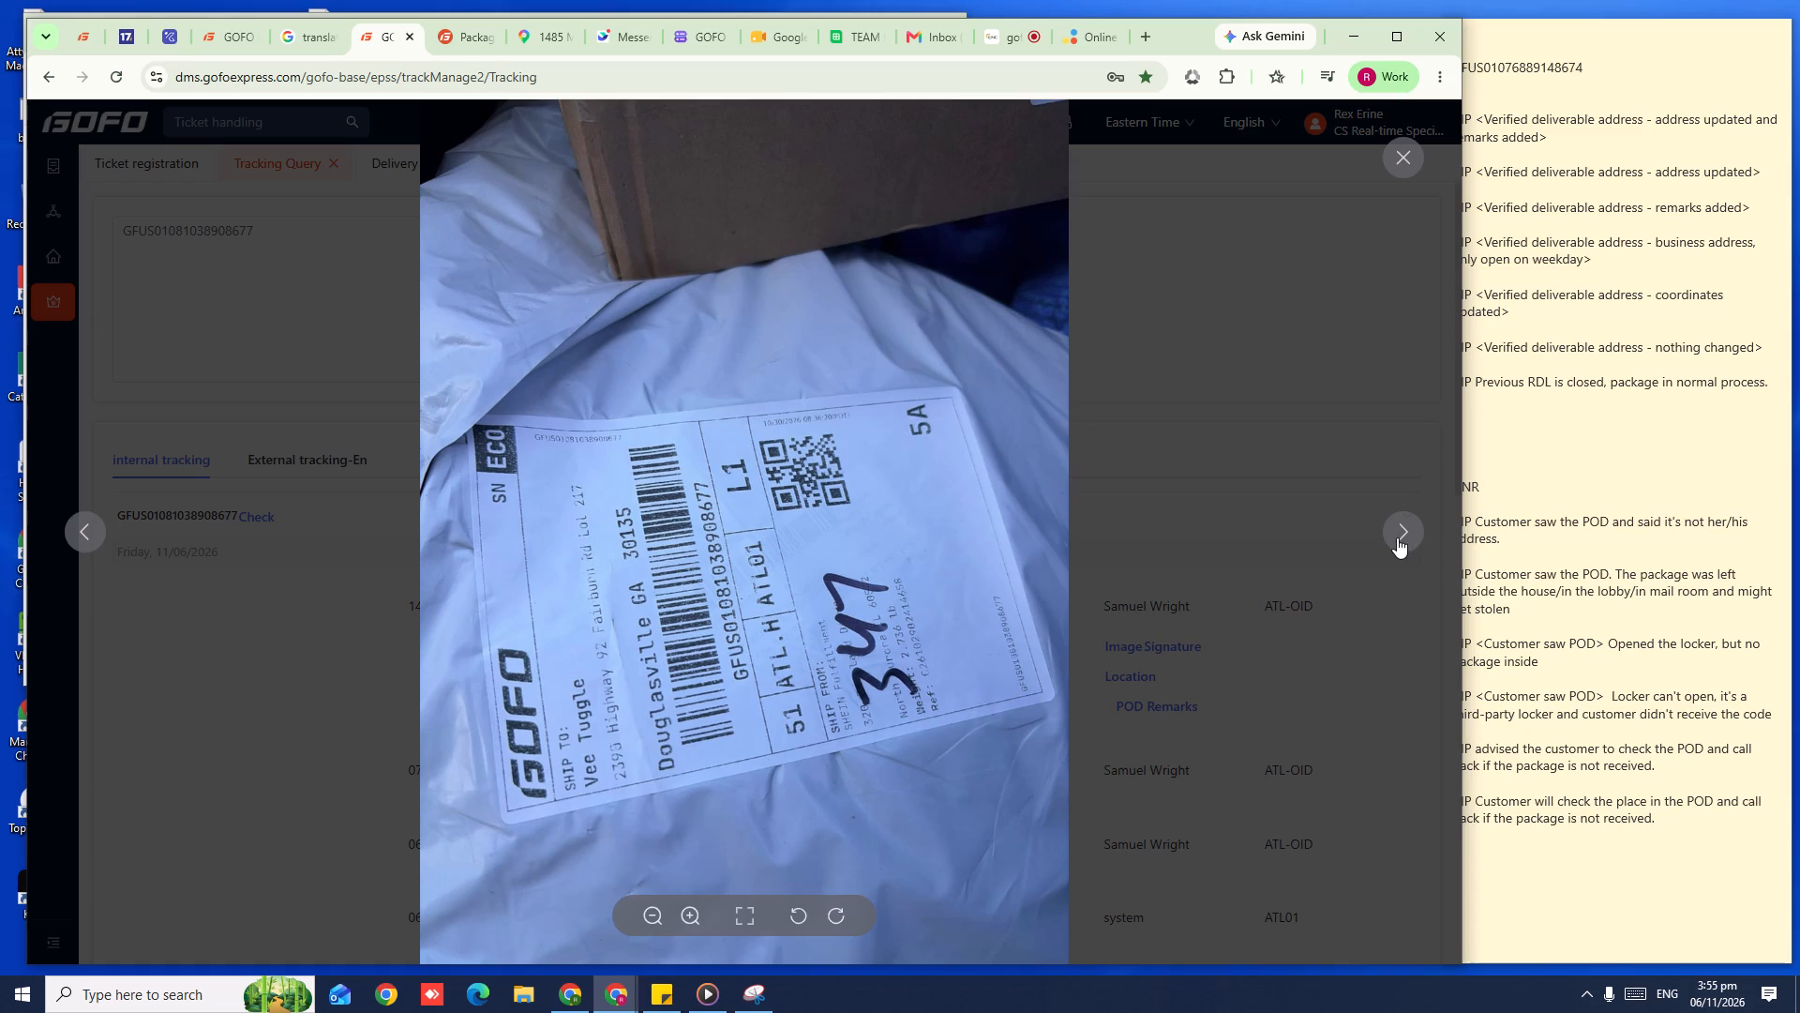
pyautogui.click(835, 900)
pyautogui.click(832, 917)
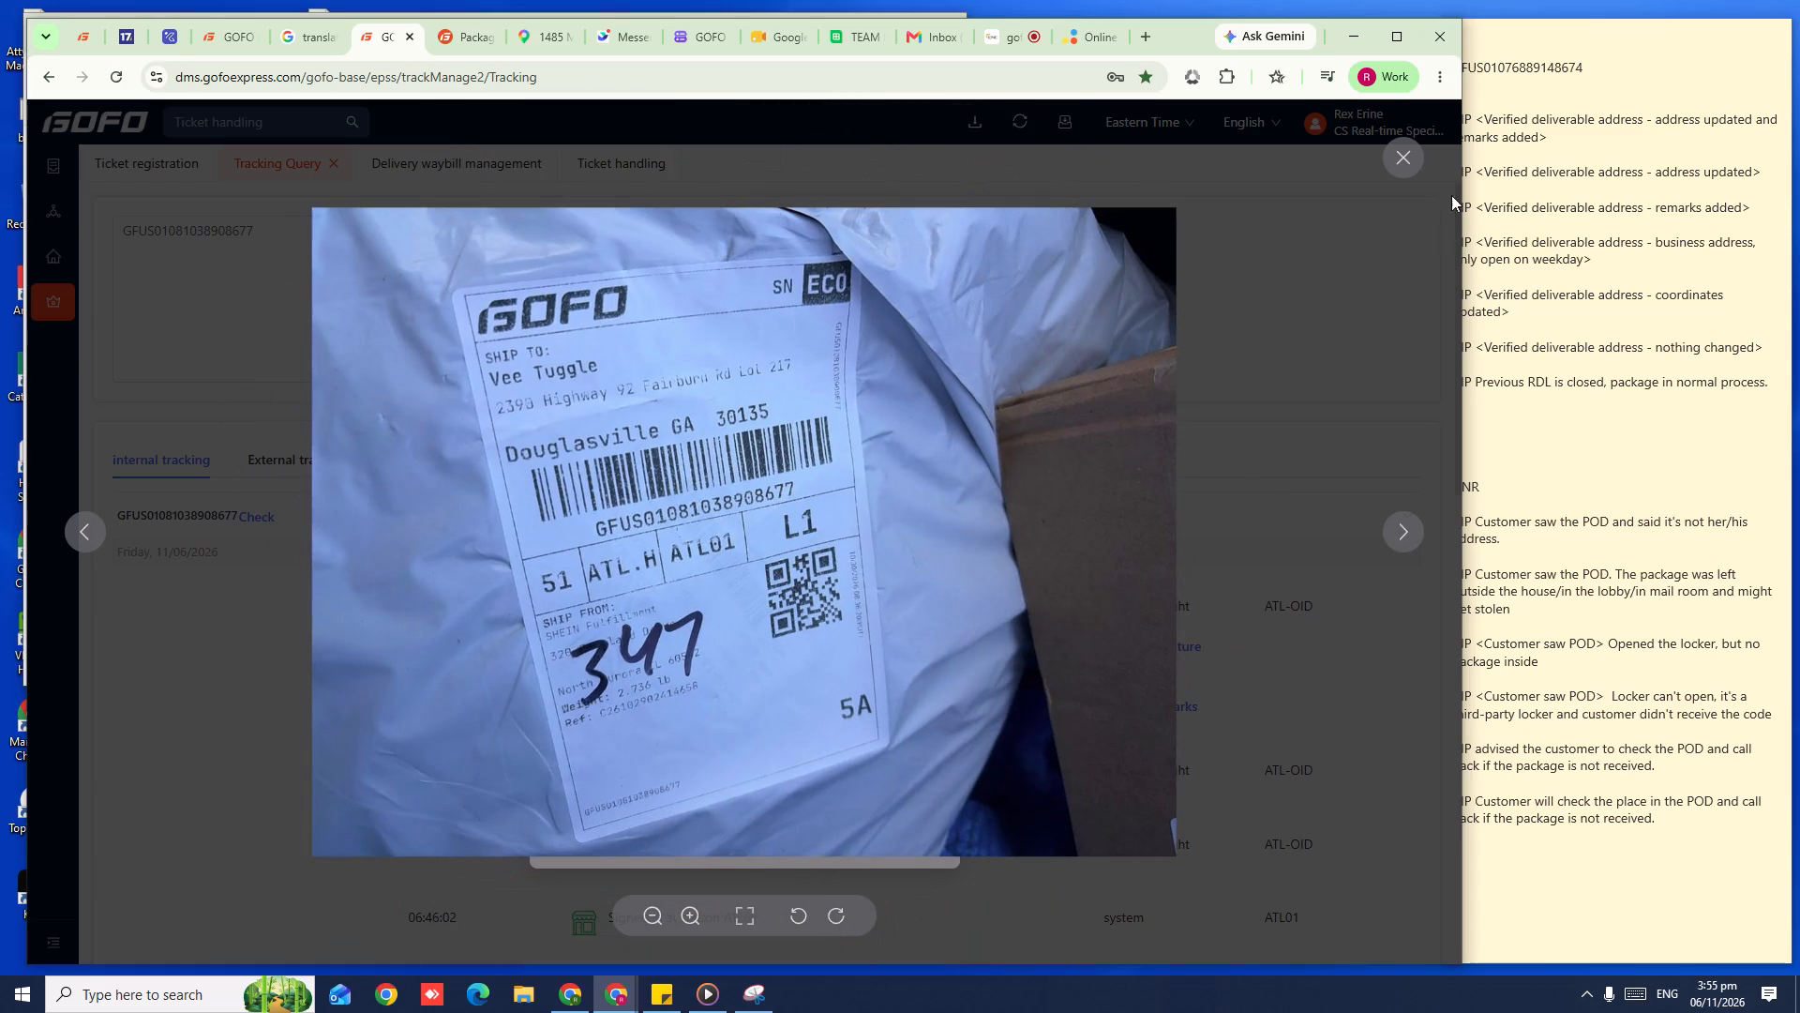
pyautogui.click(1400, 159)
# Inspect the house photo enlarged and the shipping label photo rotated upright again, then close the delivery images.
pyautogui.click(694, 354)
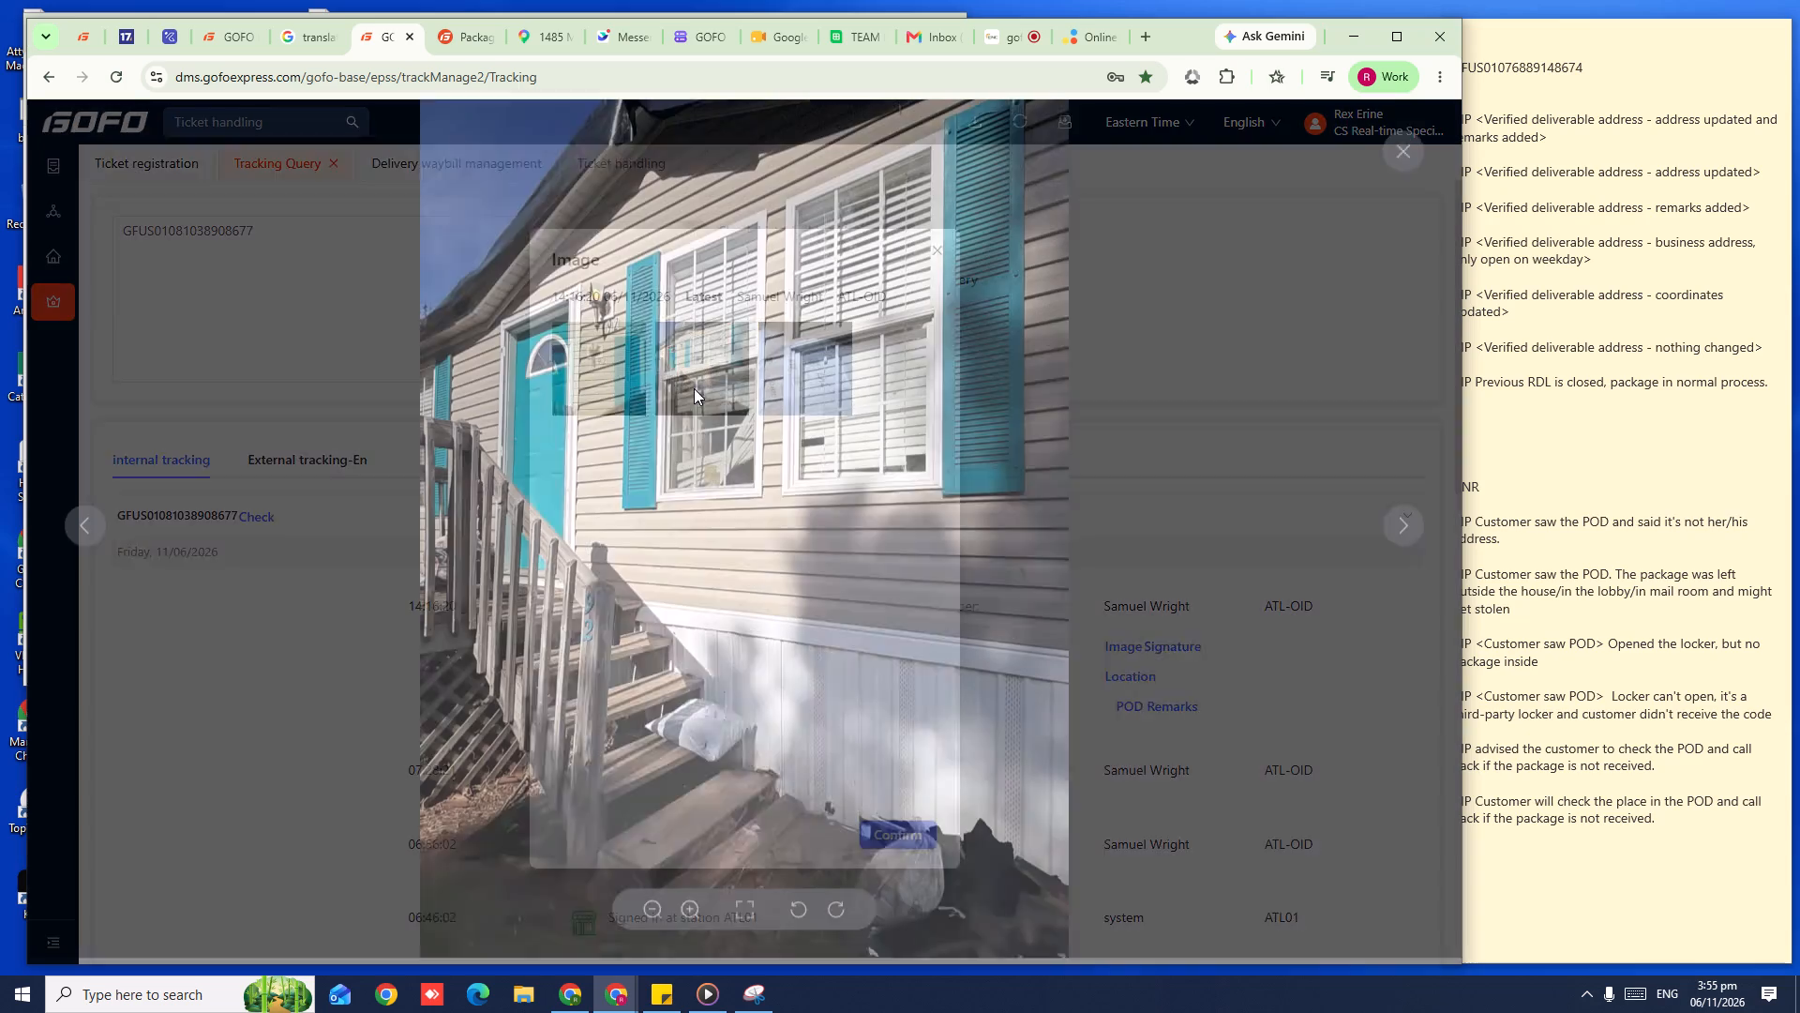
pyautogui.keyDown('ctrl'); pyautogui.scroll(3, 557, 399); pyautogui.keyUp('ctrl')
pyautogui.click(667, 244)
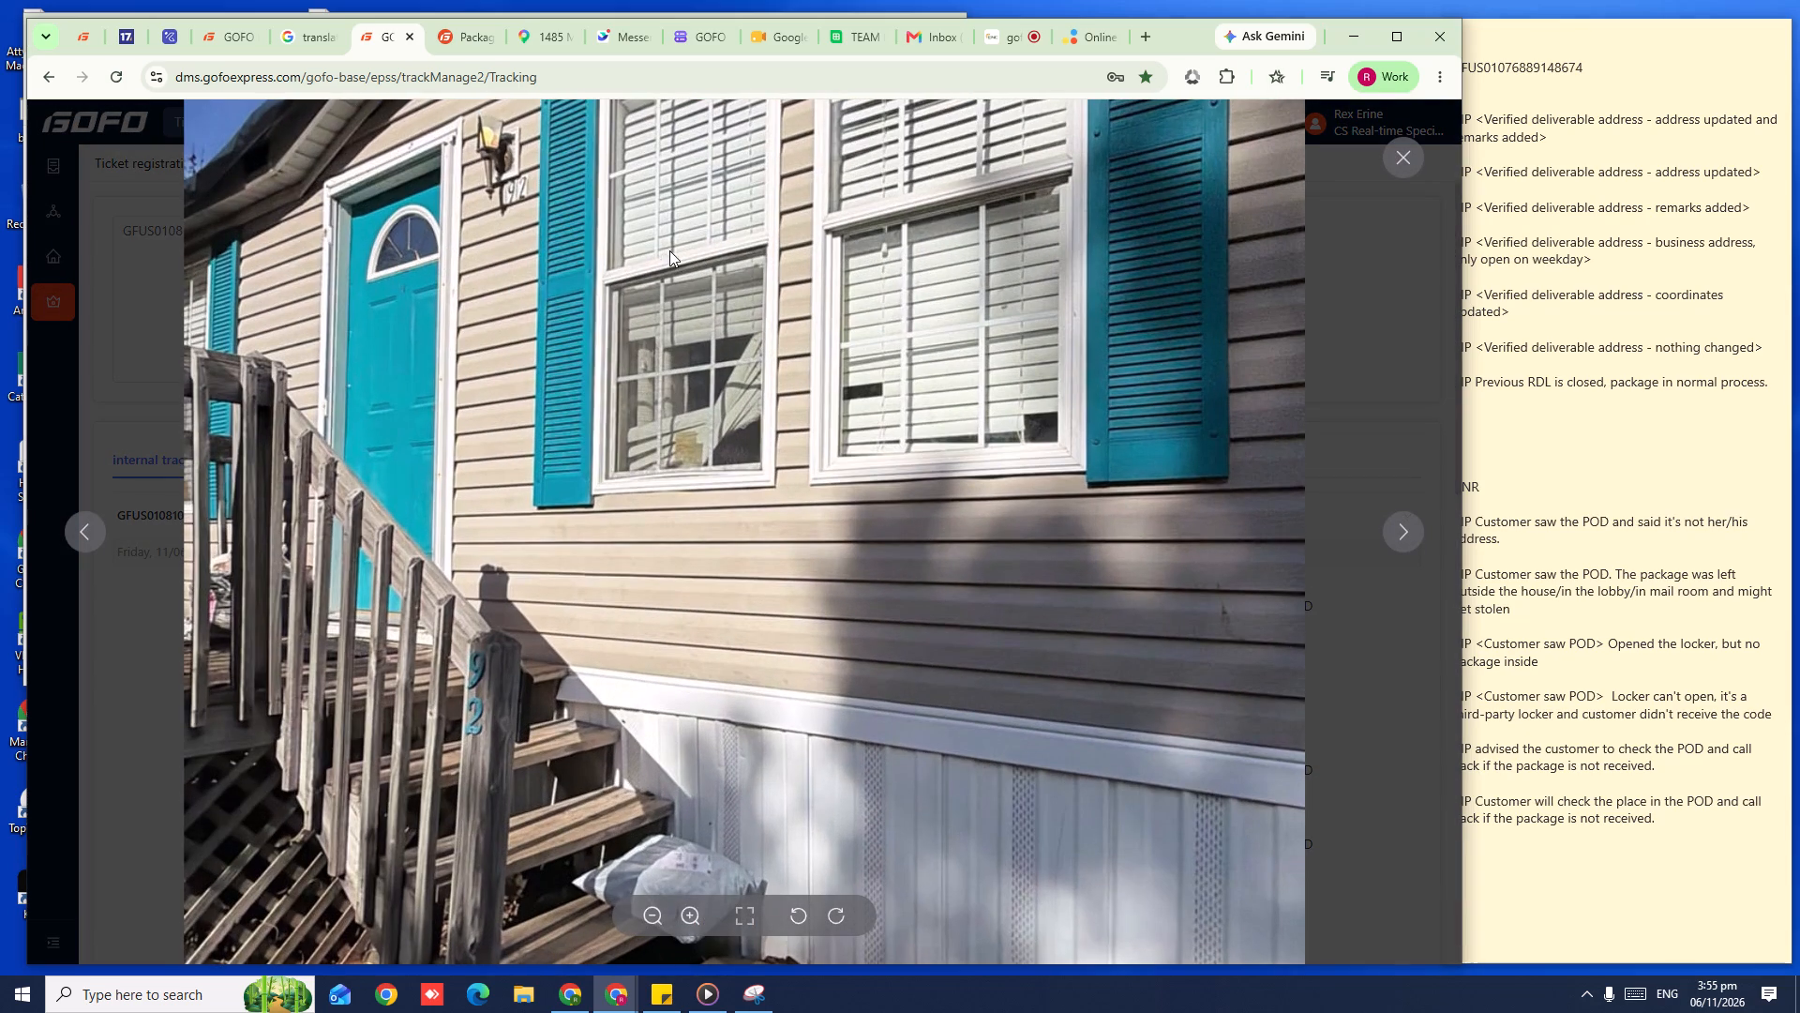
pyautogui.click(1397, 164)
pyautogui.click(850, 390)
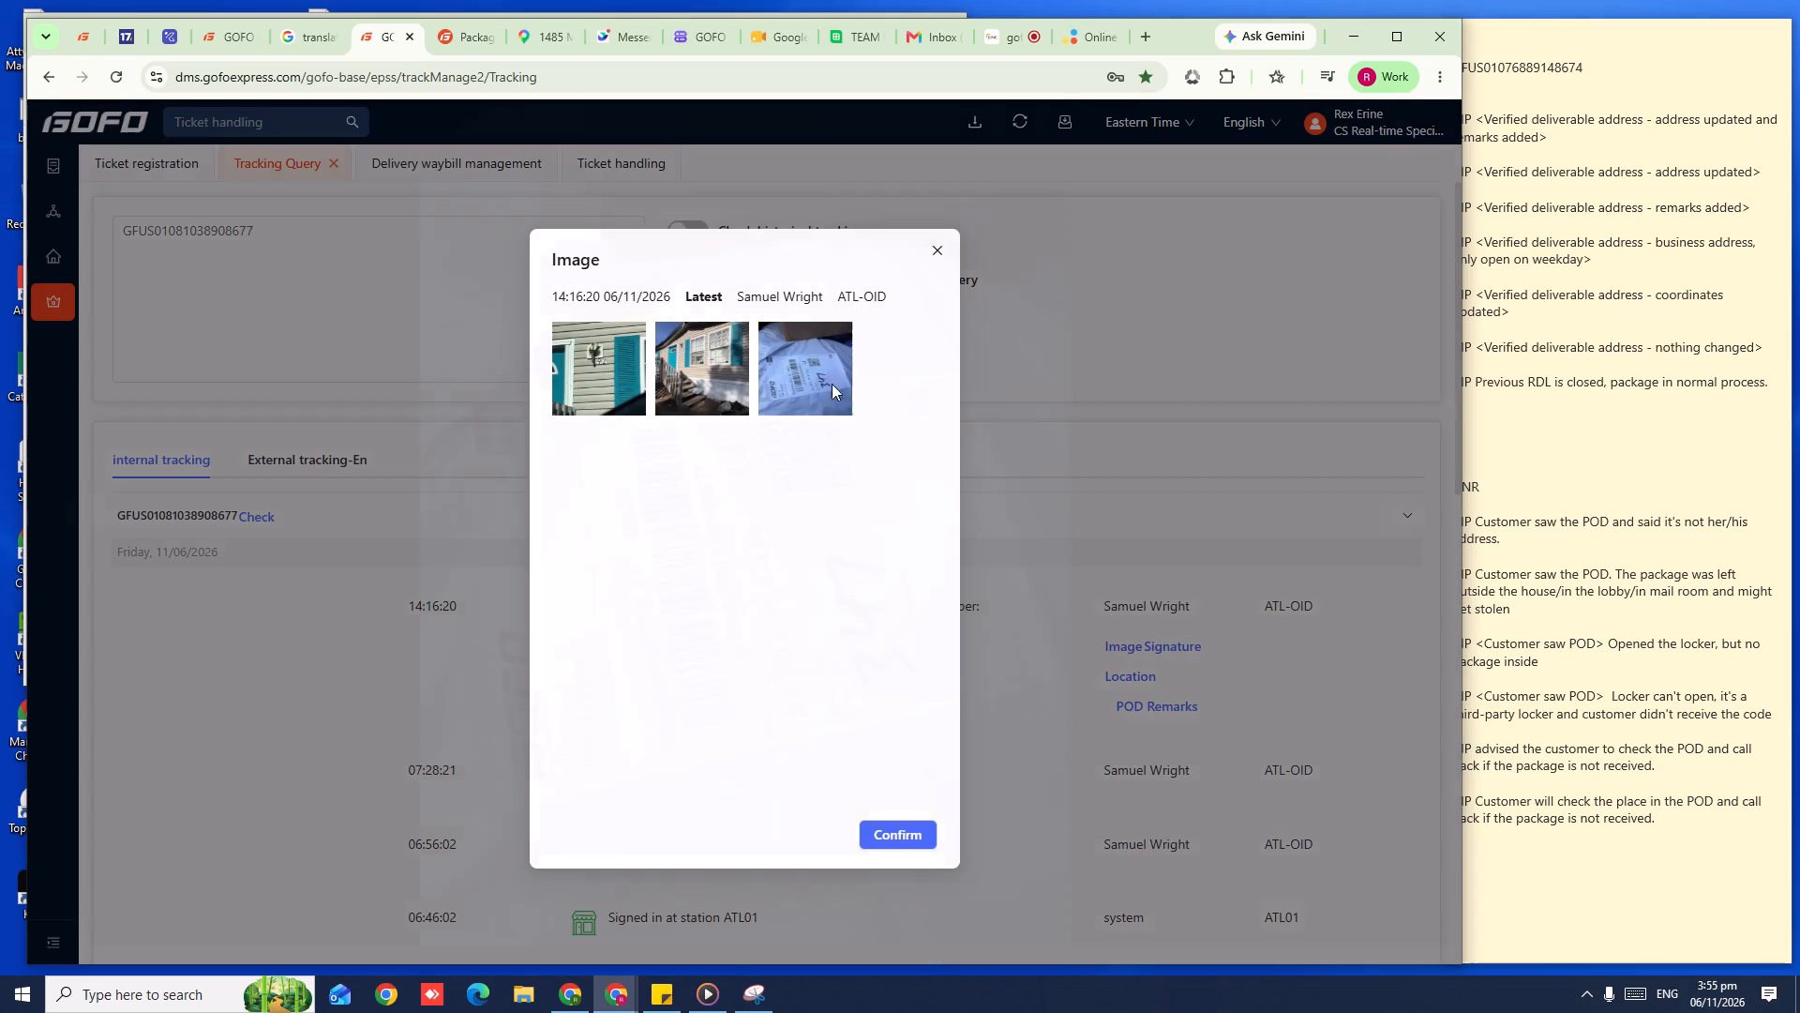
pyautogui.click(814, 384)
pyautogui.click(827, 925)
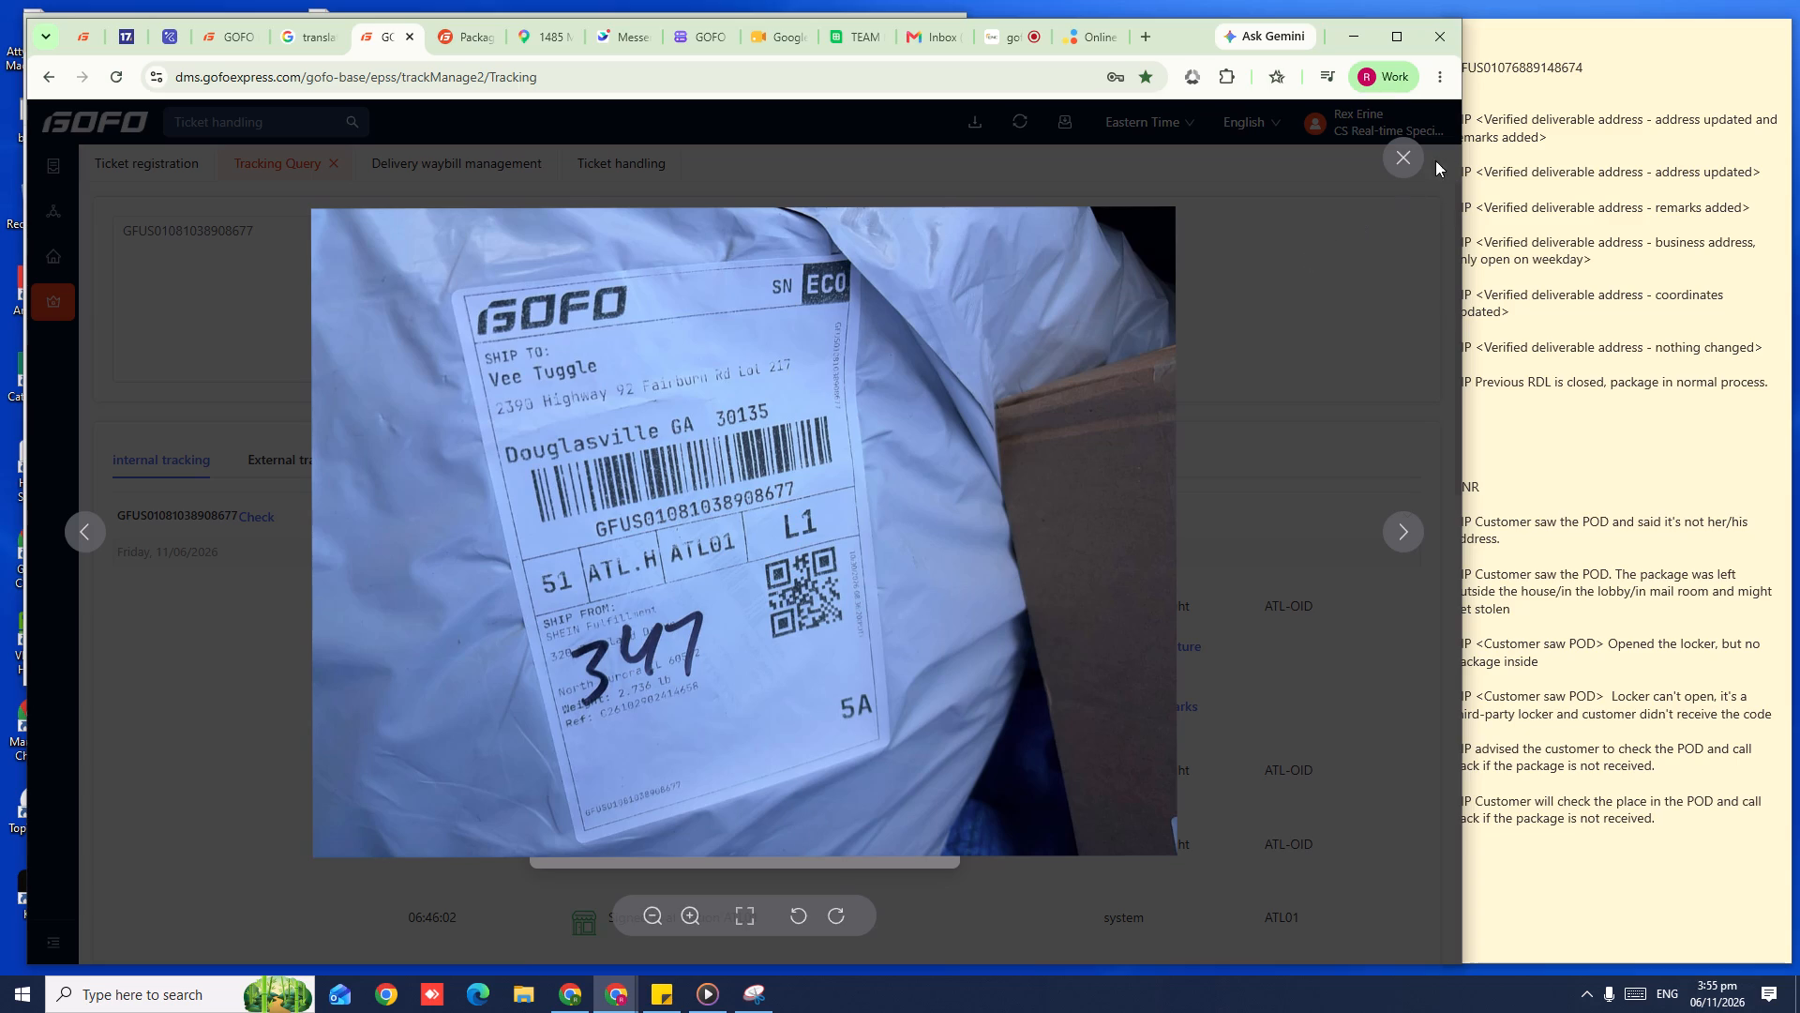
pyautogui.click(1400, 160)
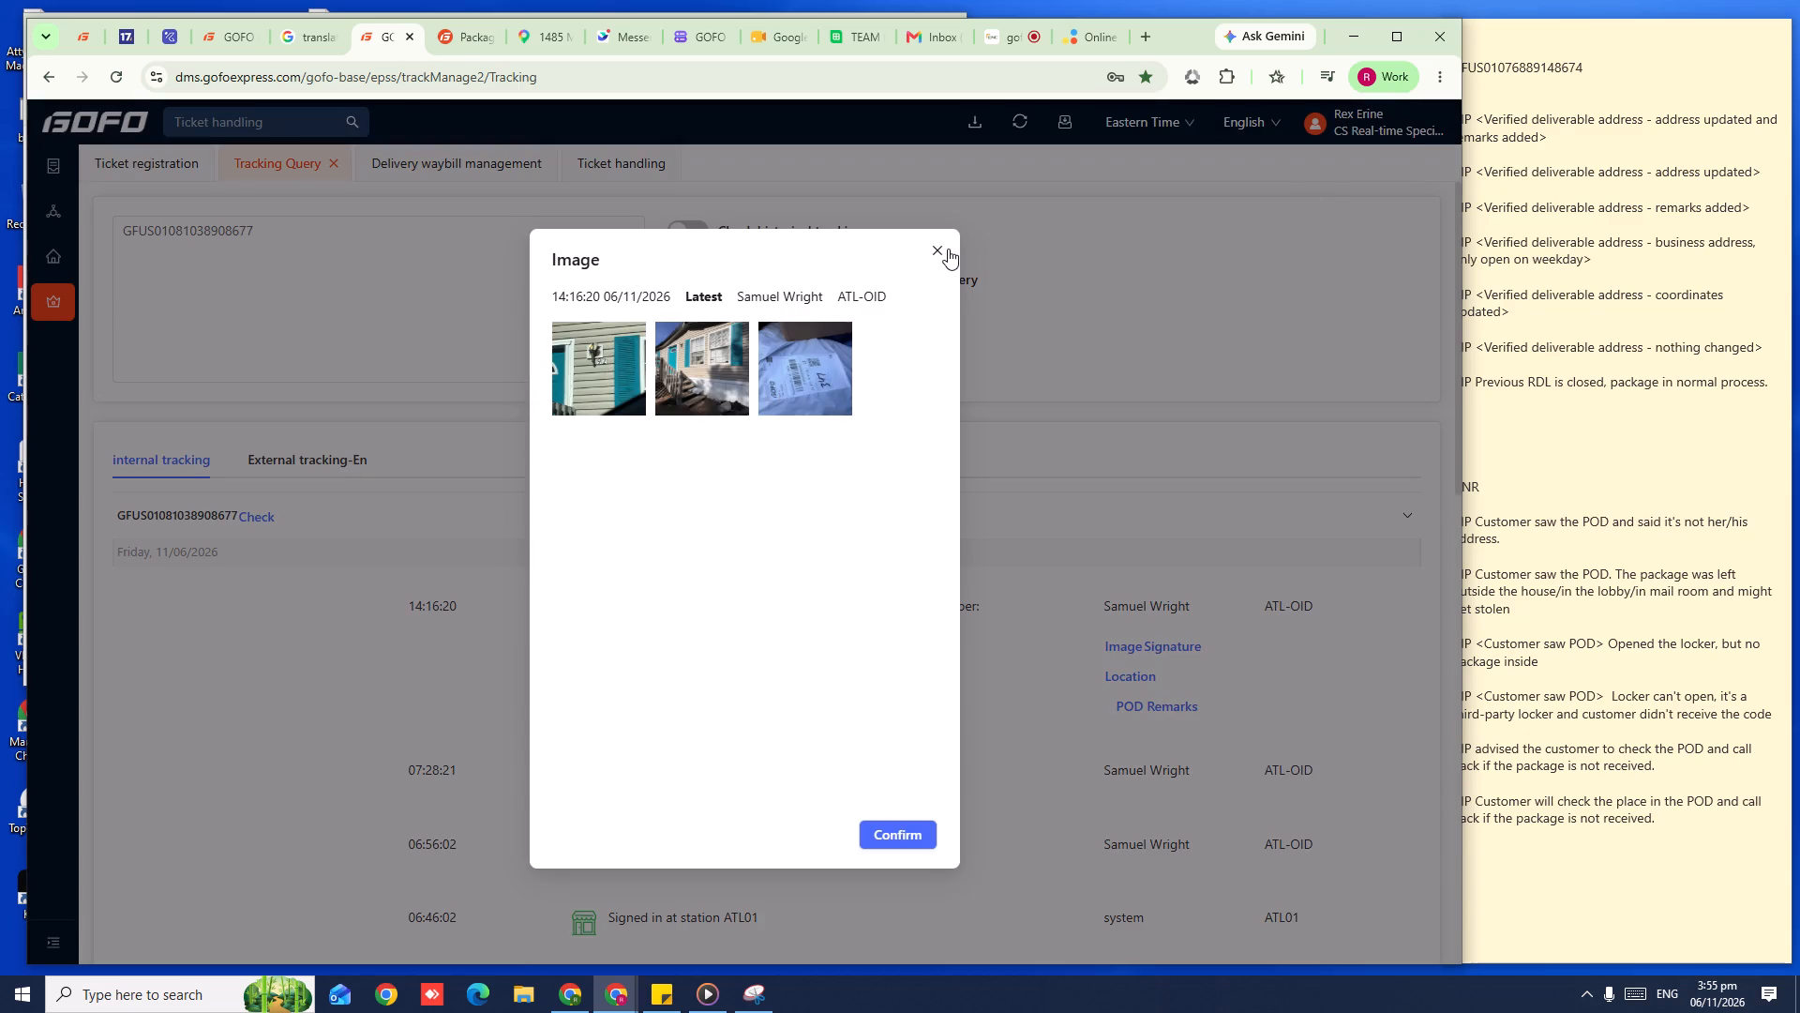
pyautogui.click(950, 249)
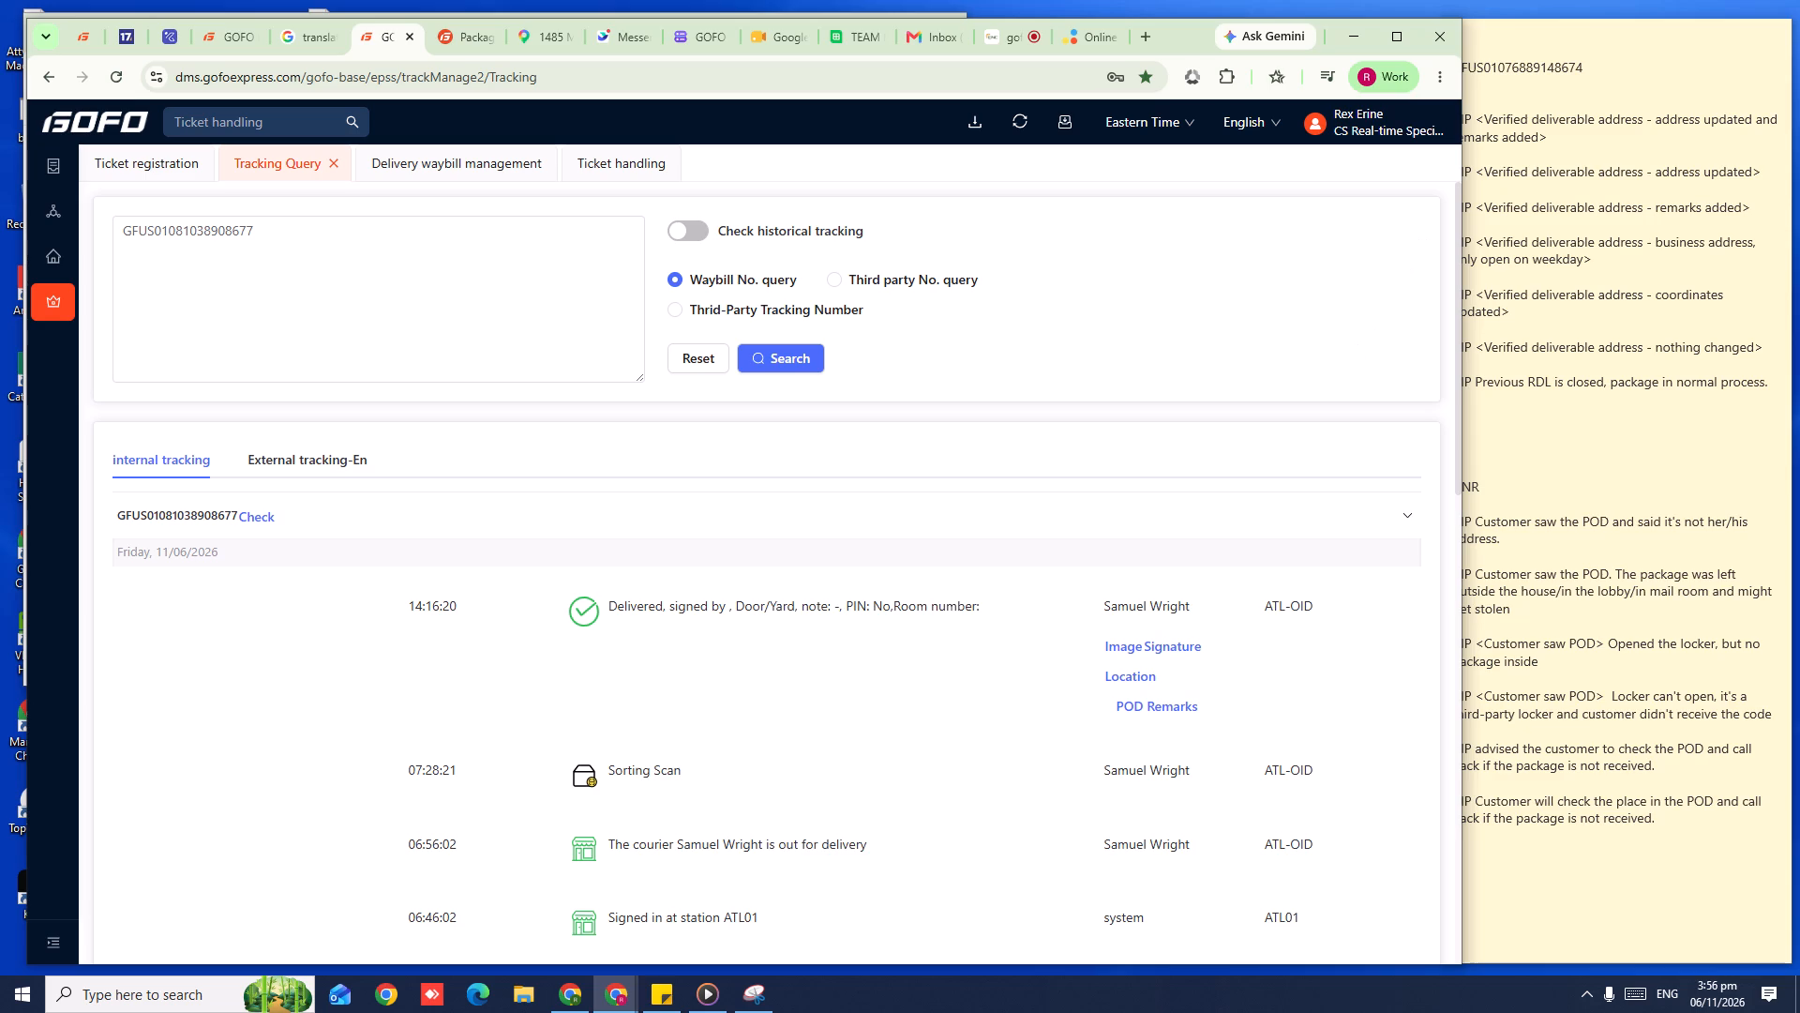
pyautogui.click(1615, 51)
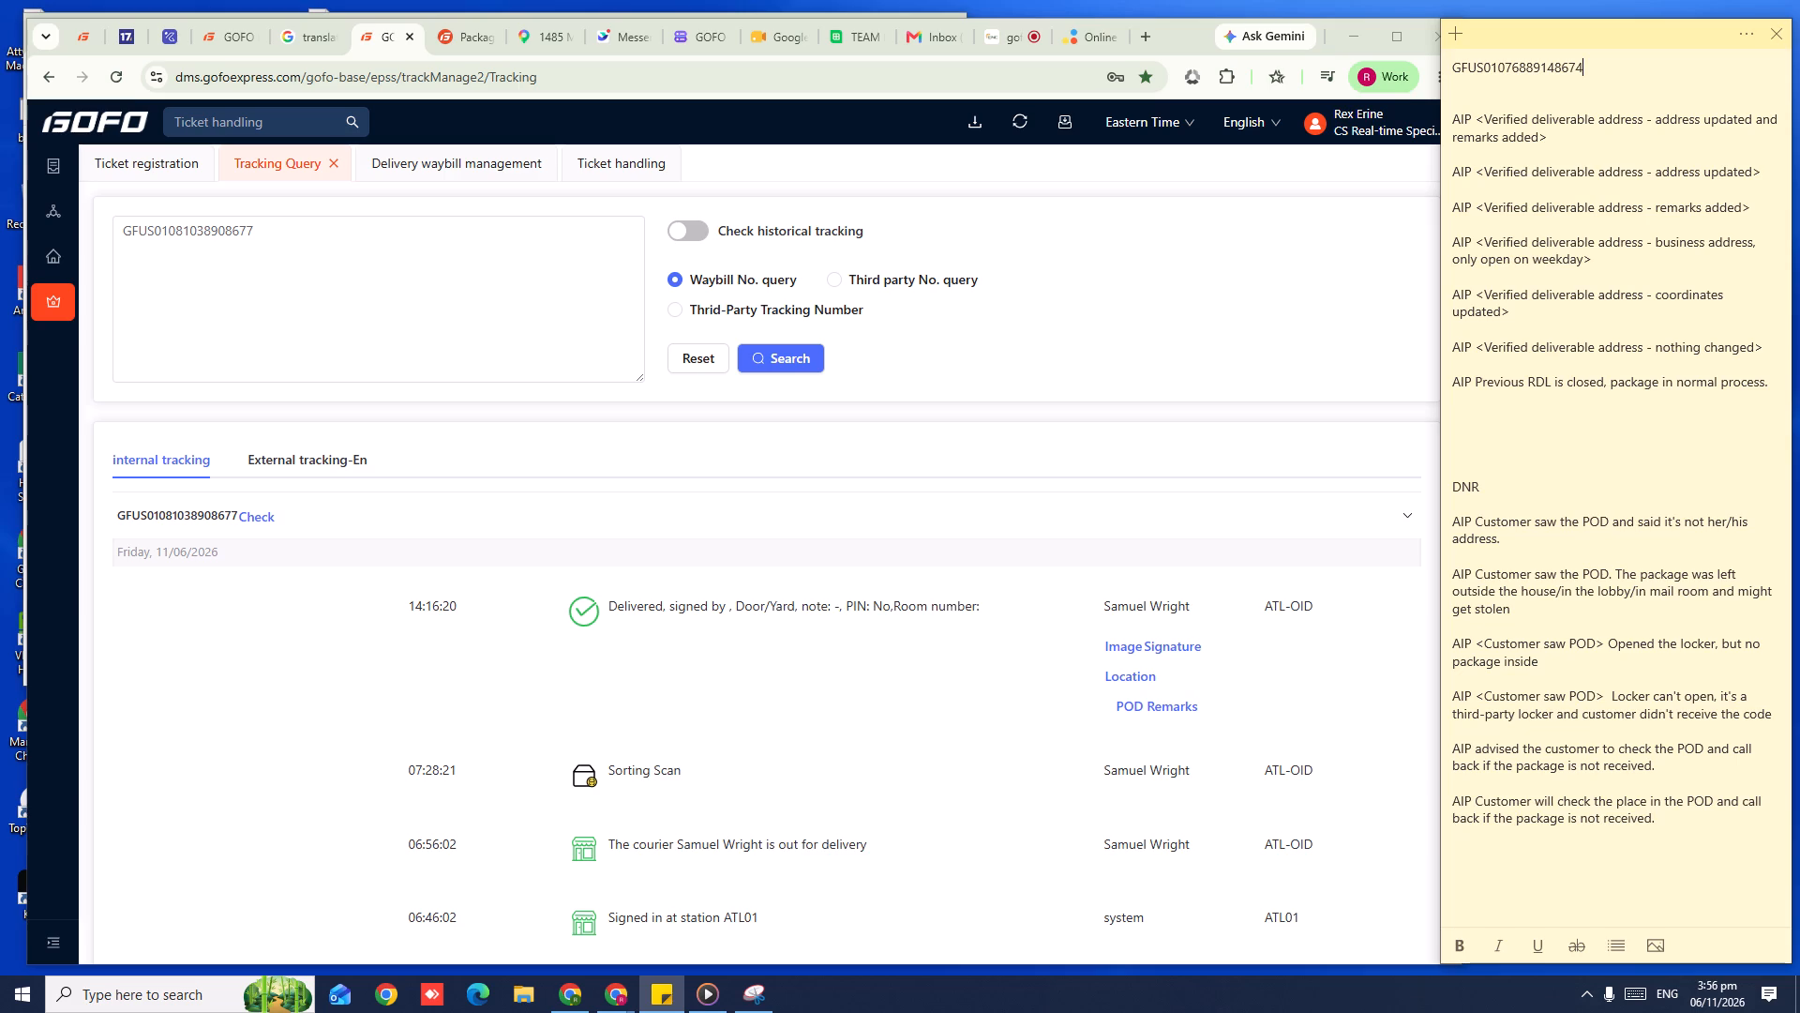
pyautogui.press('Return')
pyautogui.press('Return')
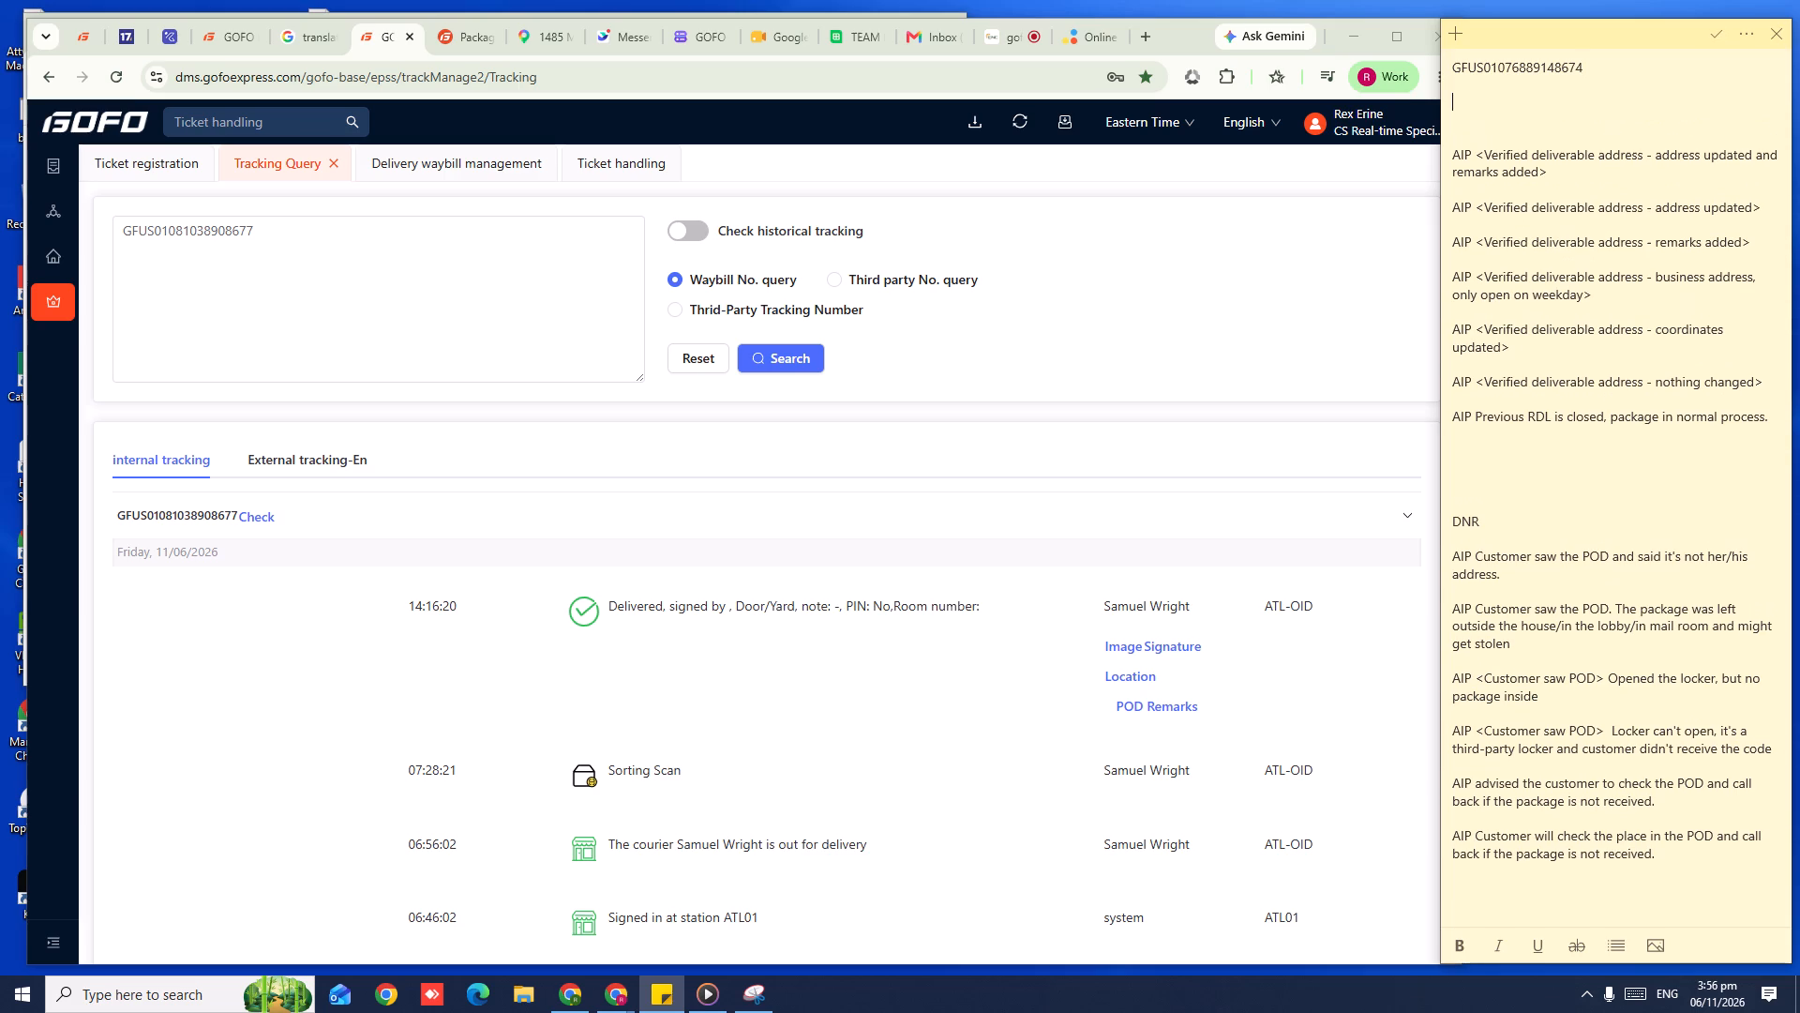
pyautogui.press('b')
pyautogui.press('BackSpace')
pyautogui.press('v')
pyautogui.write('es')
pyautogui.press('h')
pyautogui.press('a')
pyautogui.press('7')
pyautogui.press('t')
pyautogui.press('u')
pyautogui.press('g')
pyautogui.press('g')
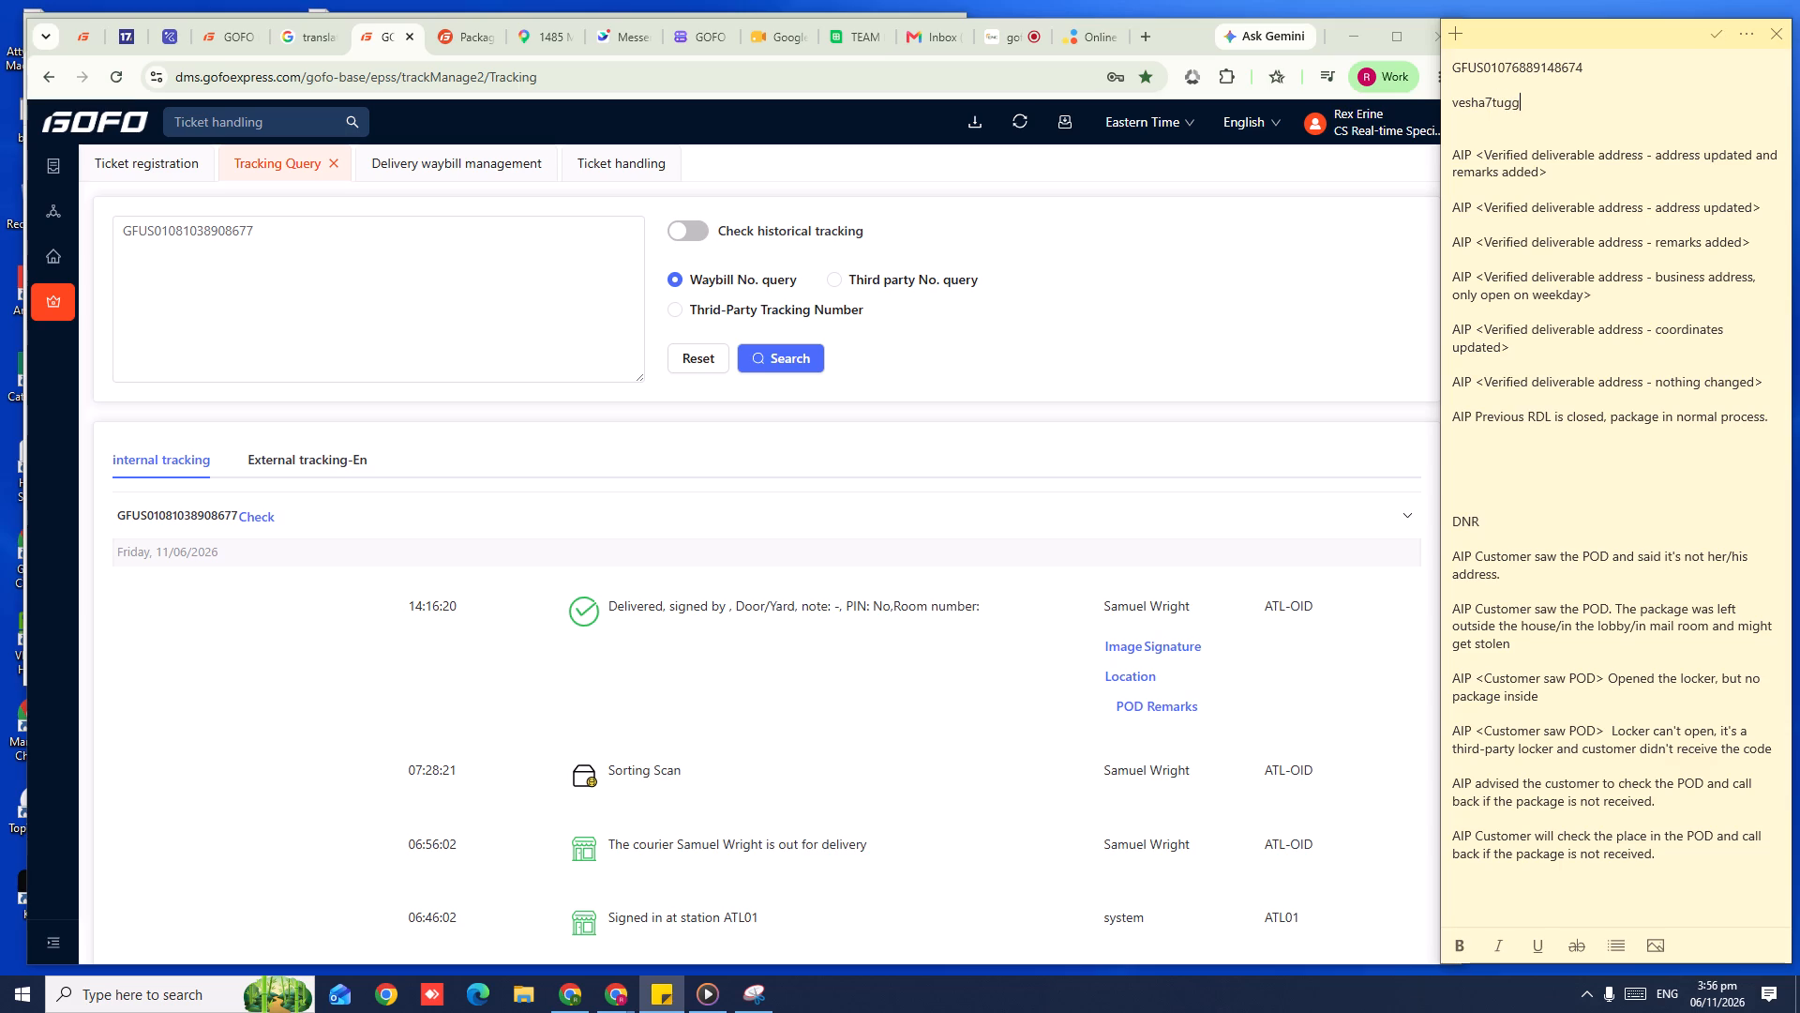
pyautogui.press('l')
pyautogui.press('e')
pyautogui.click(450, 171)
pyautogui.click(313, 169)
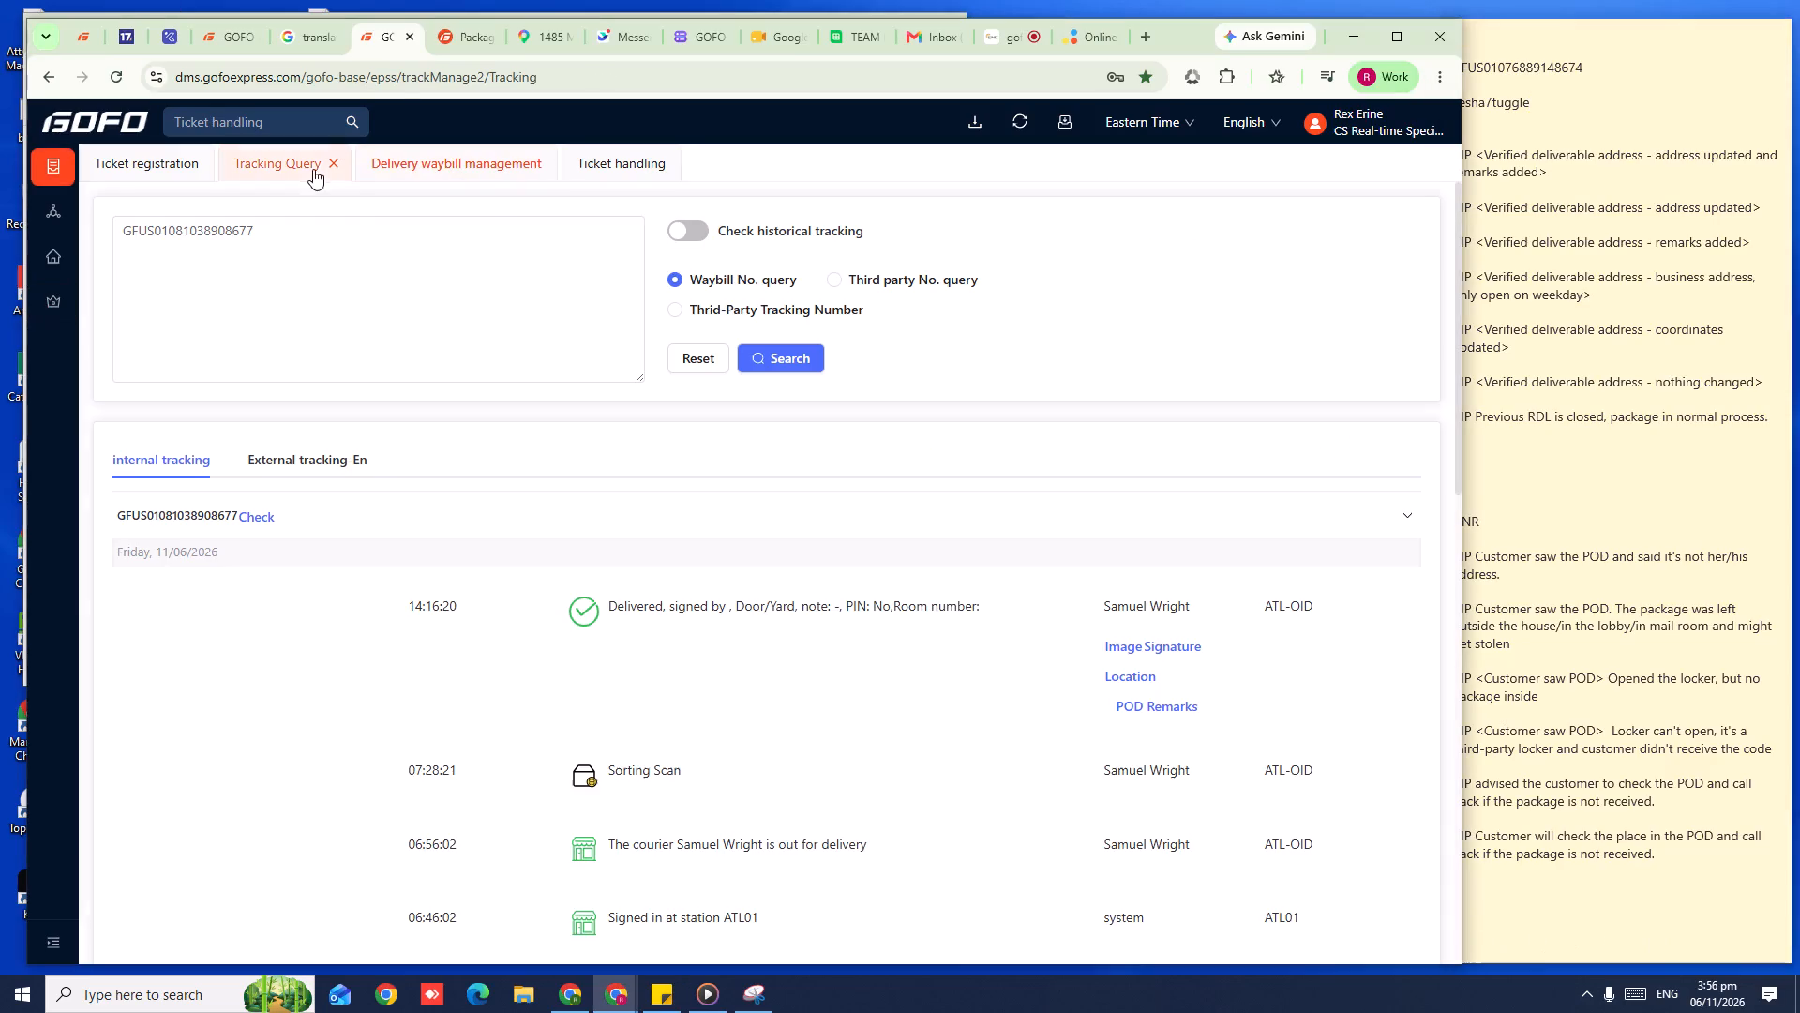
pyautogui.click(262, 522)
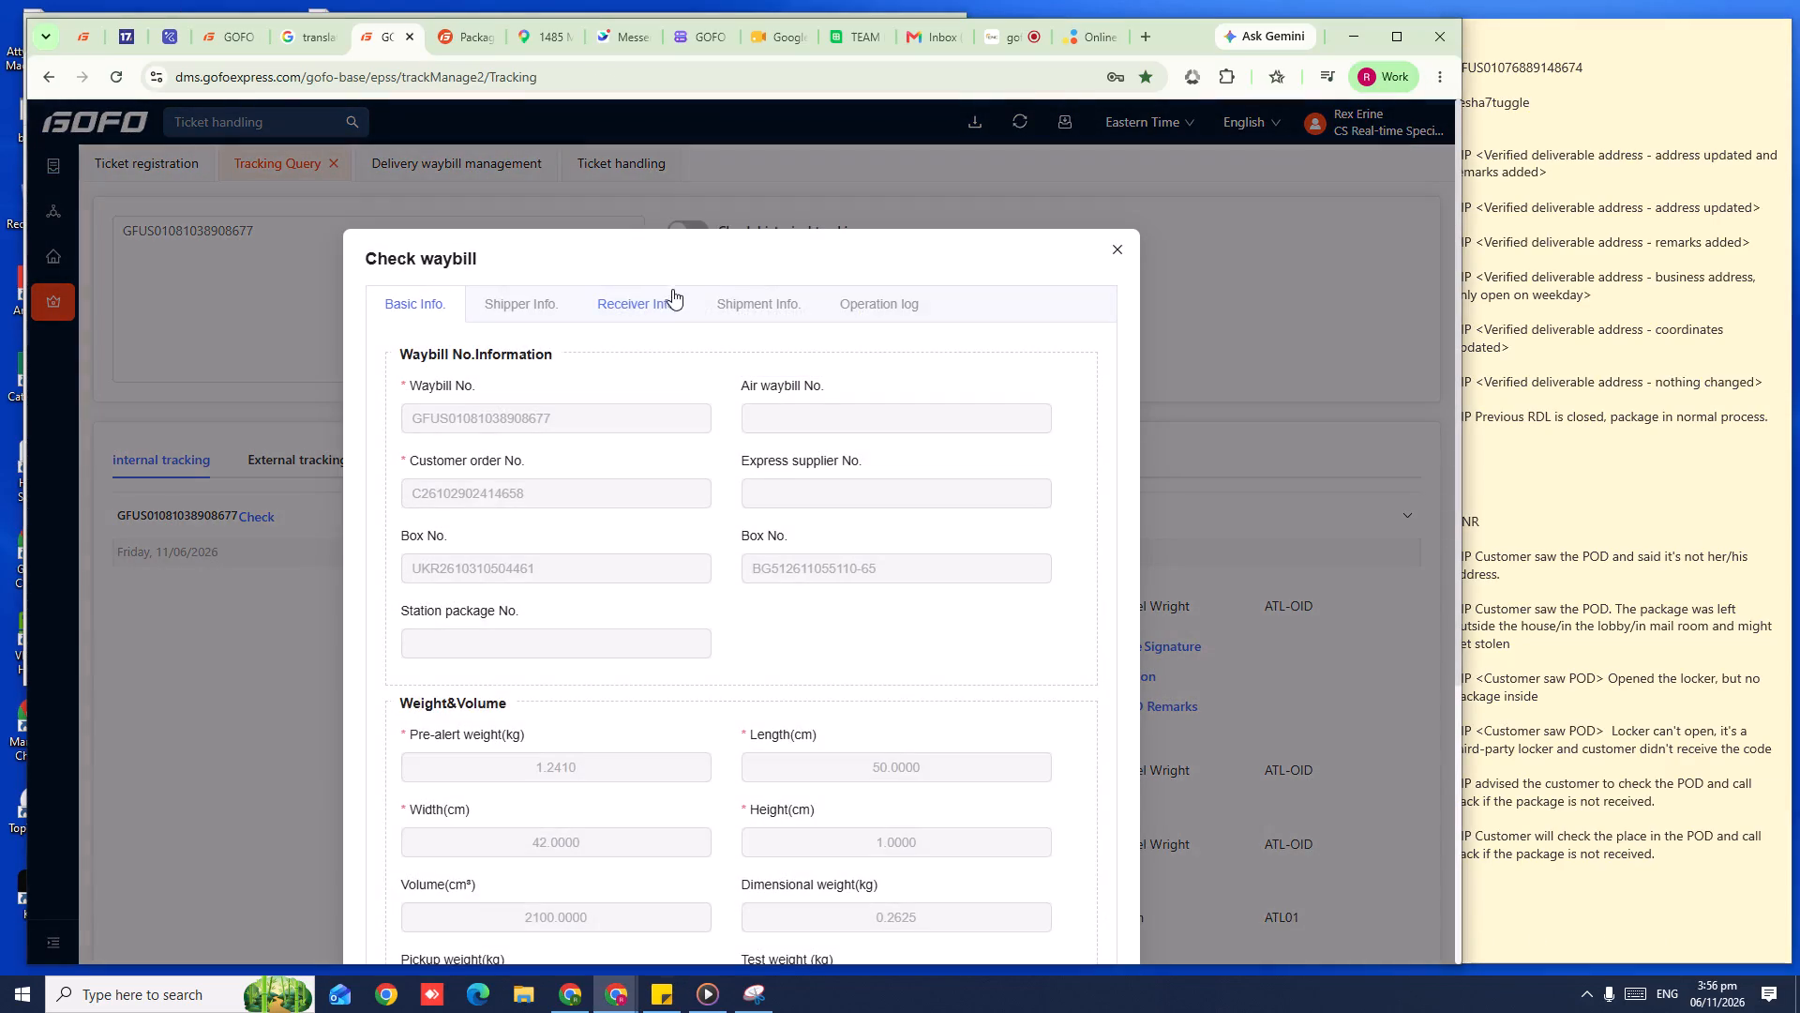
pyautogui.click(670, 293)
# Complete the customer's e-mail address with its domain in the sticky note and copy the whole address.
pyautogui.click(1556, 178)
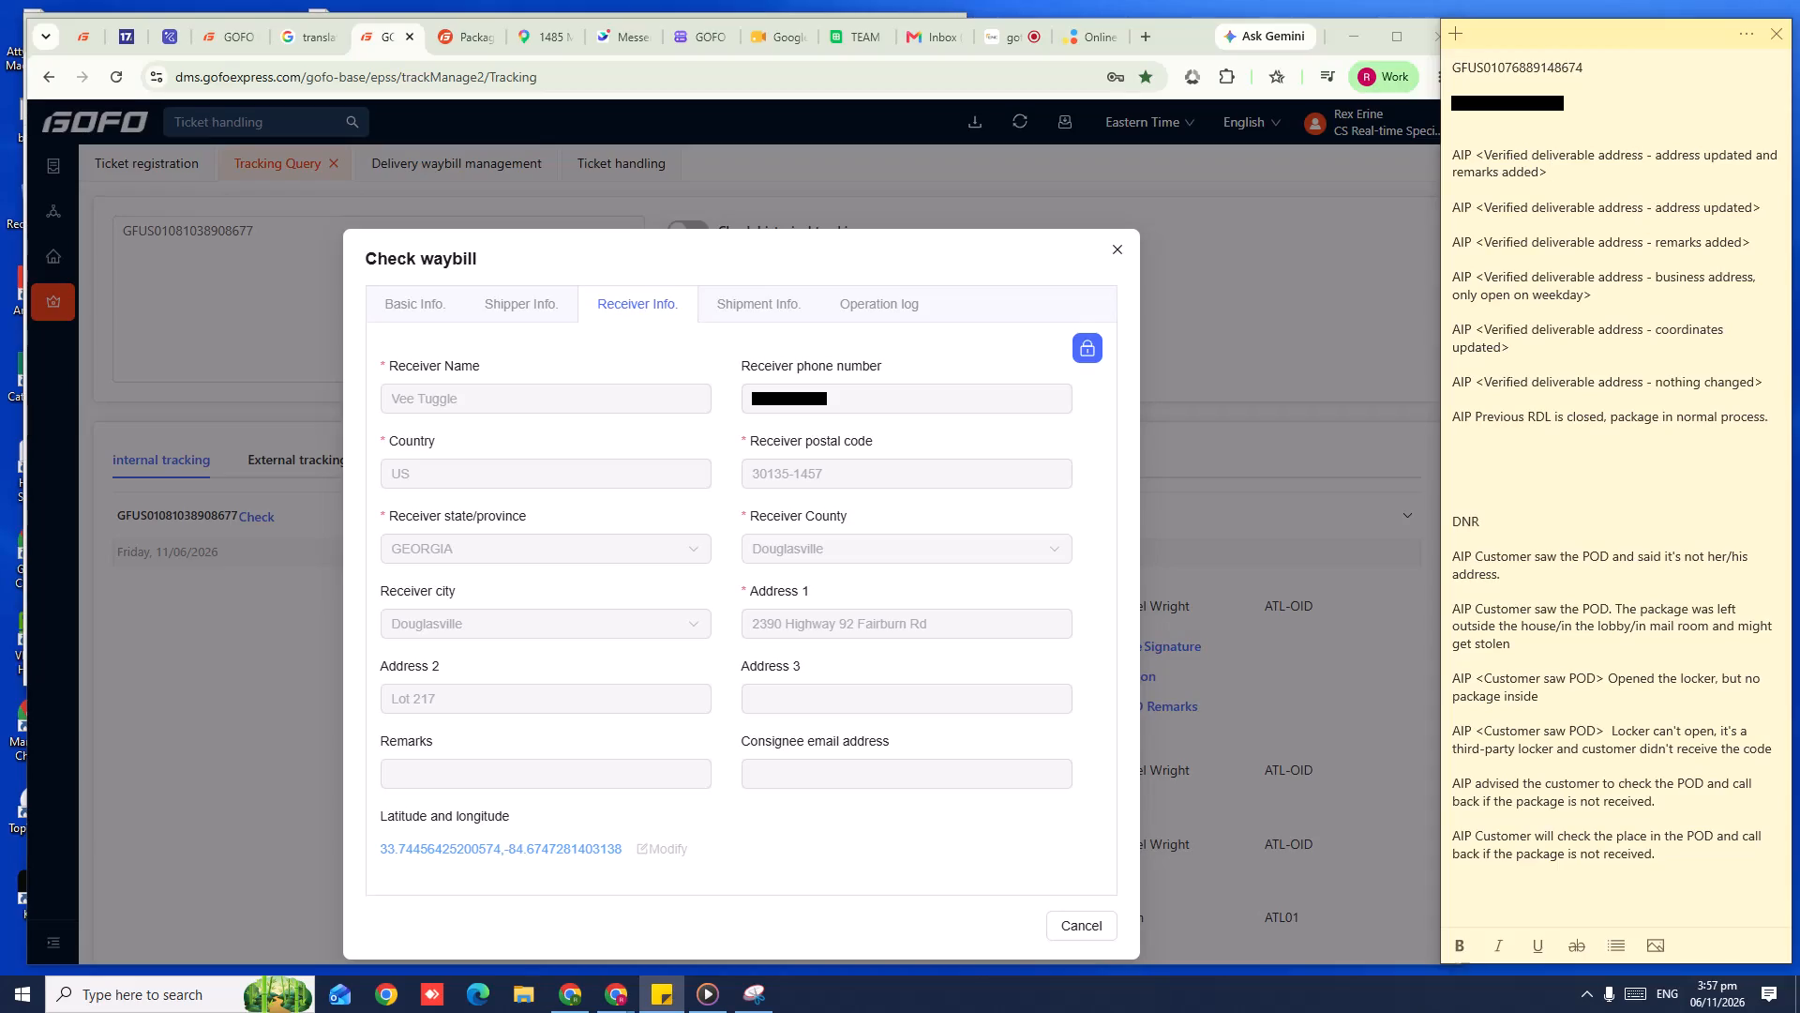
pyautogui.click(1542, 99)
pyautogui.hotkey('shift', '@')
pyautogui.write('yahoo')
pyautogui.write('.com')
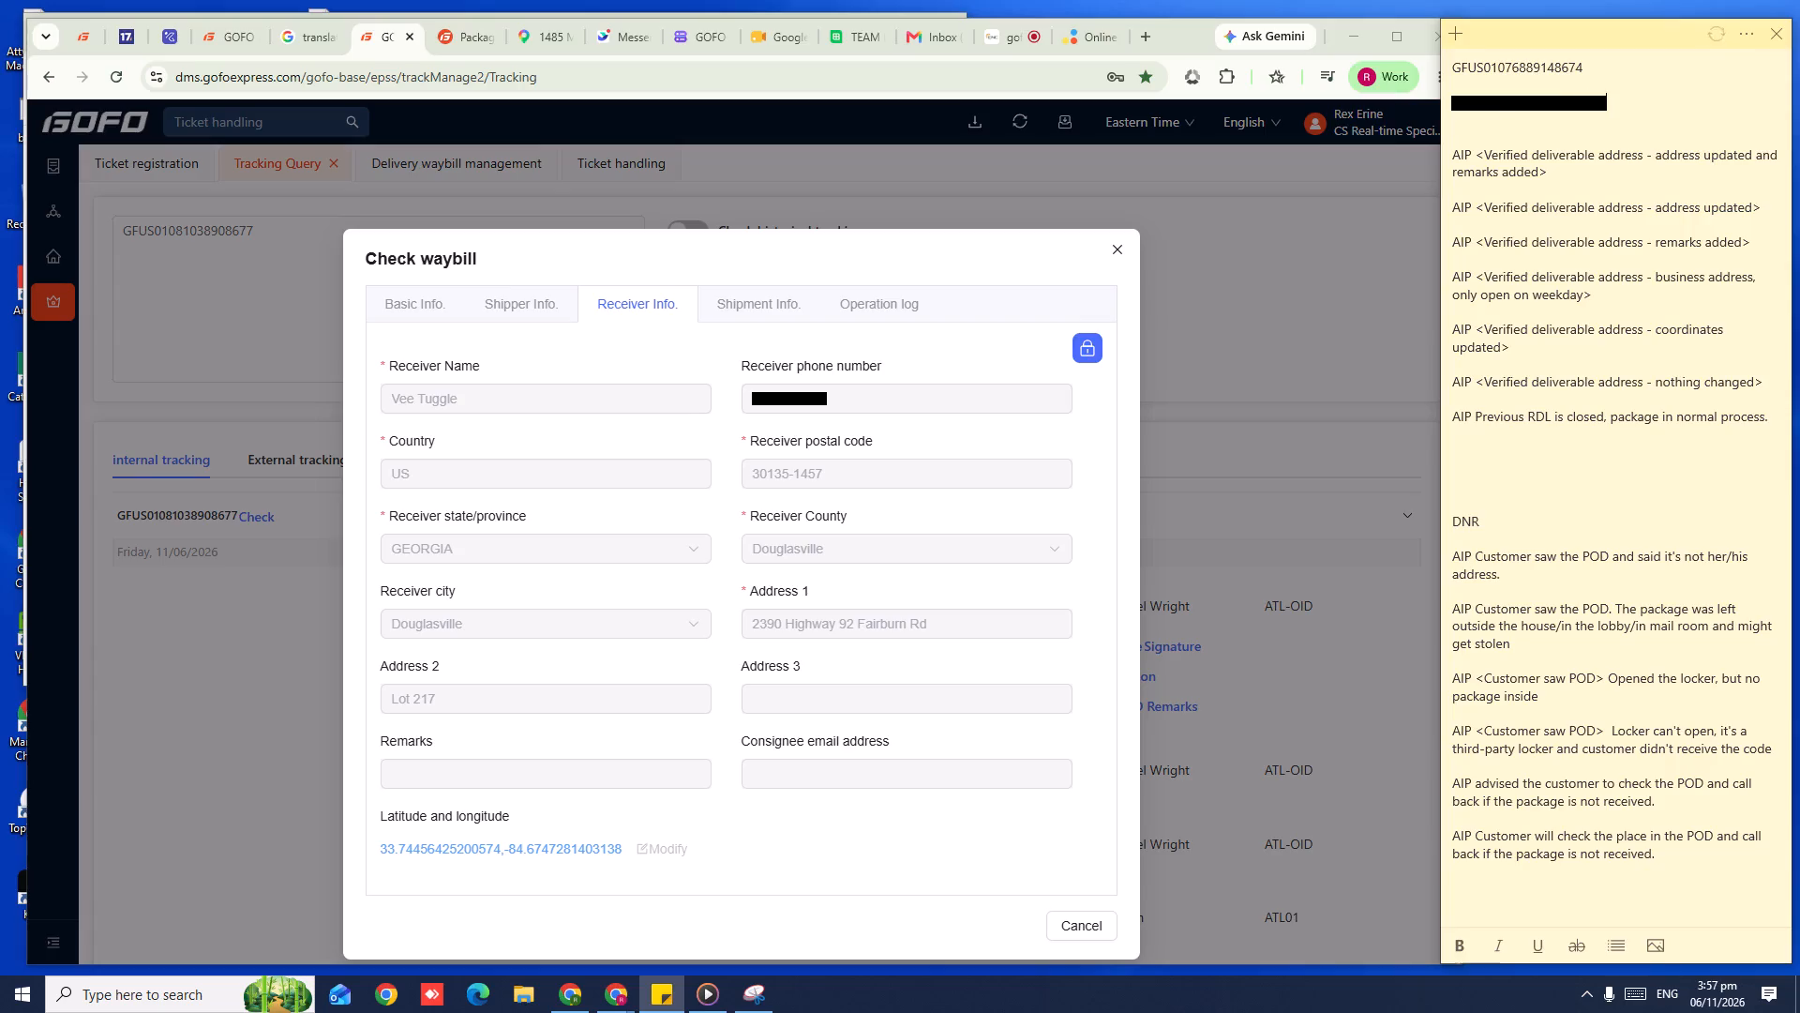
pyautogui.tripleClick(1537, 104)
pyautogui.hotkey('ctrl', 'c')
pyautogui.hotkey('ctrl', 'c')
pyautogui.hotkey('ctrl', 'c')
pyautogui.click(742, 317)
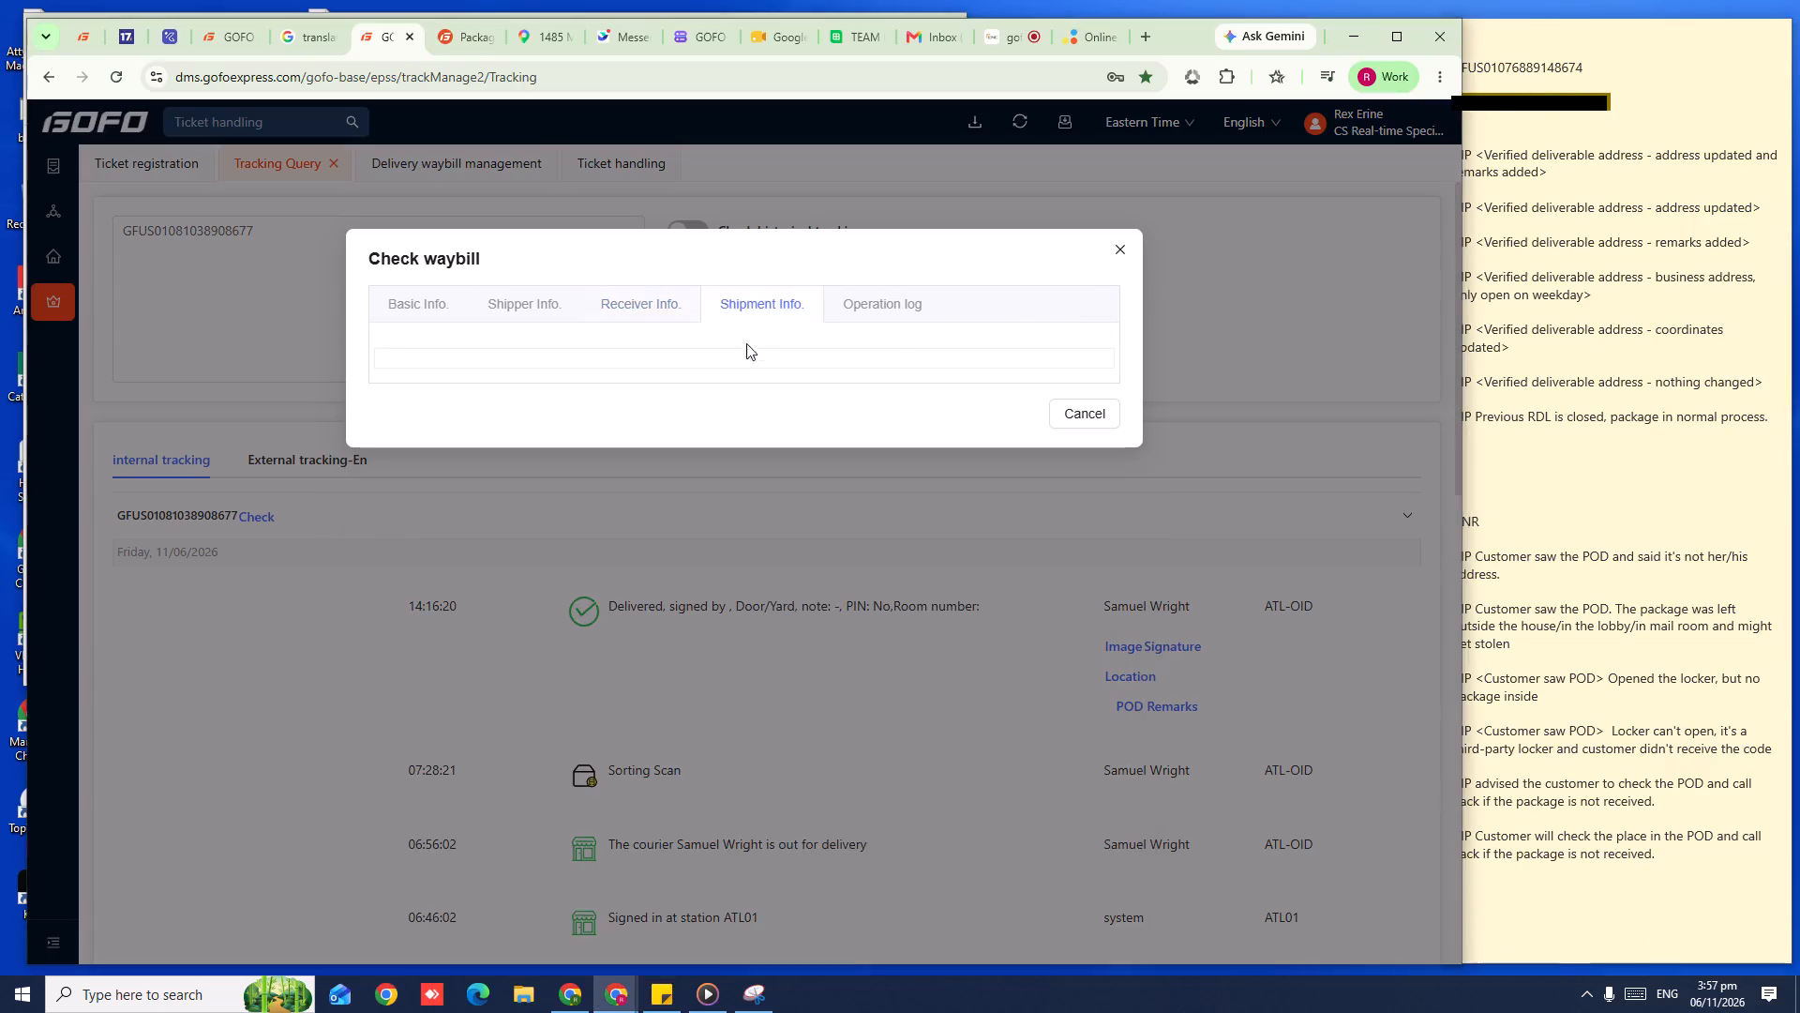
pyautogui.click(1118, 249)
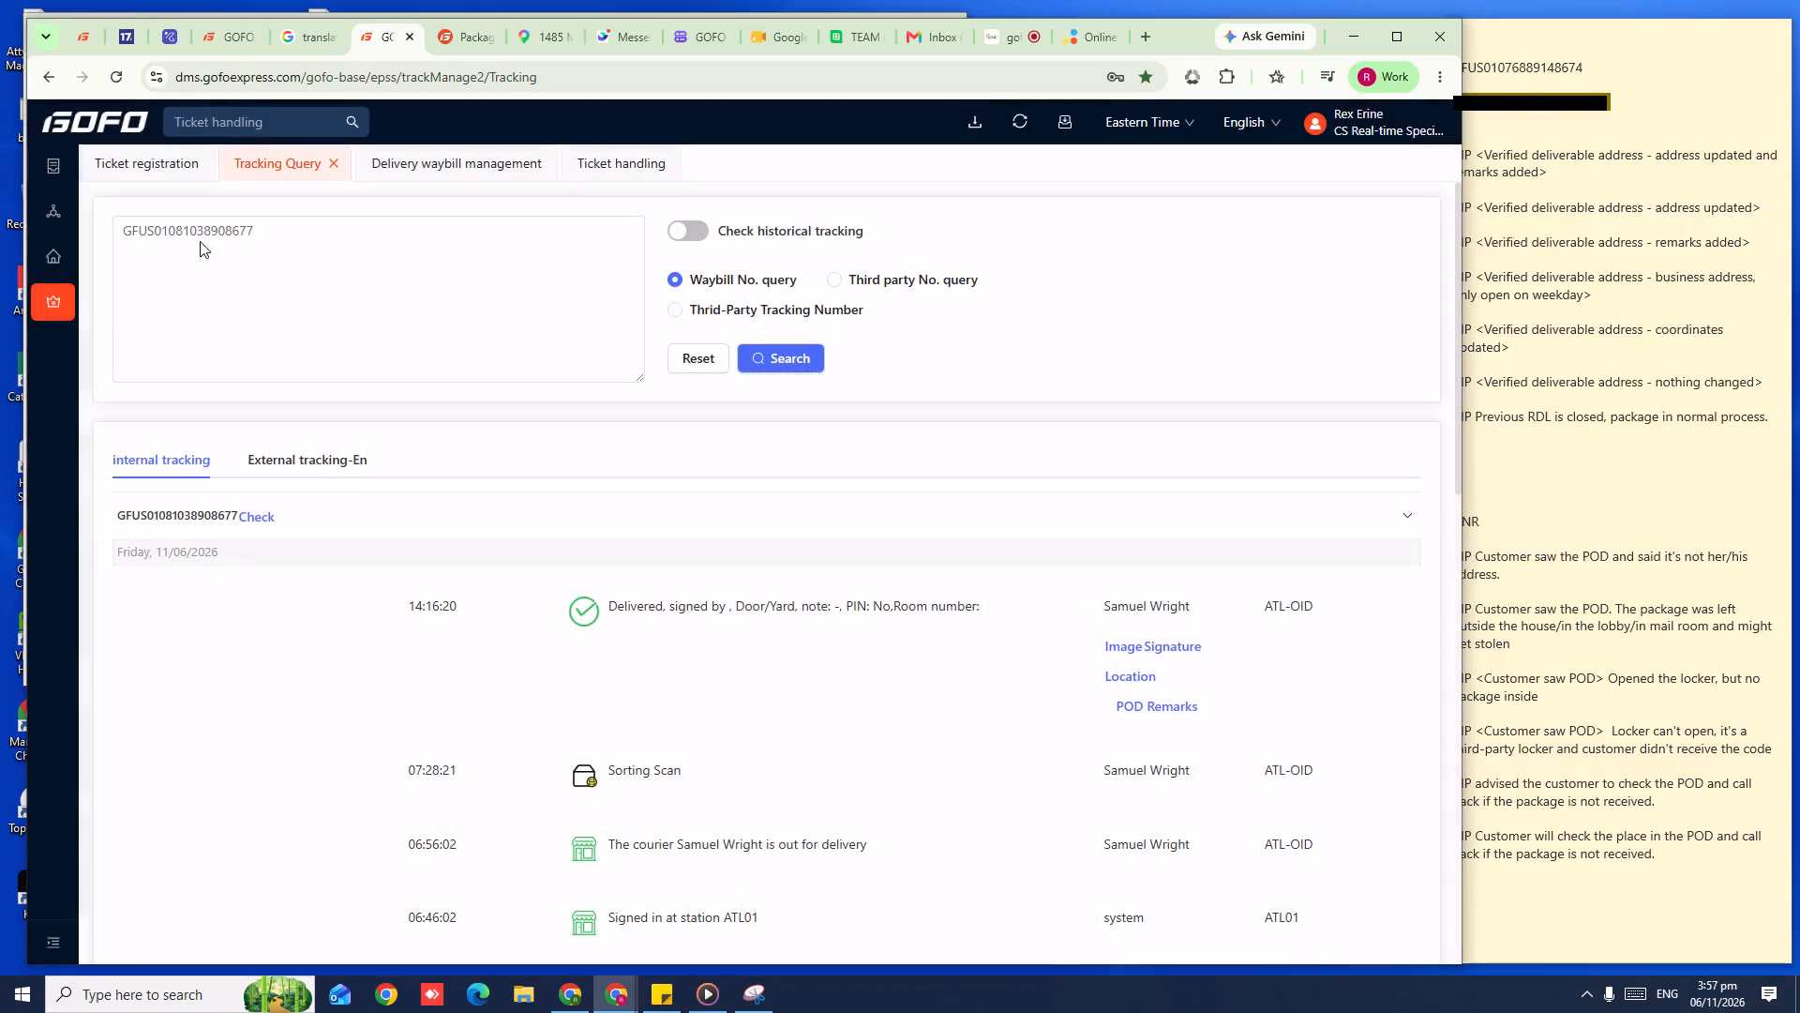
pyautogui.doubleClick(221, 224)
pyautogui.hotkey('ctrl', 'c')
pyautogui.hotkey('ctrl', 'c')
pyautogui.hotkey('ctrl', 'c')
pyautogui.click(615, 159)
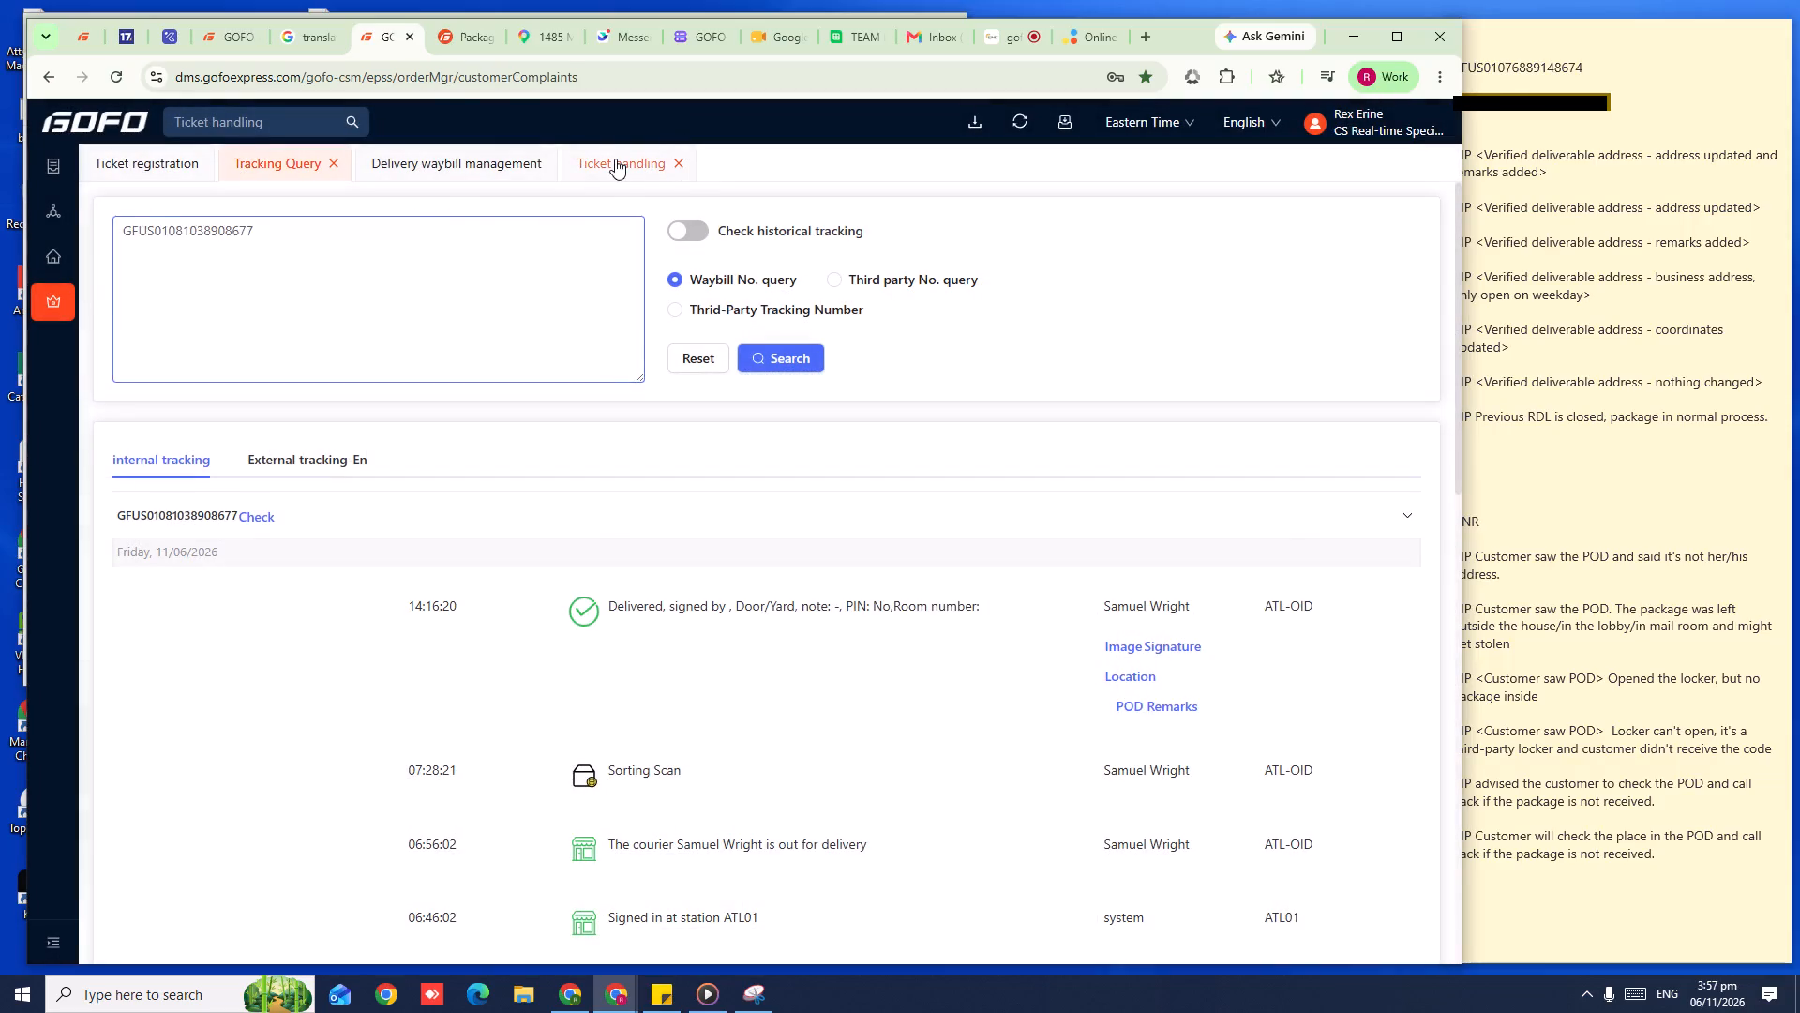
pyautogui.click(421, 259)
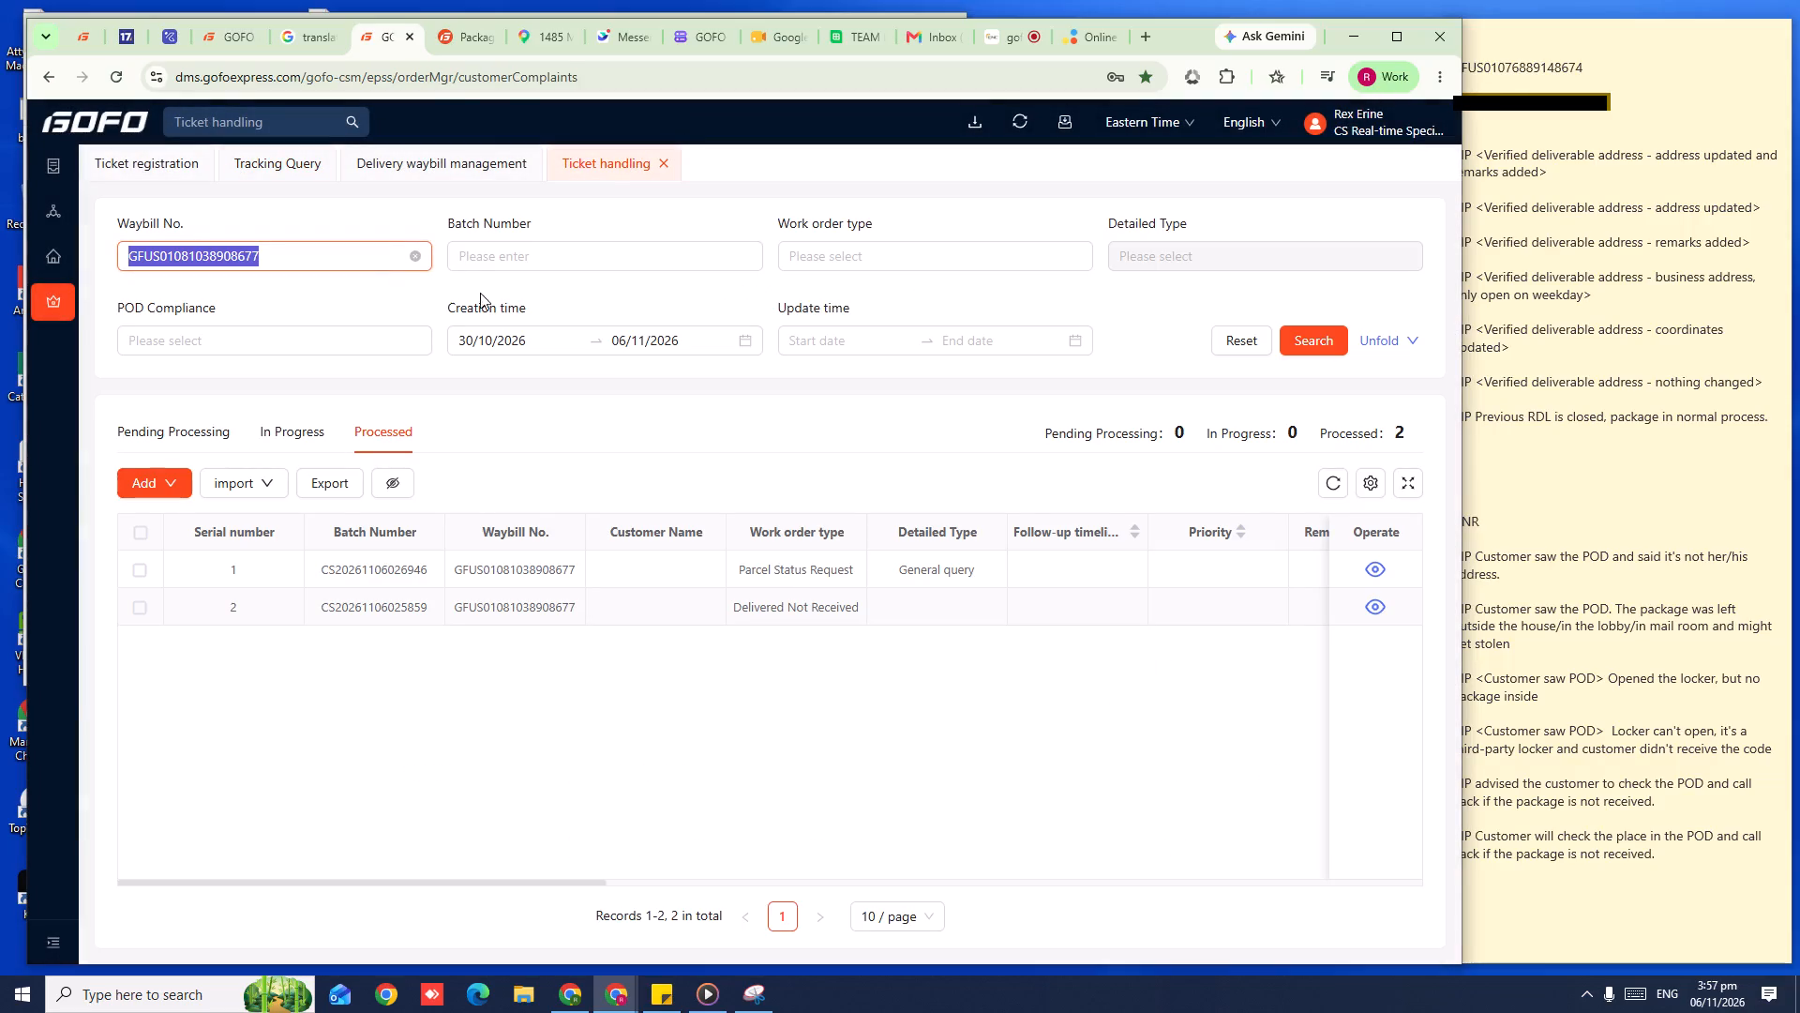
pyautogui.click(411, 255)
pyautogui.hotkey('ctrl', 'v')
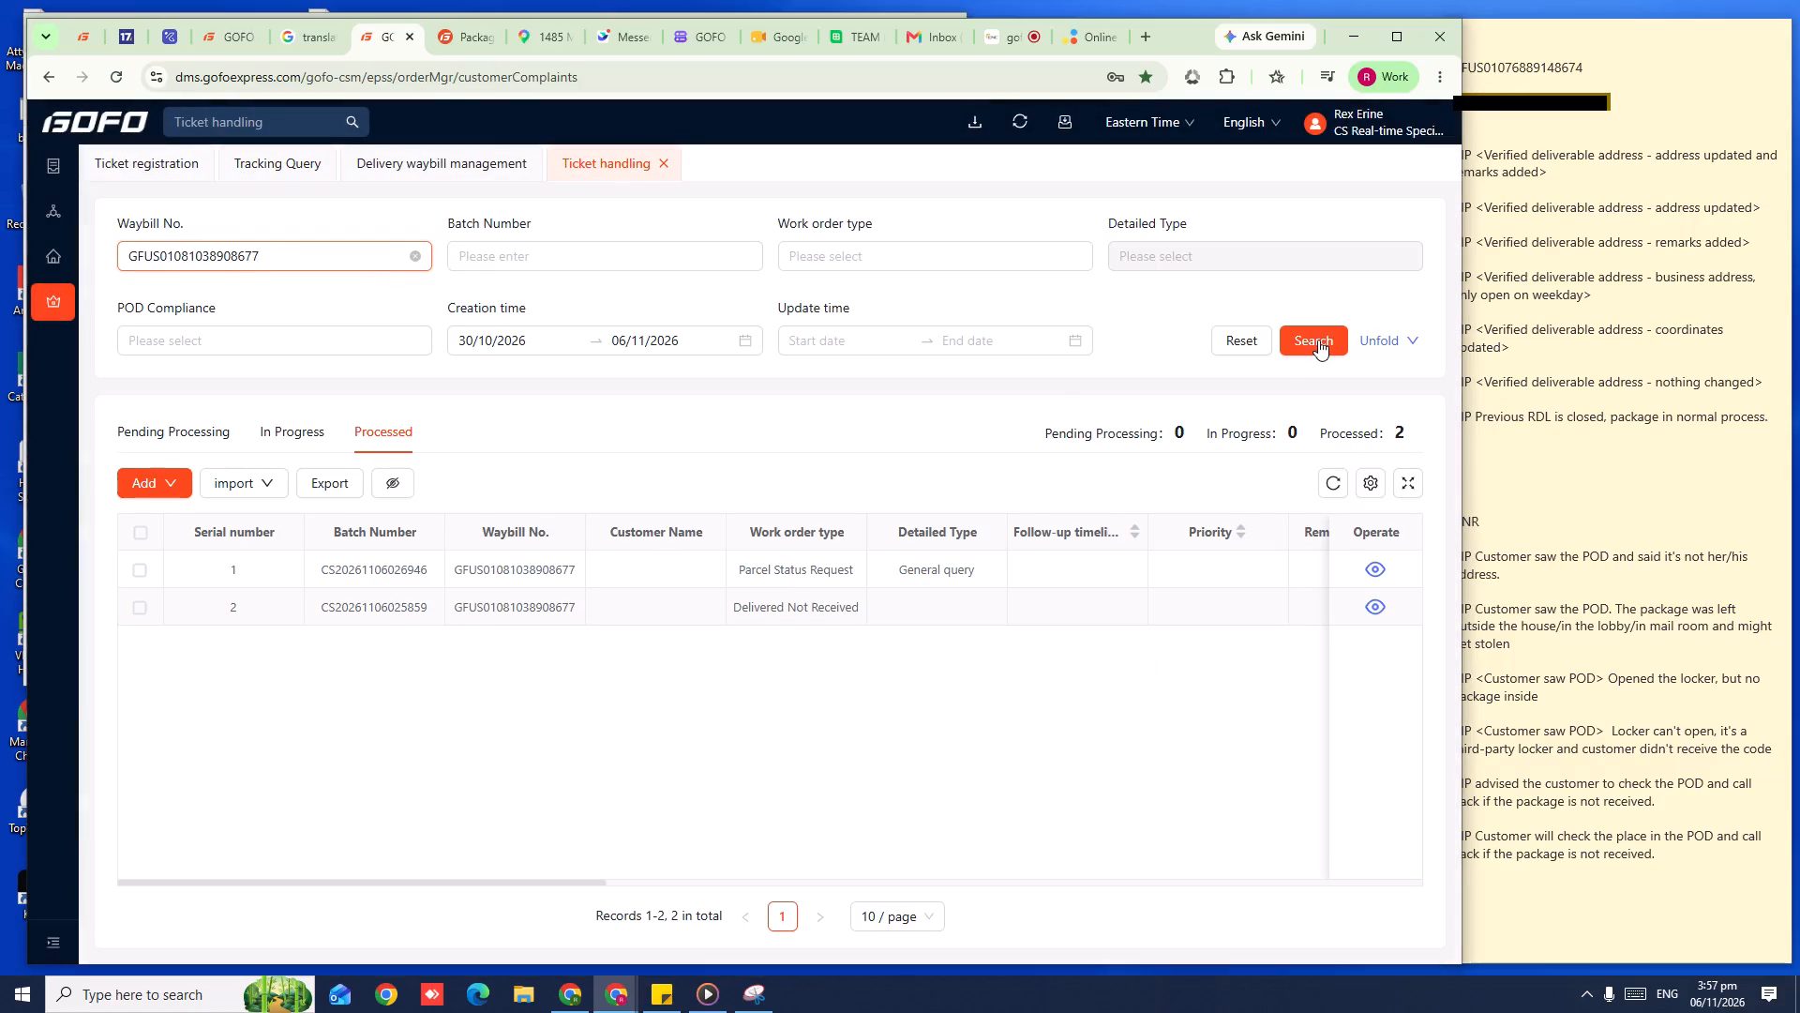
pyautogui.click(1318, 339)
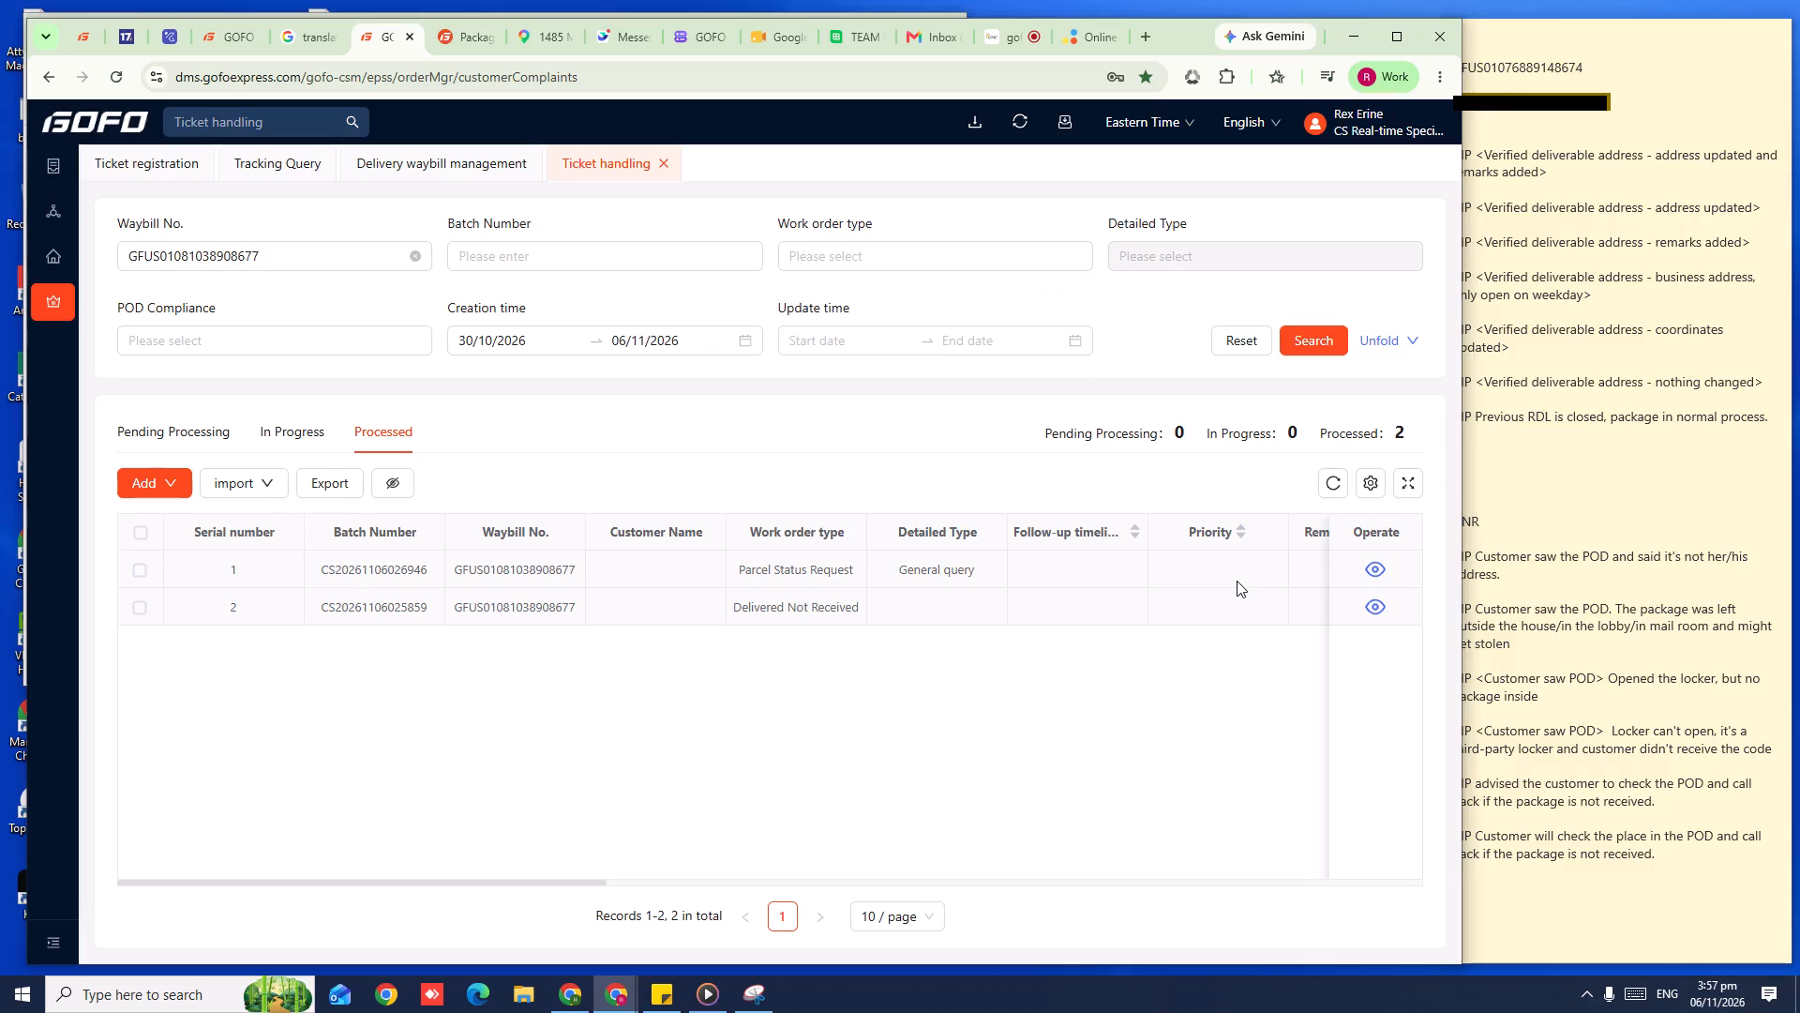
pyautogui.click(180, 175)
pyautogui.click(405, 205)
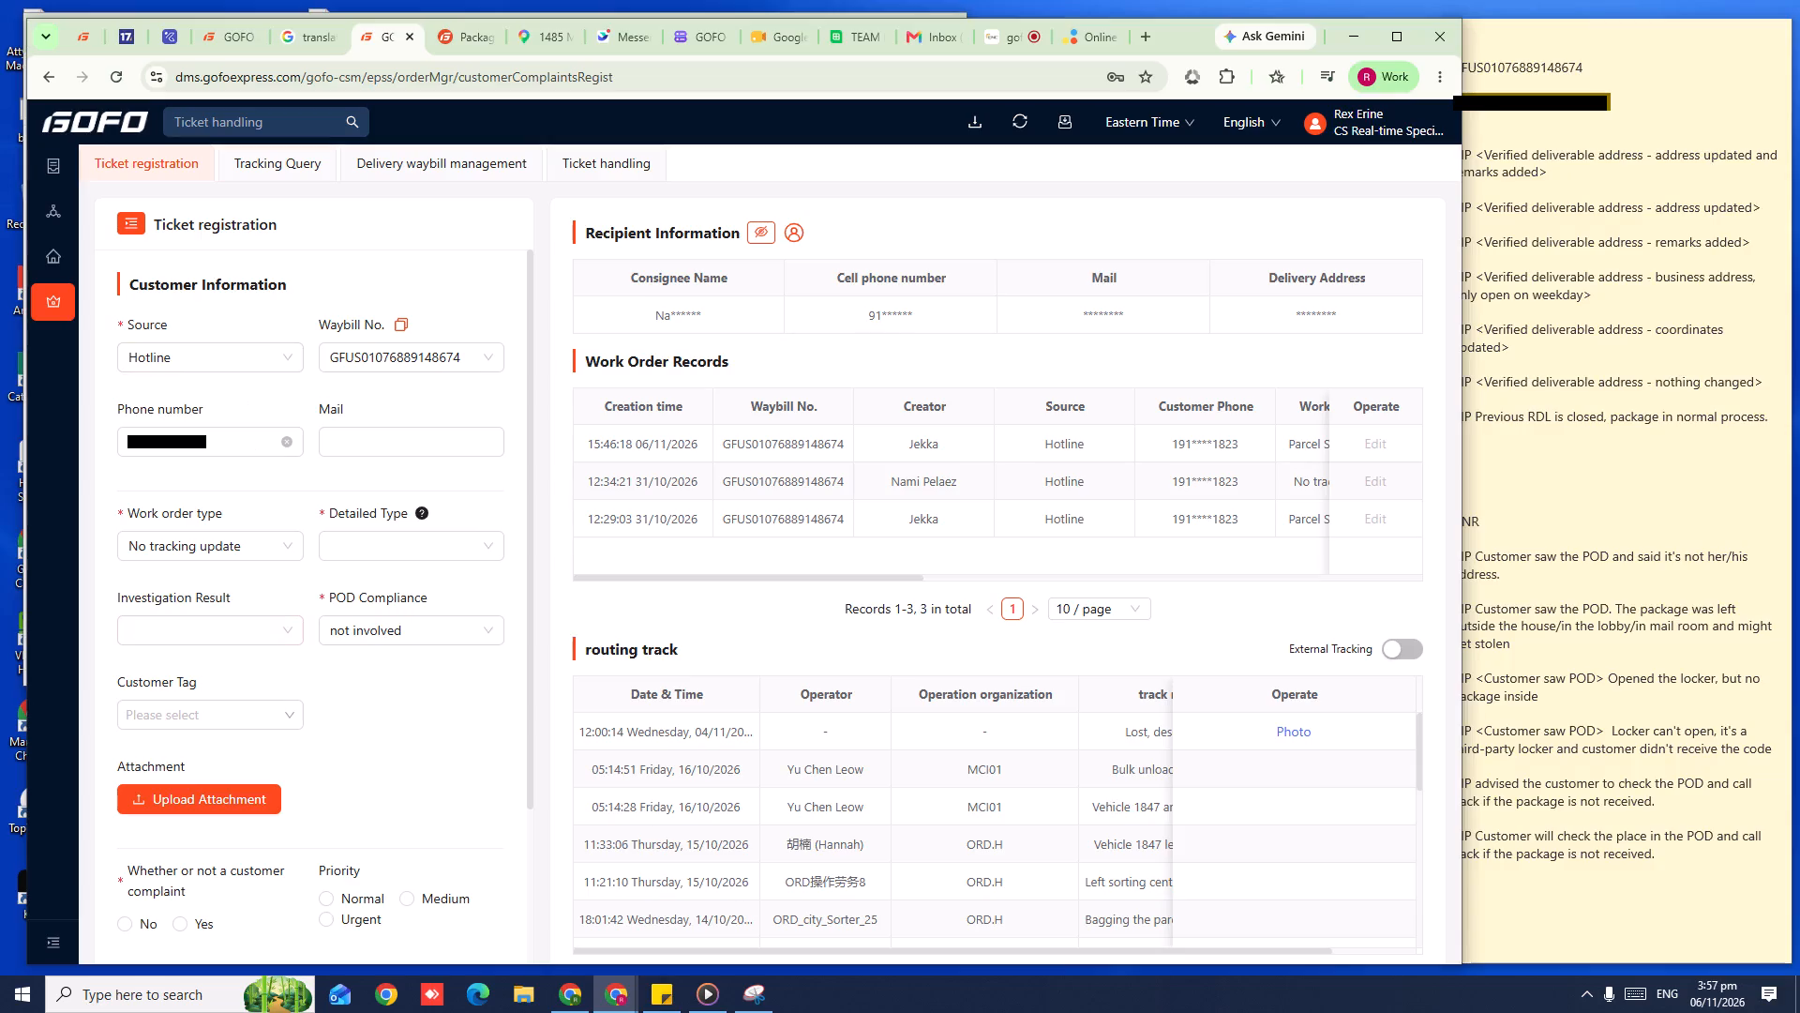
pyautogui.click(1557, 98)
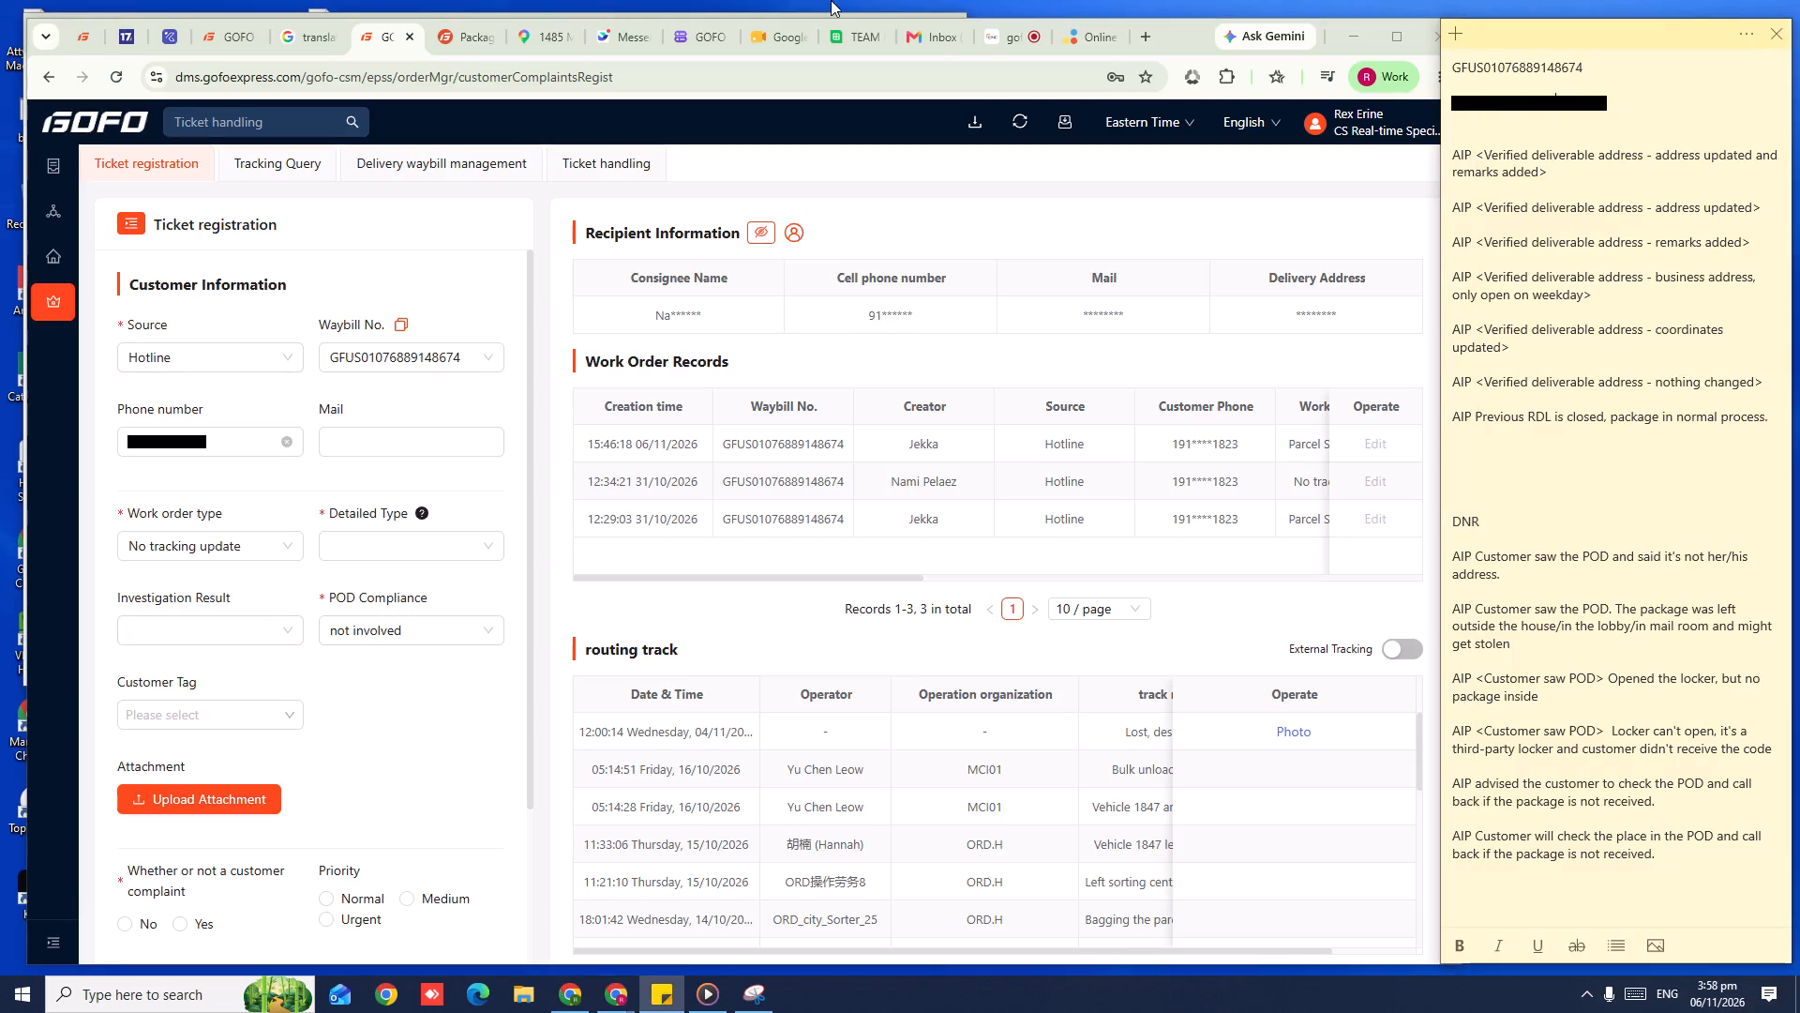
# Switch to the call center page, open its Queue Panel and move the call window away from the callee filter of the active calls.
pyautogui.click(1002, 33)
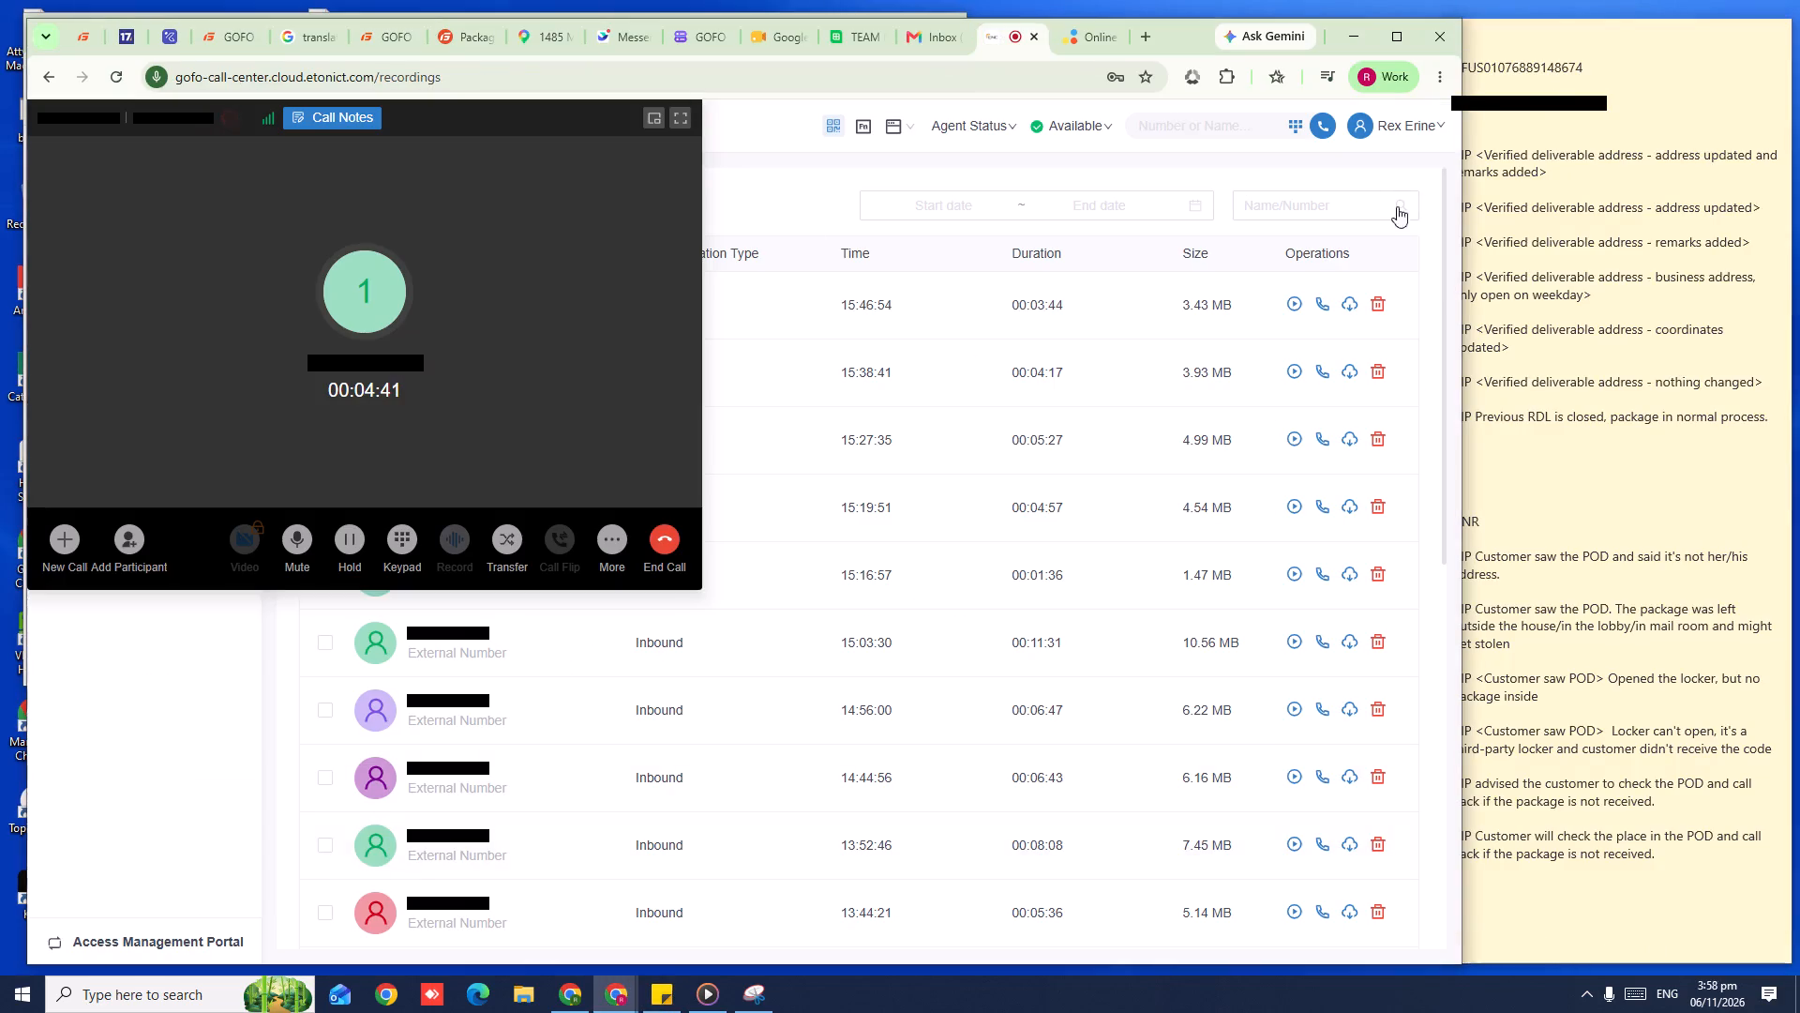
pyautogui.click(787, 177)
pyautogui.moveTo(425, 109); pyautogui.dragTo(1034, 348)
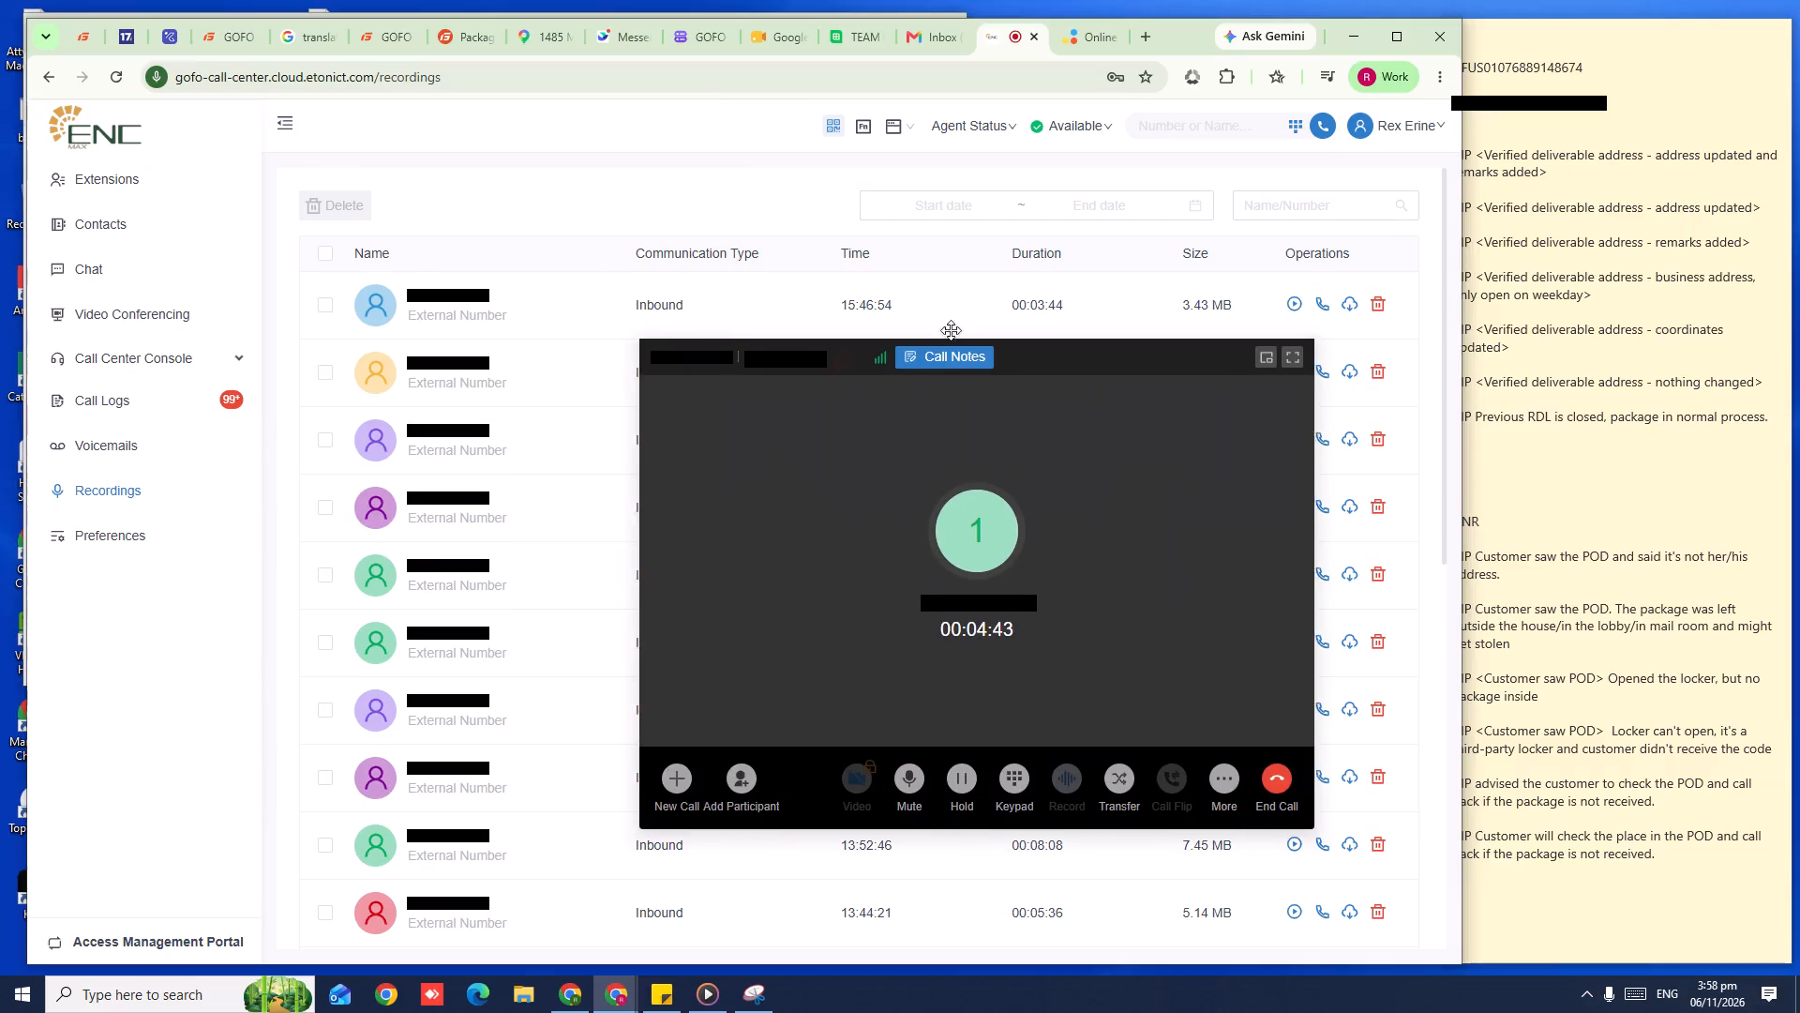
pyautogui.click(151, 454)
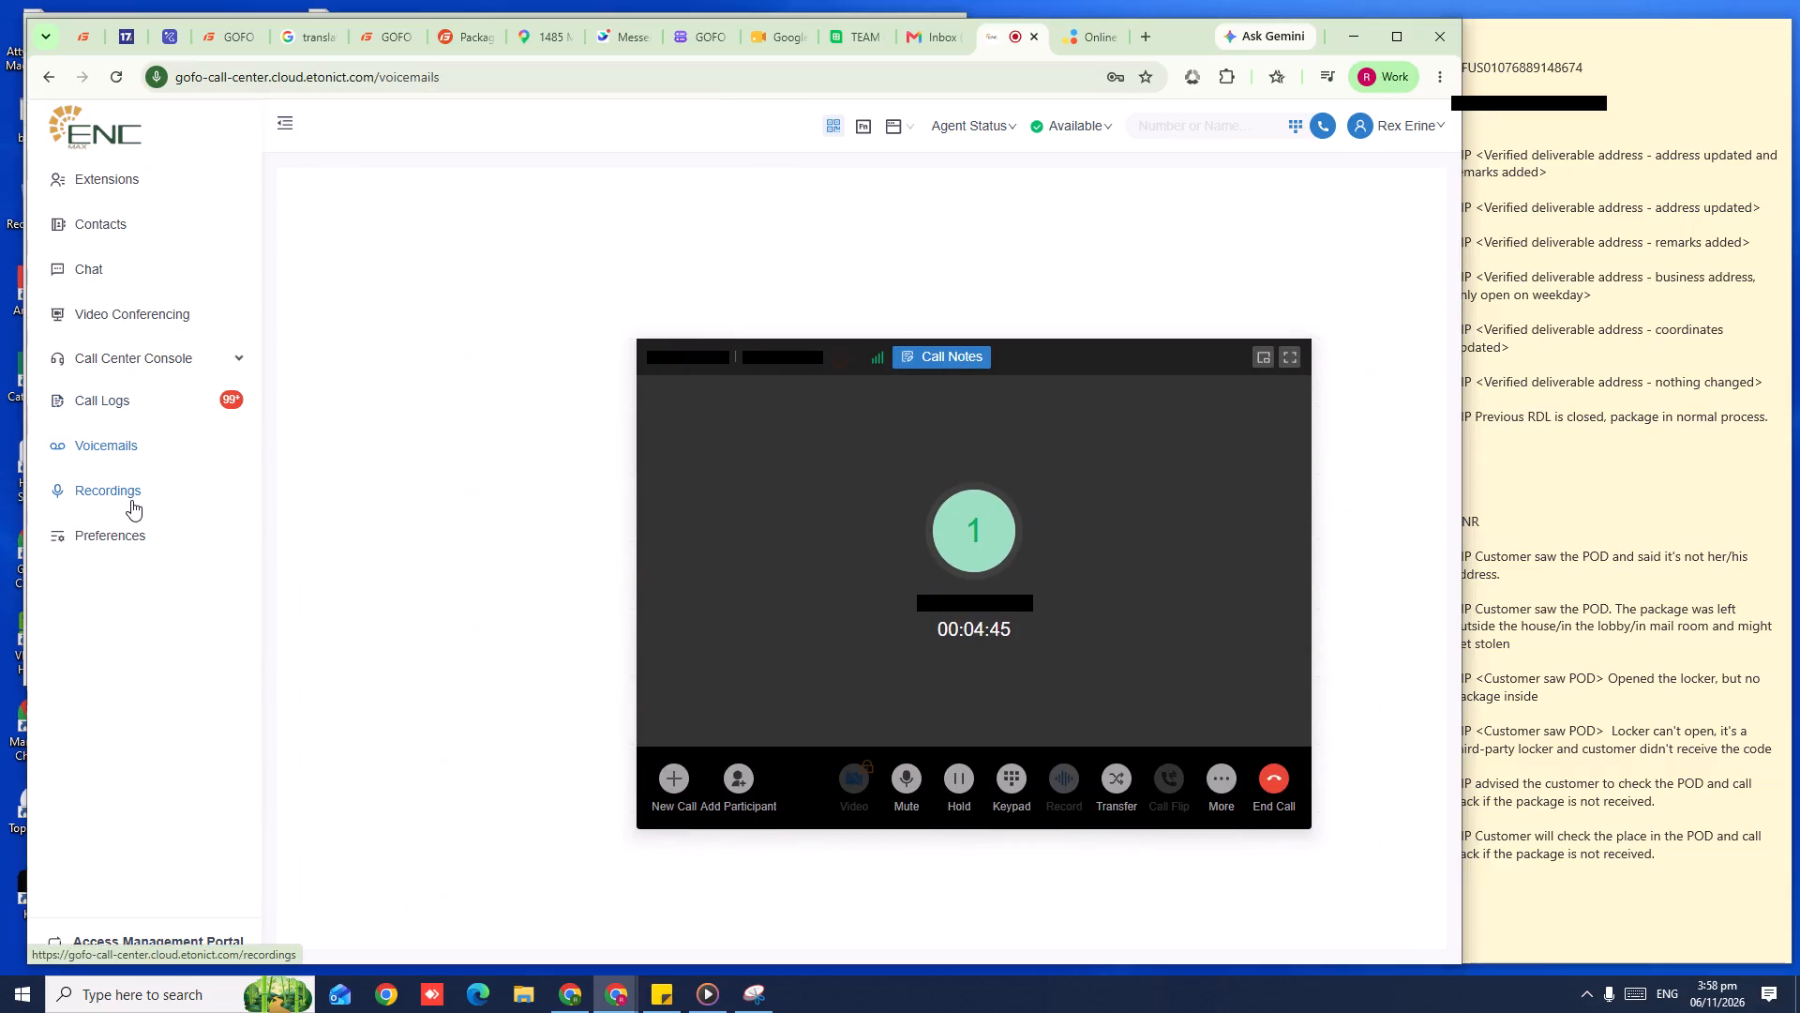
pyautogui.click(131, 500)
pyautogui.moveTo(1114, 369); pyautogui.dragTo(567, 148)
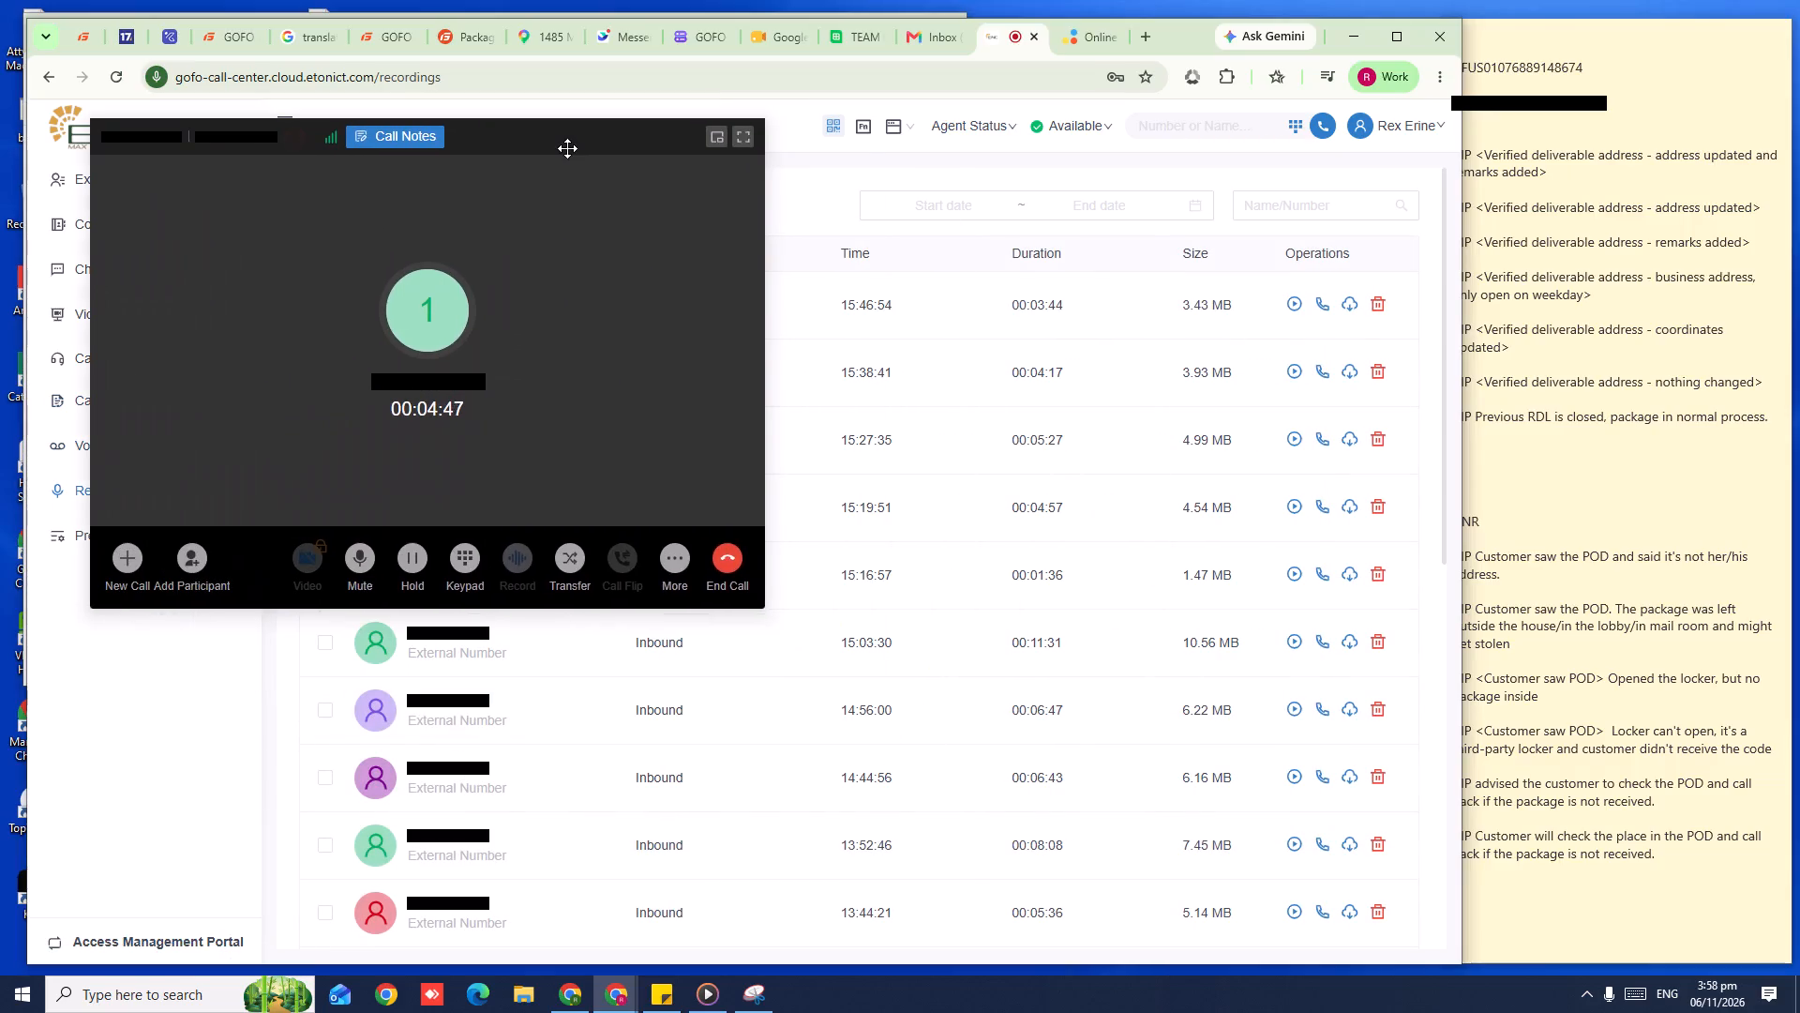
pyautogui.moveTo(567, 148); pyautogui.dragTo(846, 203)
pyautogui.click(160, 361)
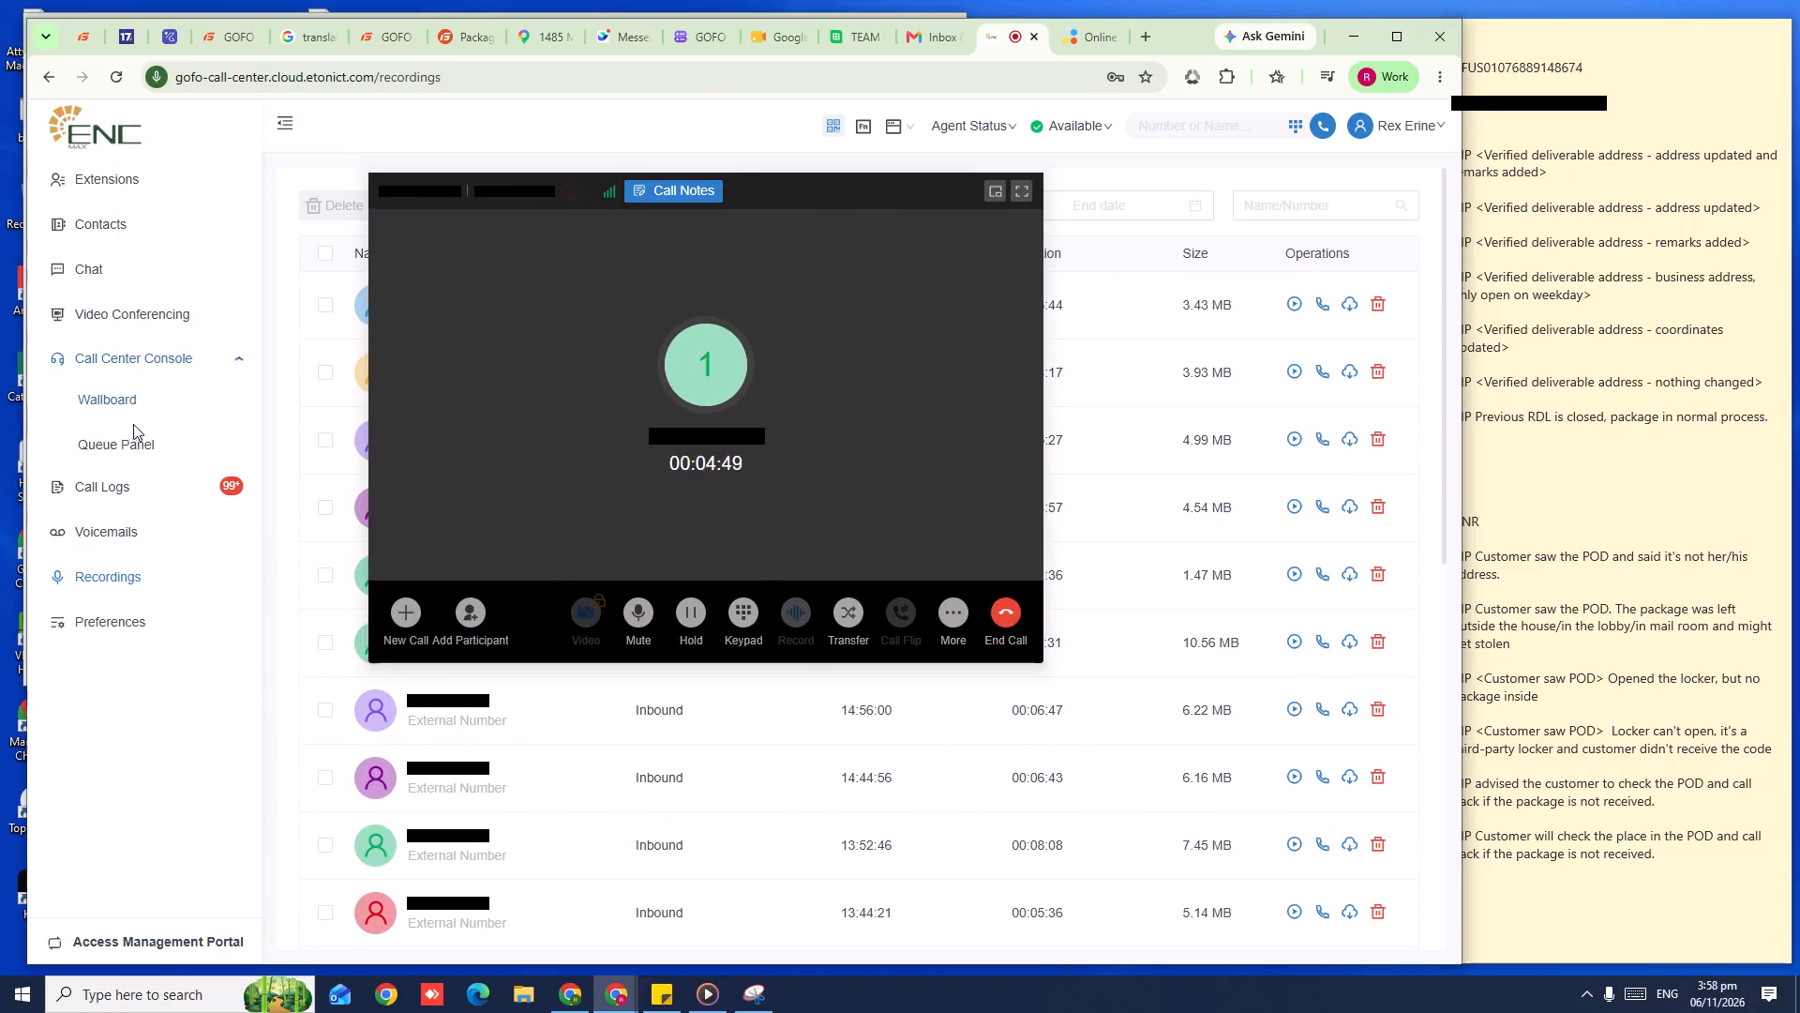
pyautogui.click(128, 457)
pyautogui.moveTo(858, 199); pyautogui.dragTo(260, 546)
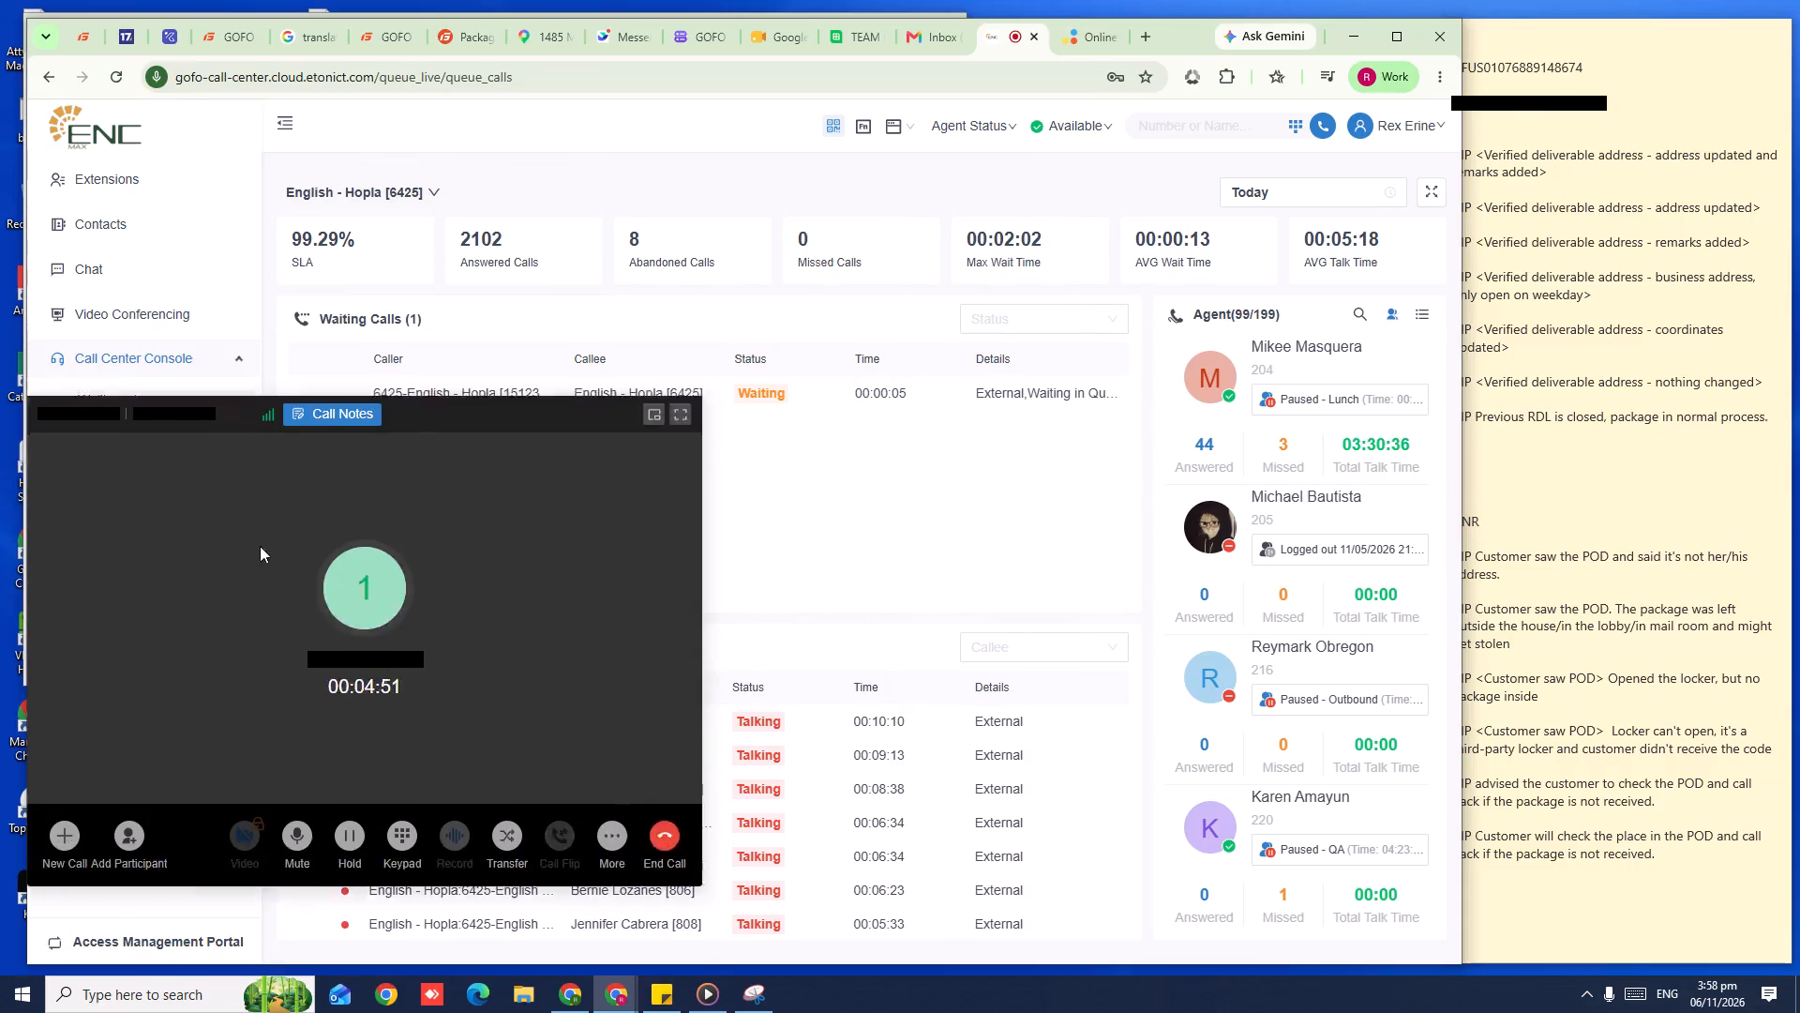
pyautogui.moveTo(260, 546); pyautogui.dragTo(371, 692)
# Filter the active calls by the agent's own extension 337 and hang up the ongoing call.
pyautogui.click(1012, 637)
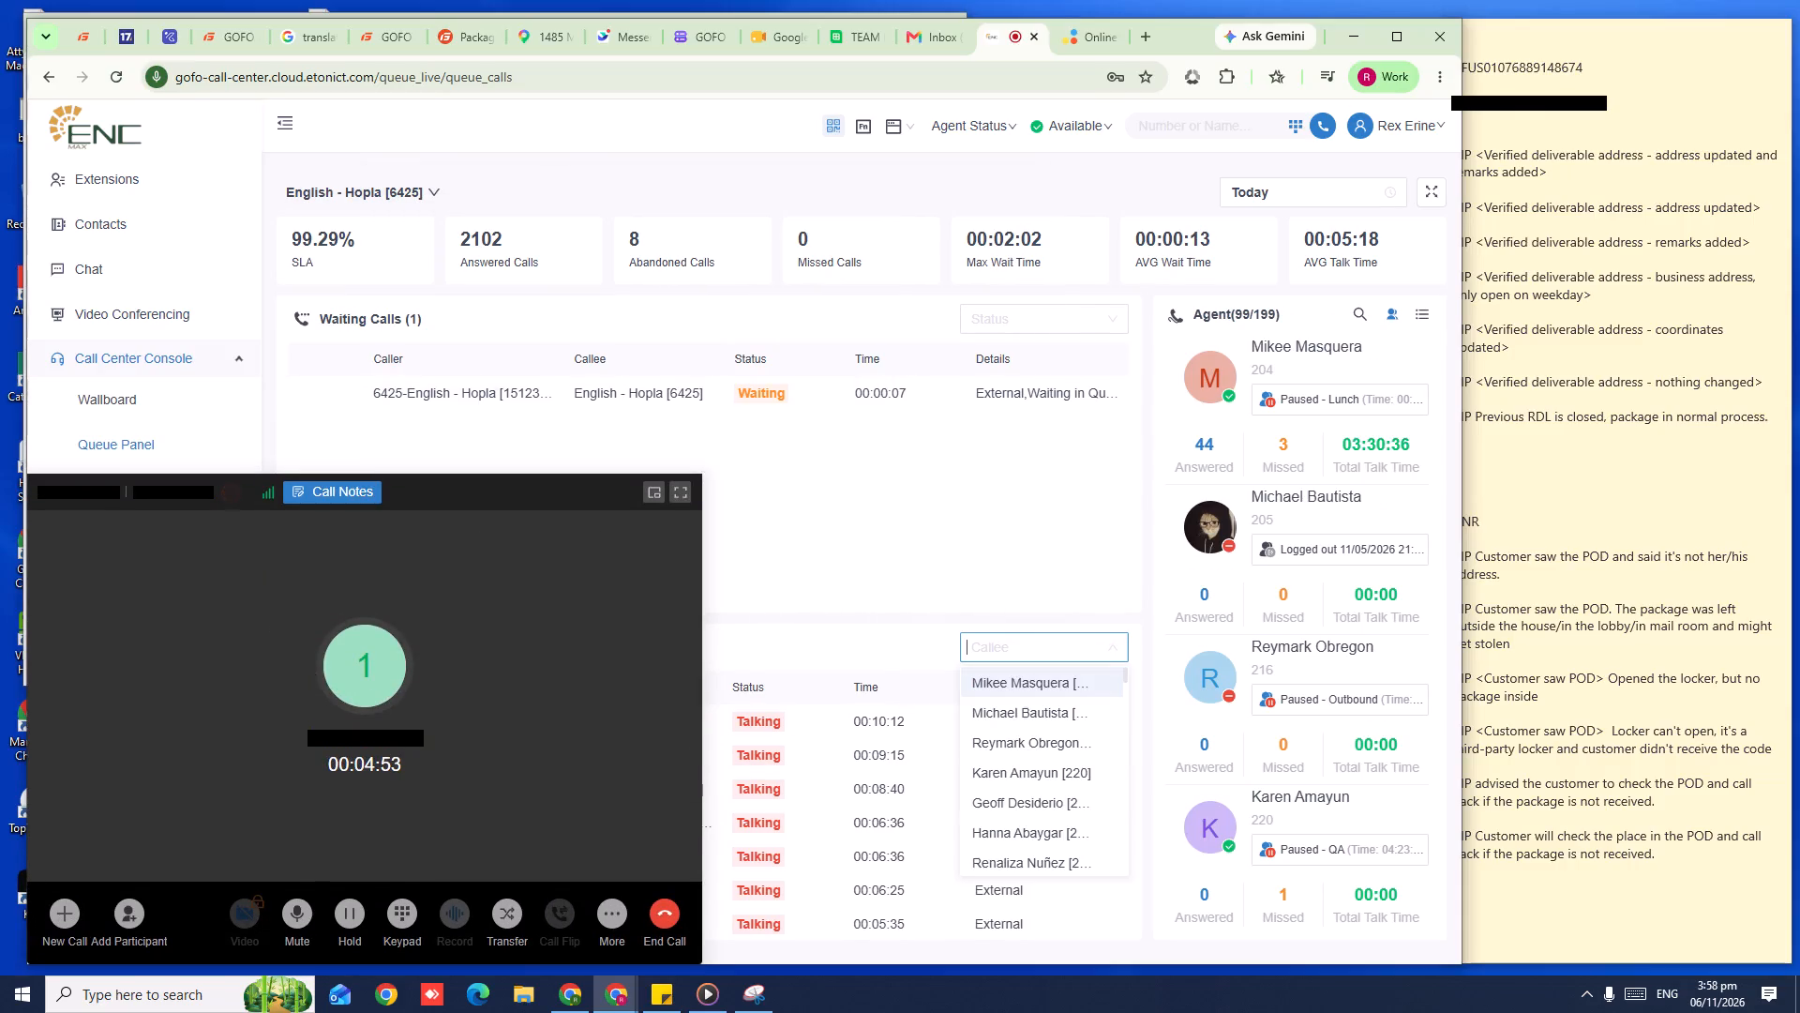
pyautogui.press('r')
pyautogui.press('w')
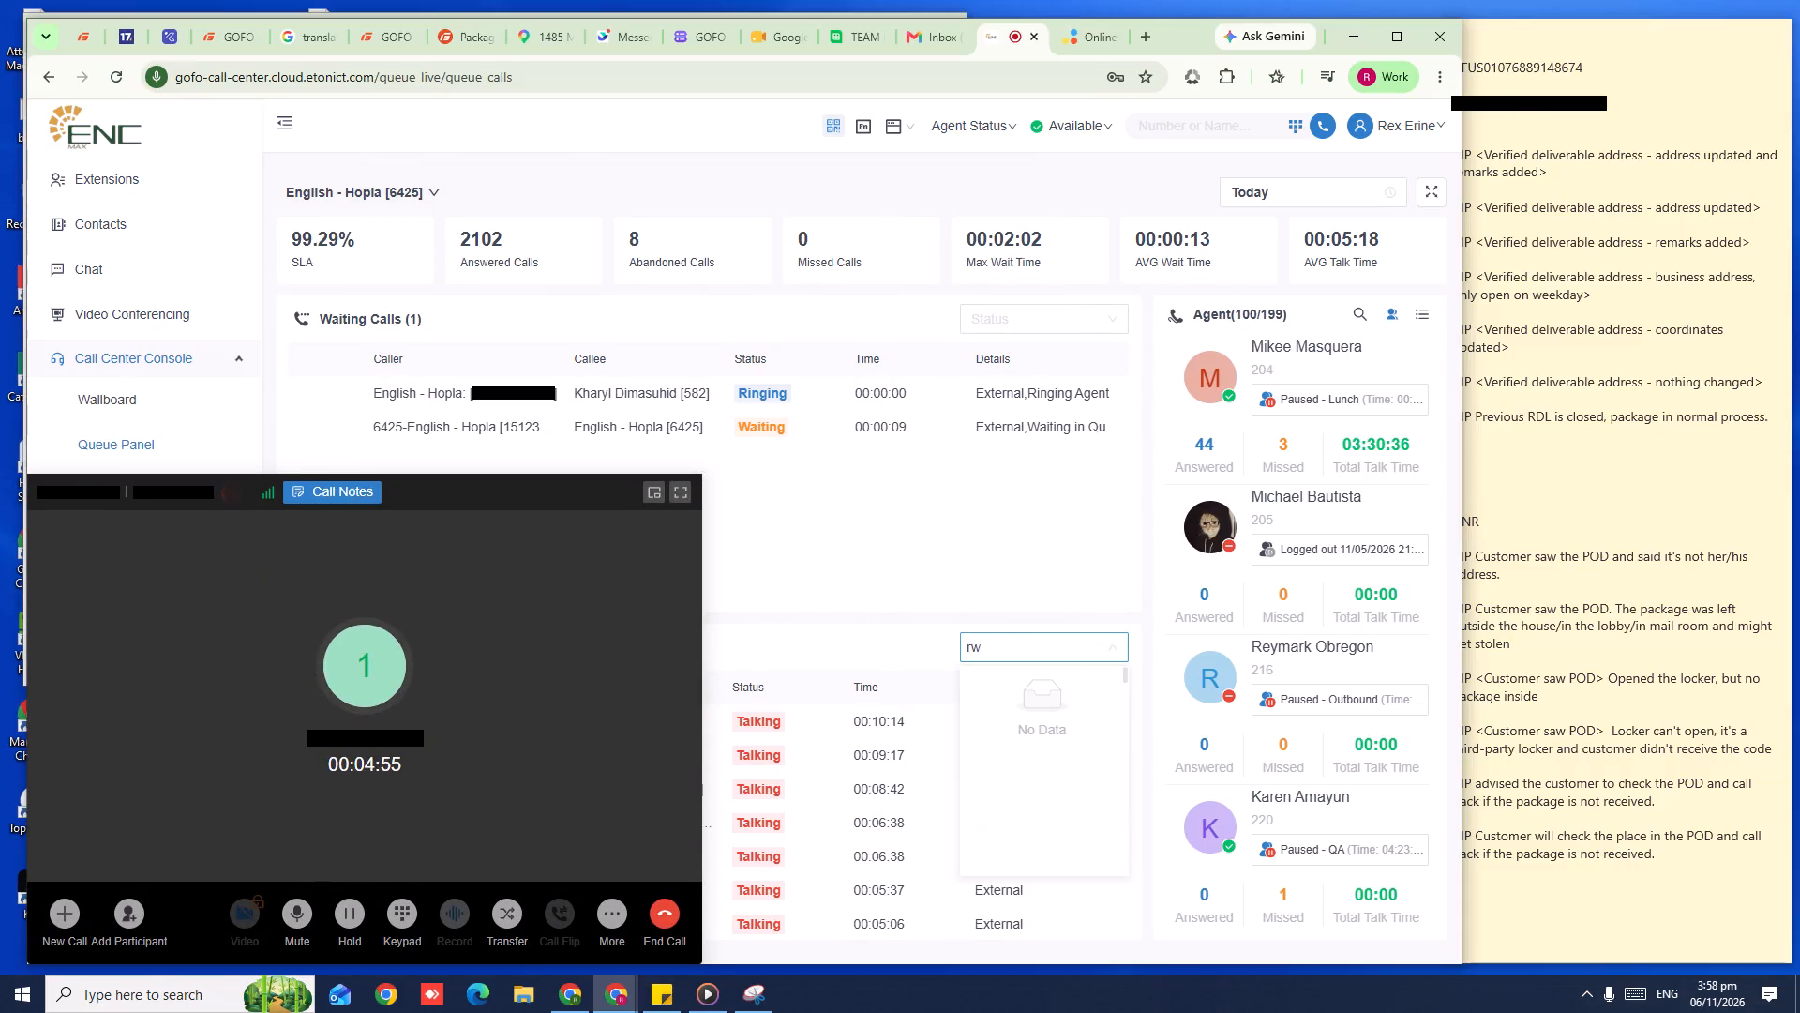
pyautogui.press('BackSpace')
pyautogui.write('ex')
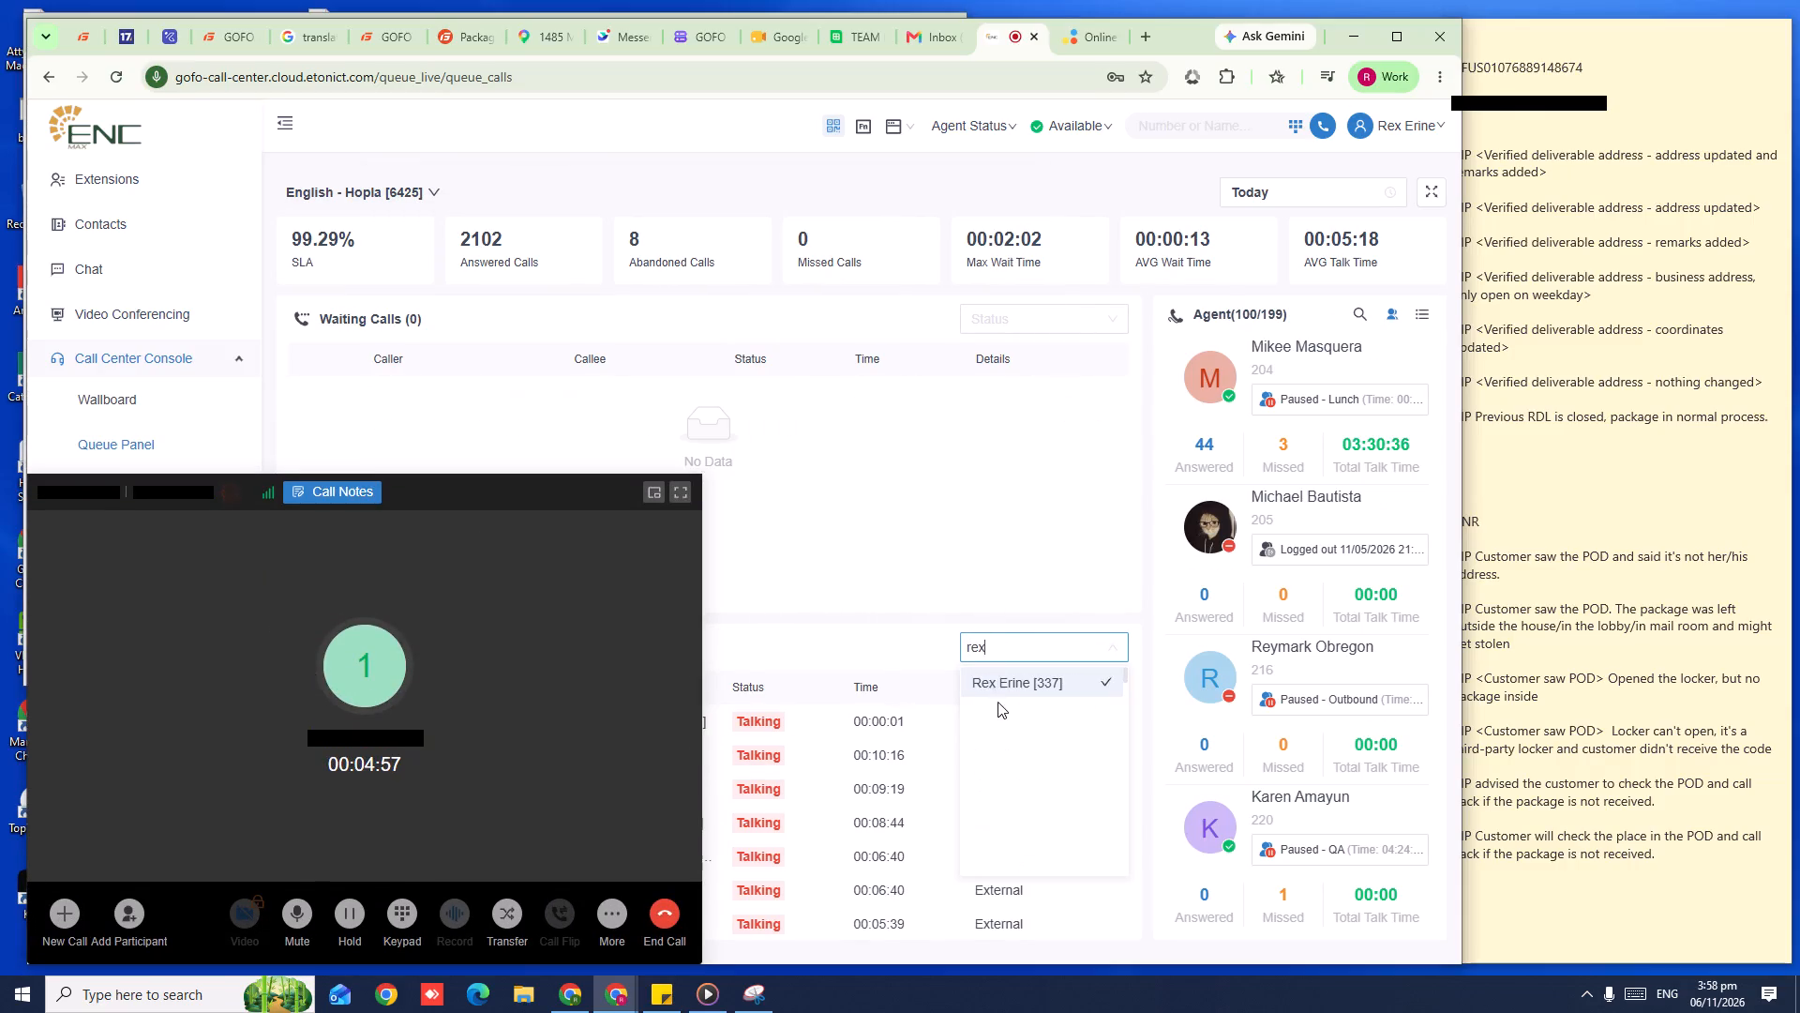
pyautogui.click(998, 688)
pyautogui.rightClick(881, 720)
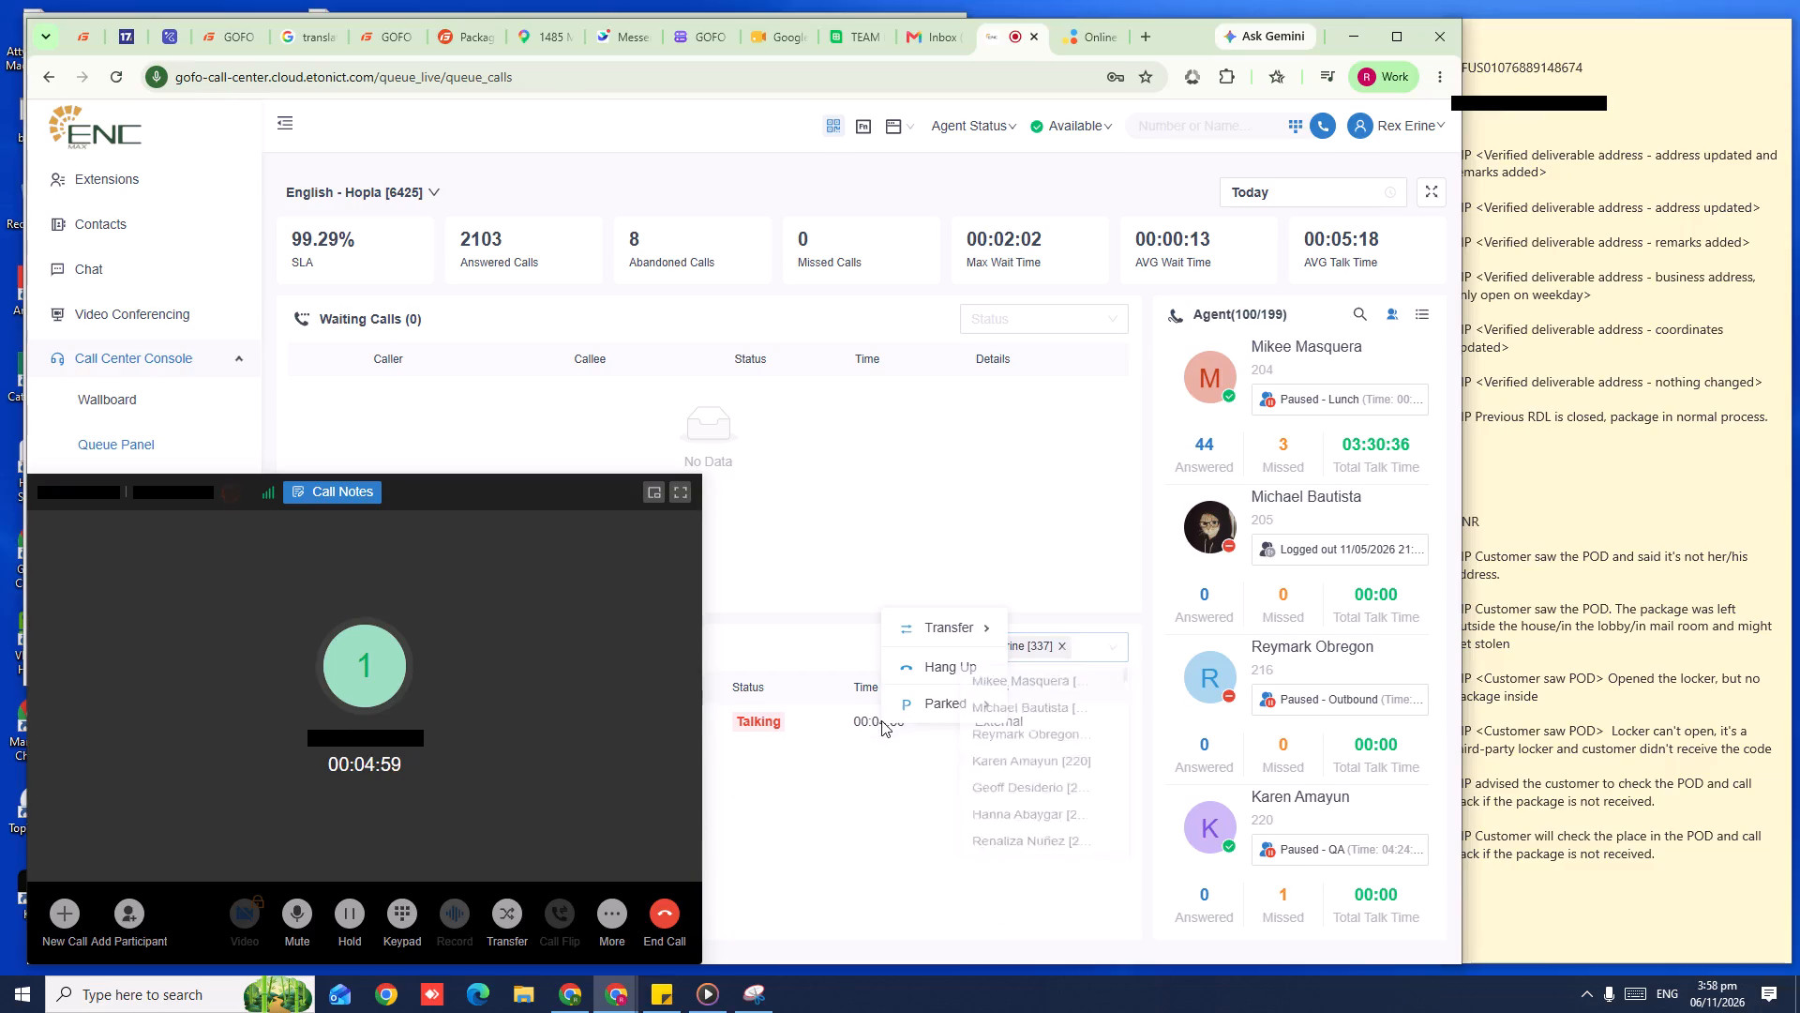
pyautogui.click(951, 669)
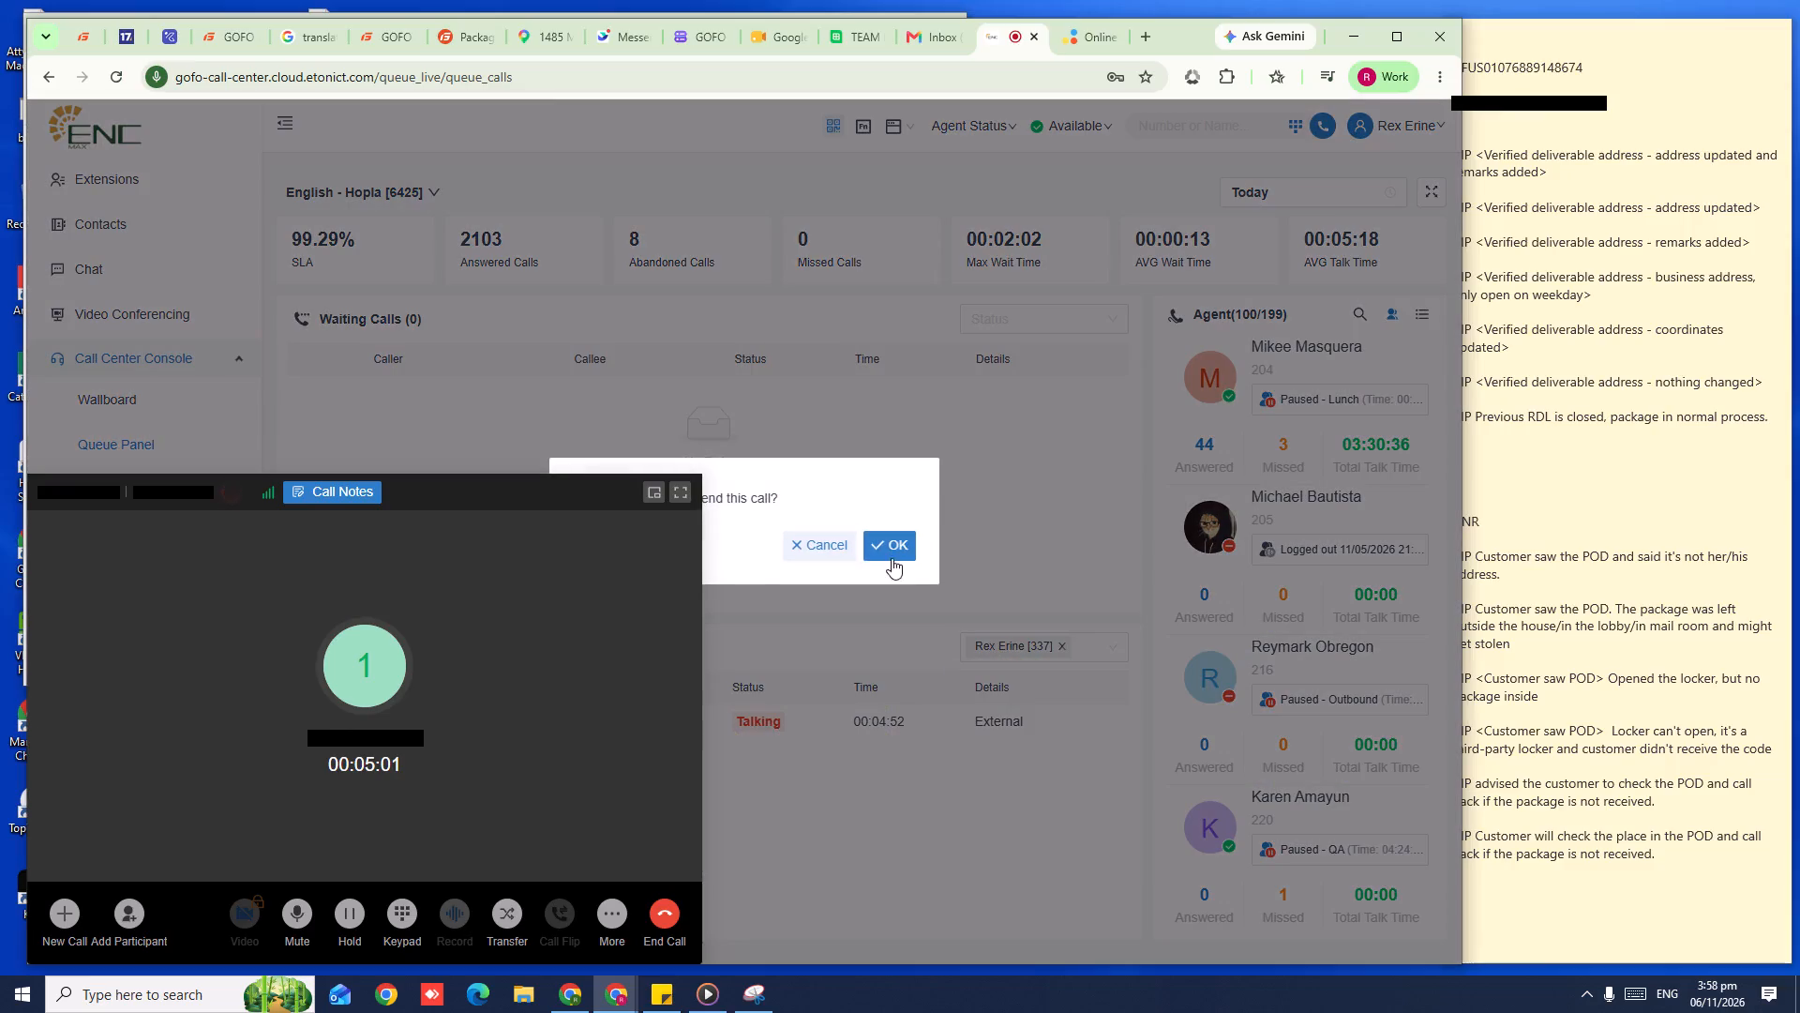
pyautogui.click(890, 547)
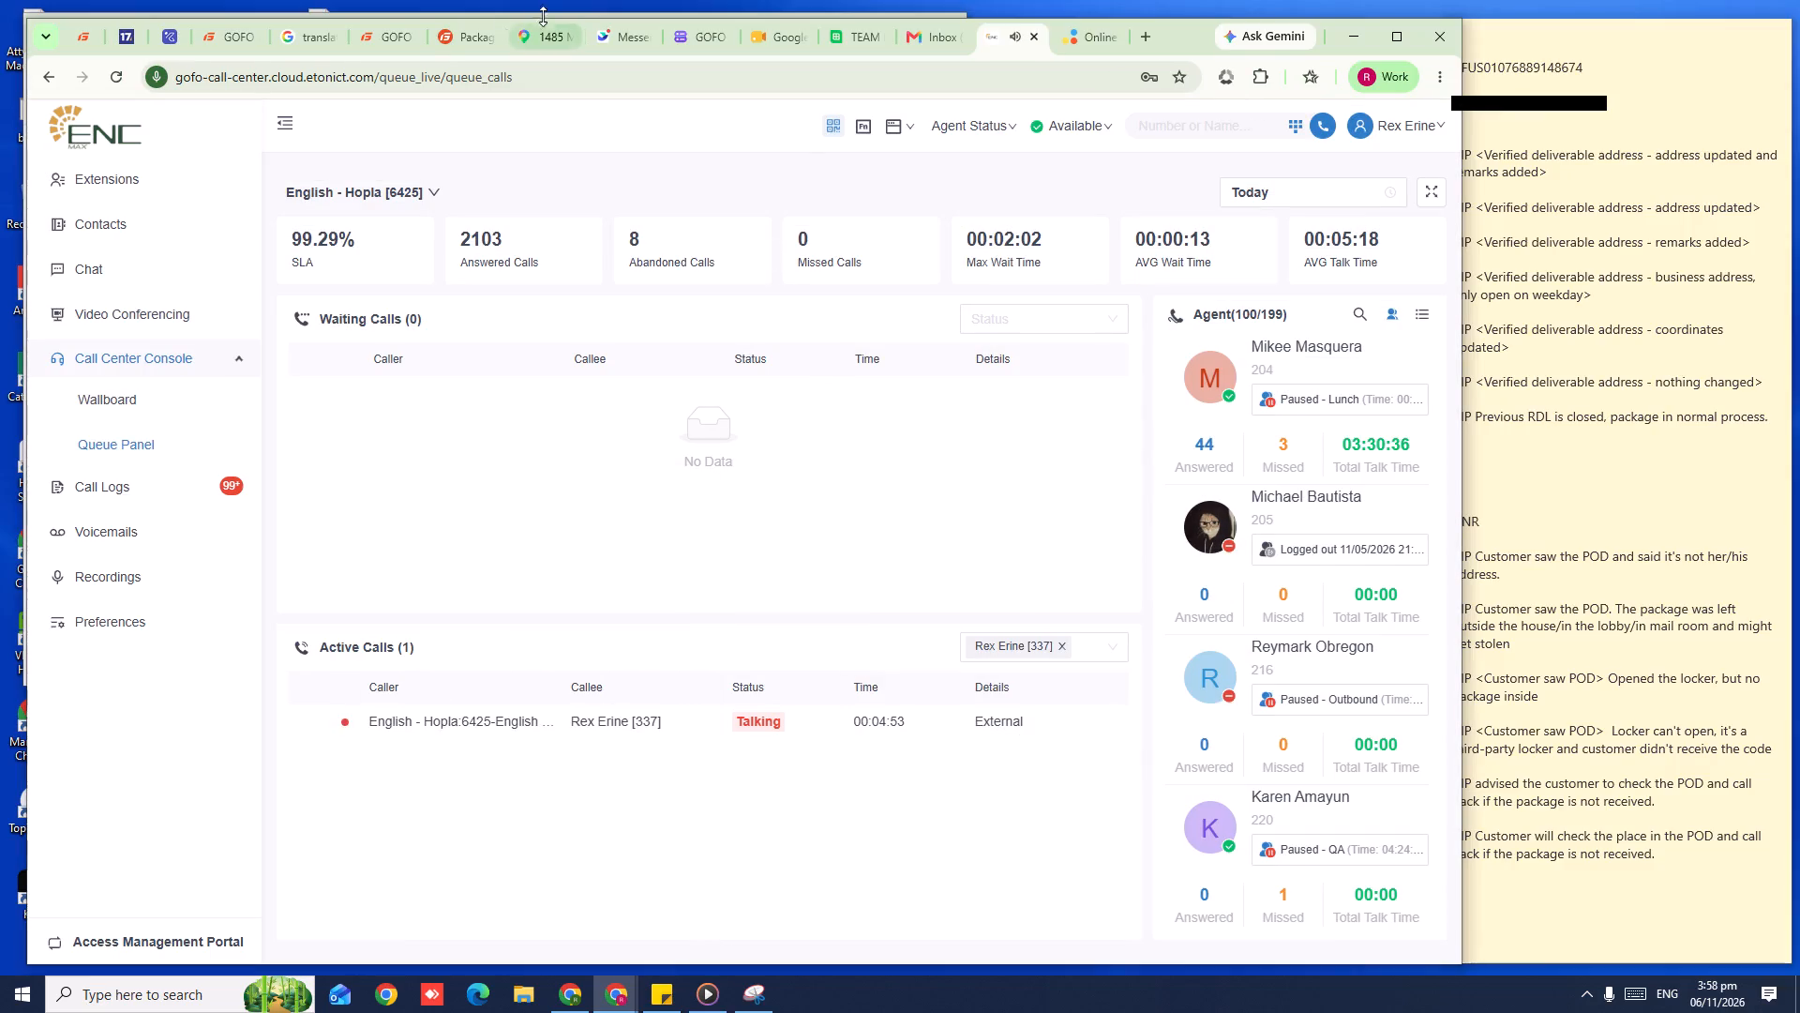
pyautogui.click(384, 45)
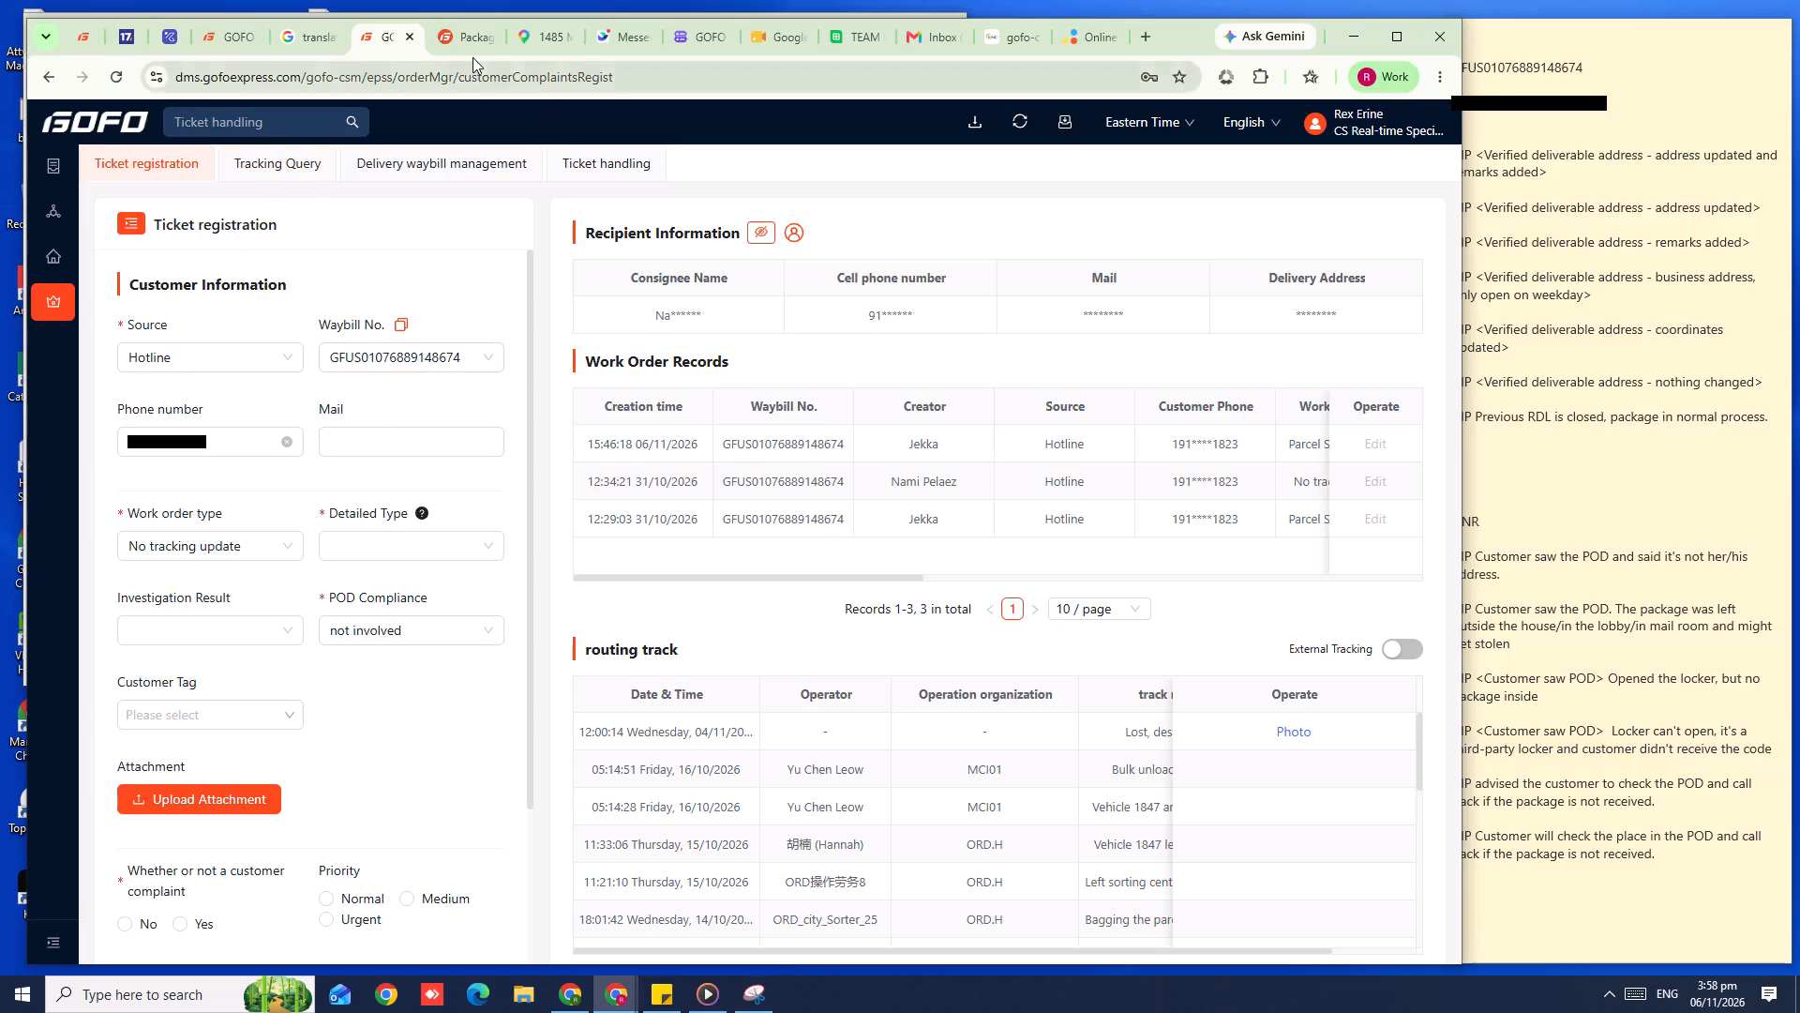
pyautogui.click(291, 159)
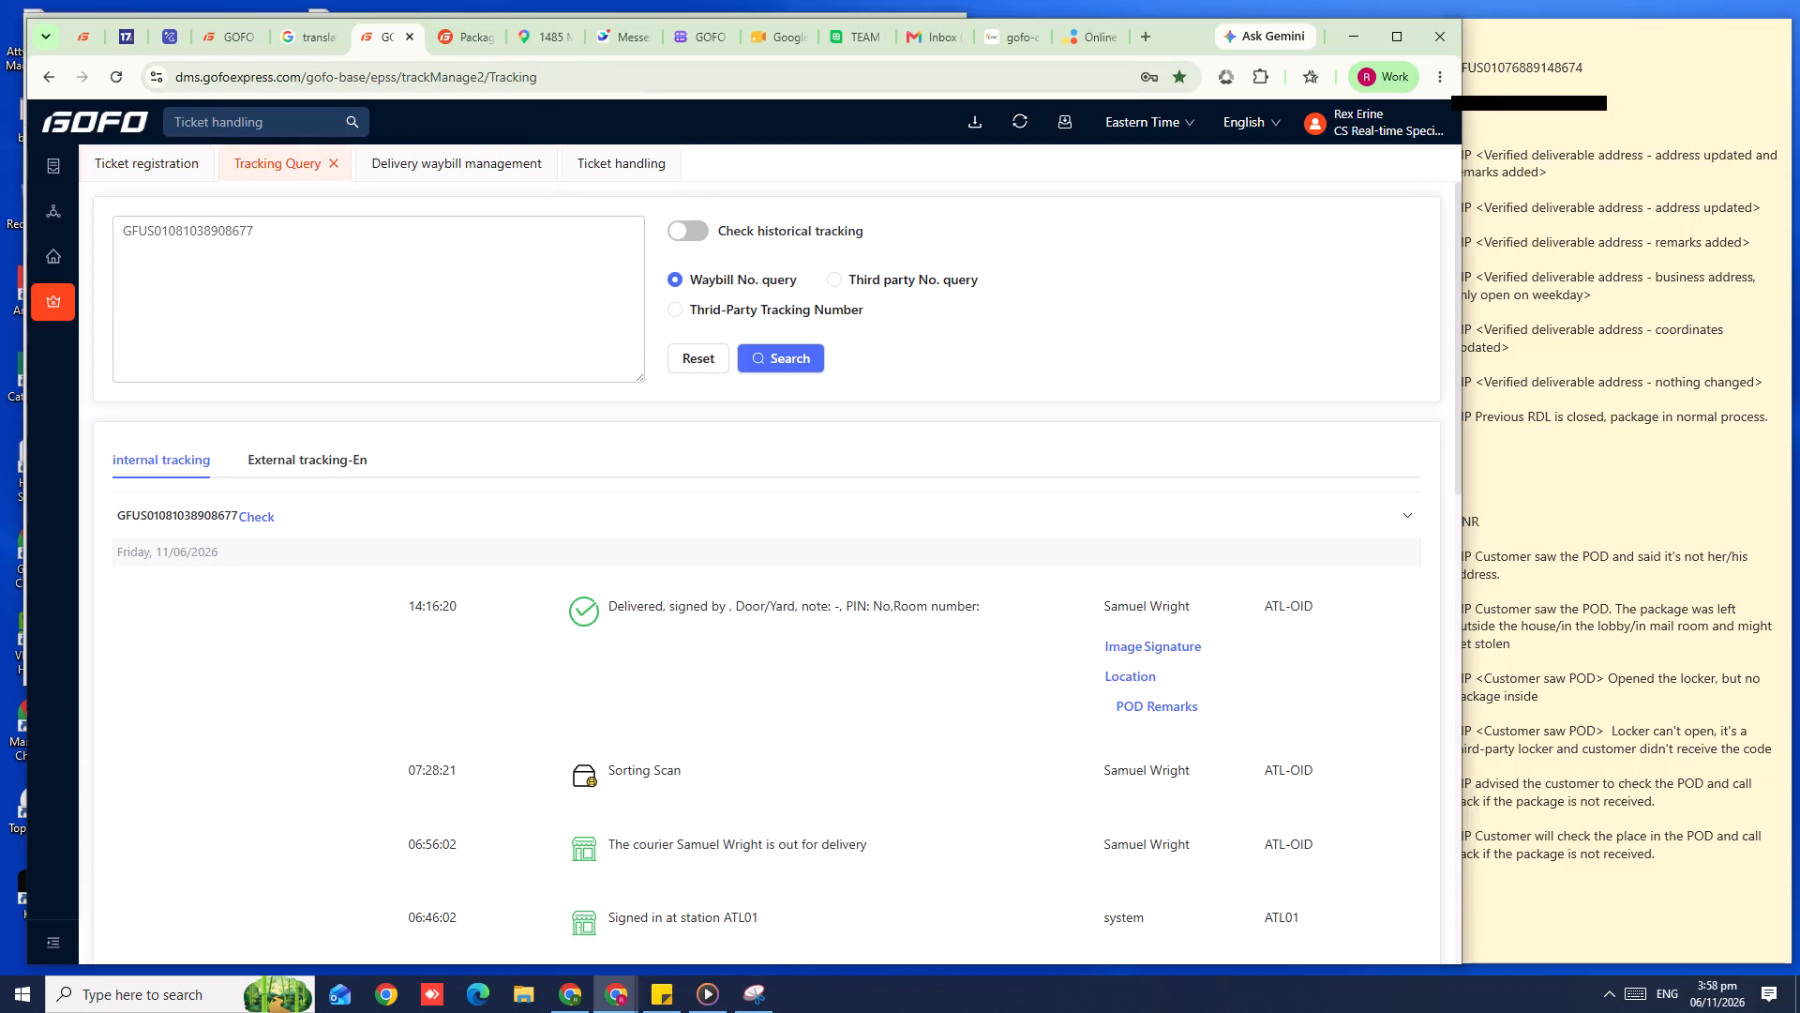
pyautogui.doubleClick(271, 235)
pyautogui.hotkey('ctrl', 'c')
pyautogui.hotkey('ctrl', 'c')
pyautogui.hotkey('ctrl', 'c')
pyautogui.hotkey('ctrl', 'c')
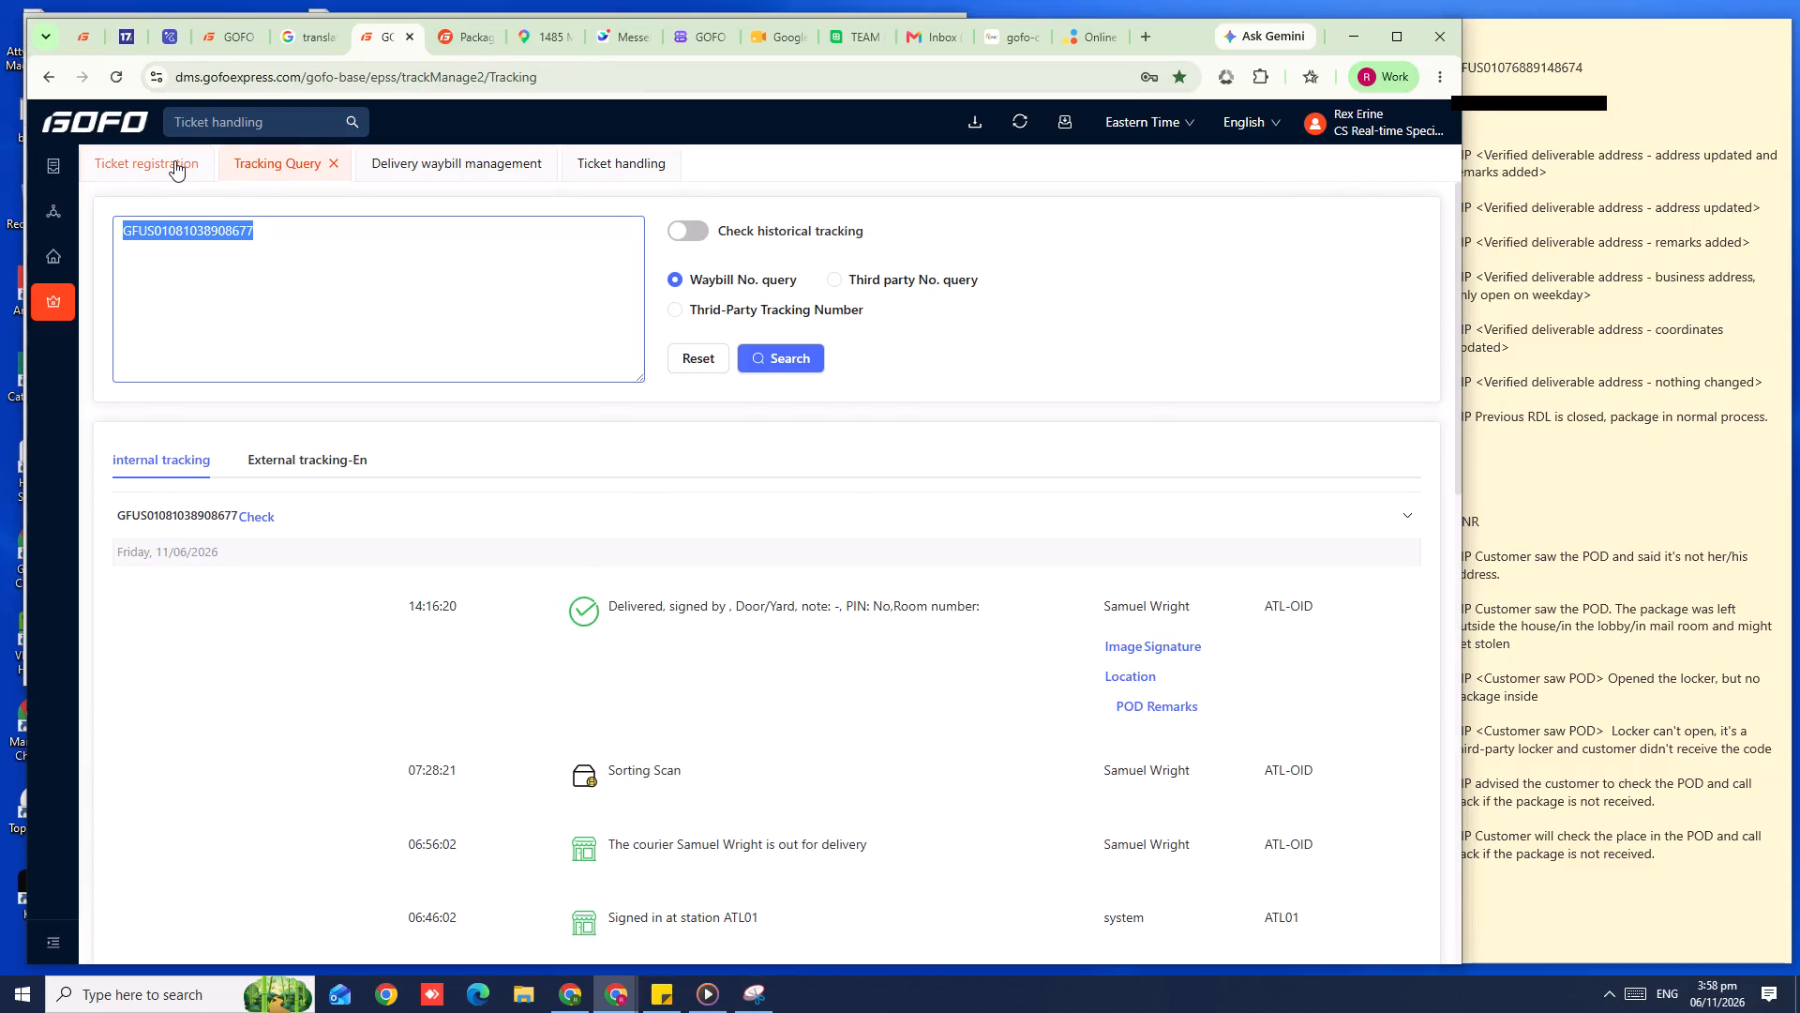
pyautogui.click(174, 160)
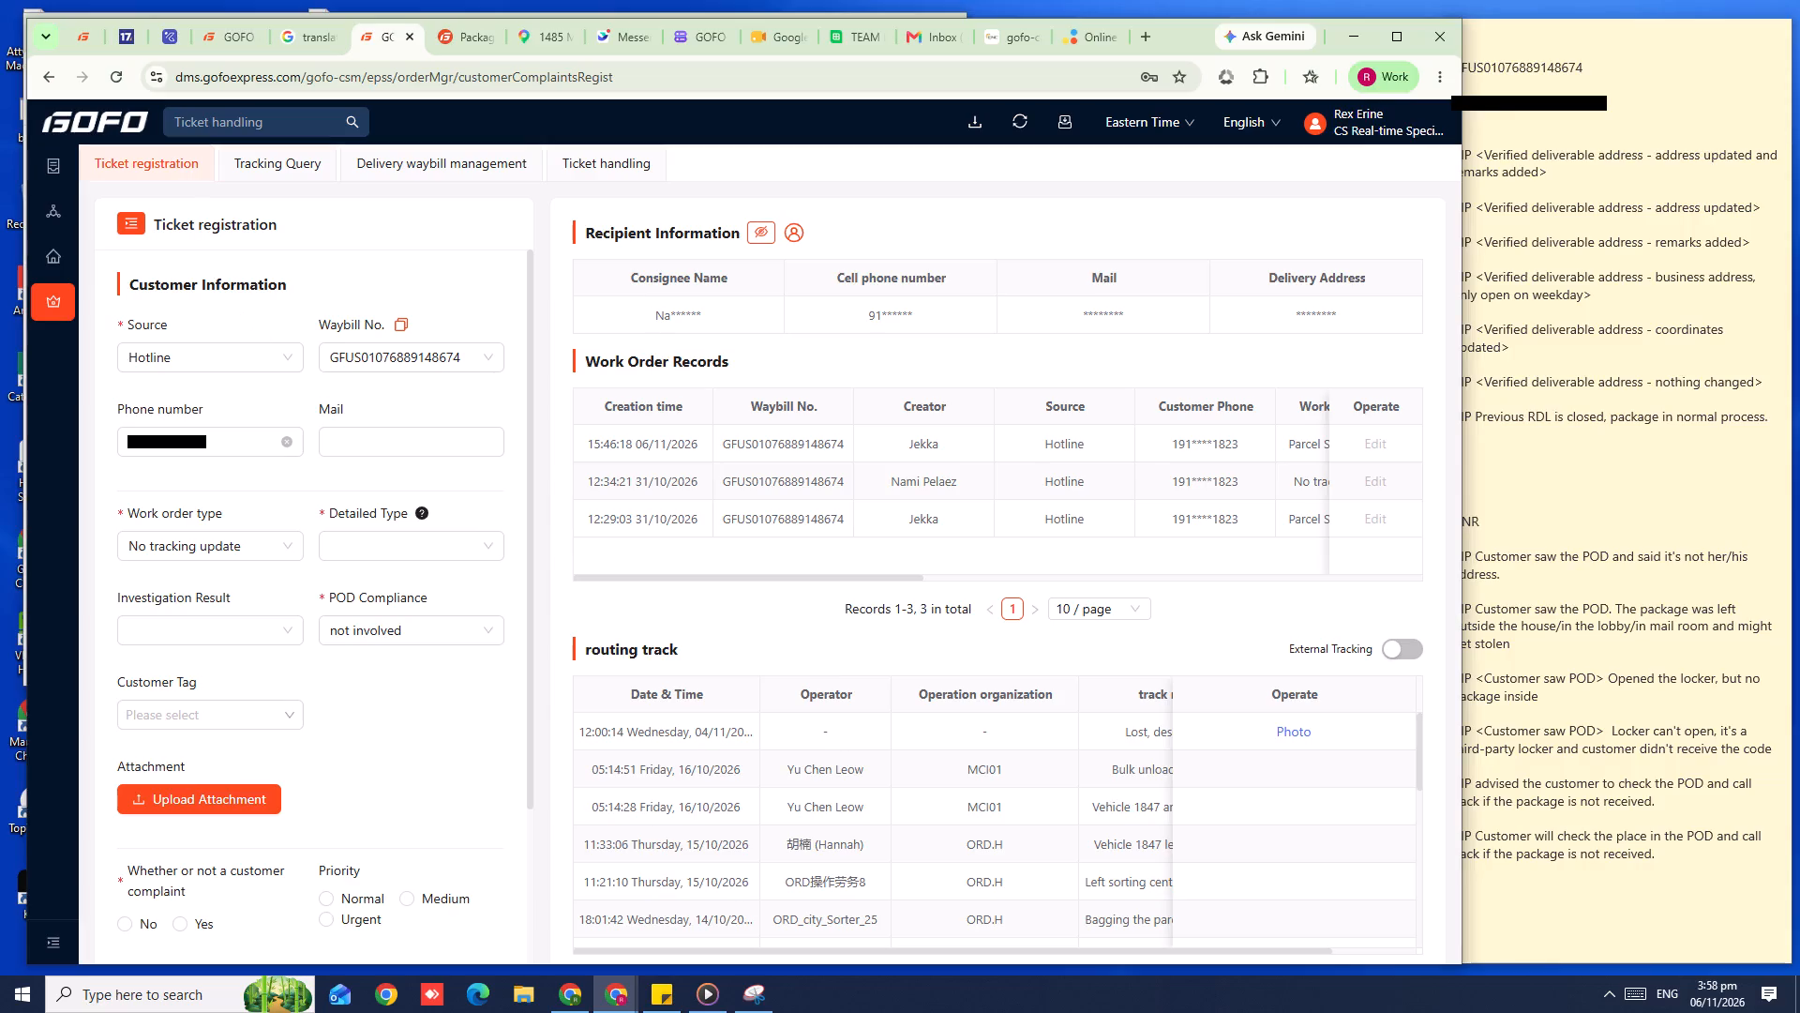
pyautogui.click(485, 356)
pyautogui.hotkey('ctrl', 'v')
pyautogui.click(352, 370)
pyautogui.hotkey('ctrl', 'v')
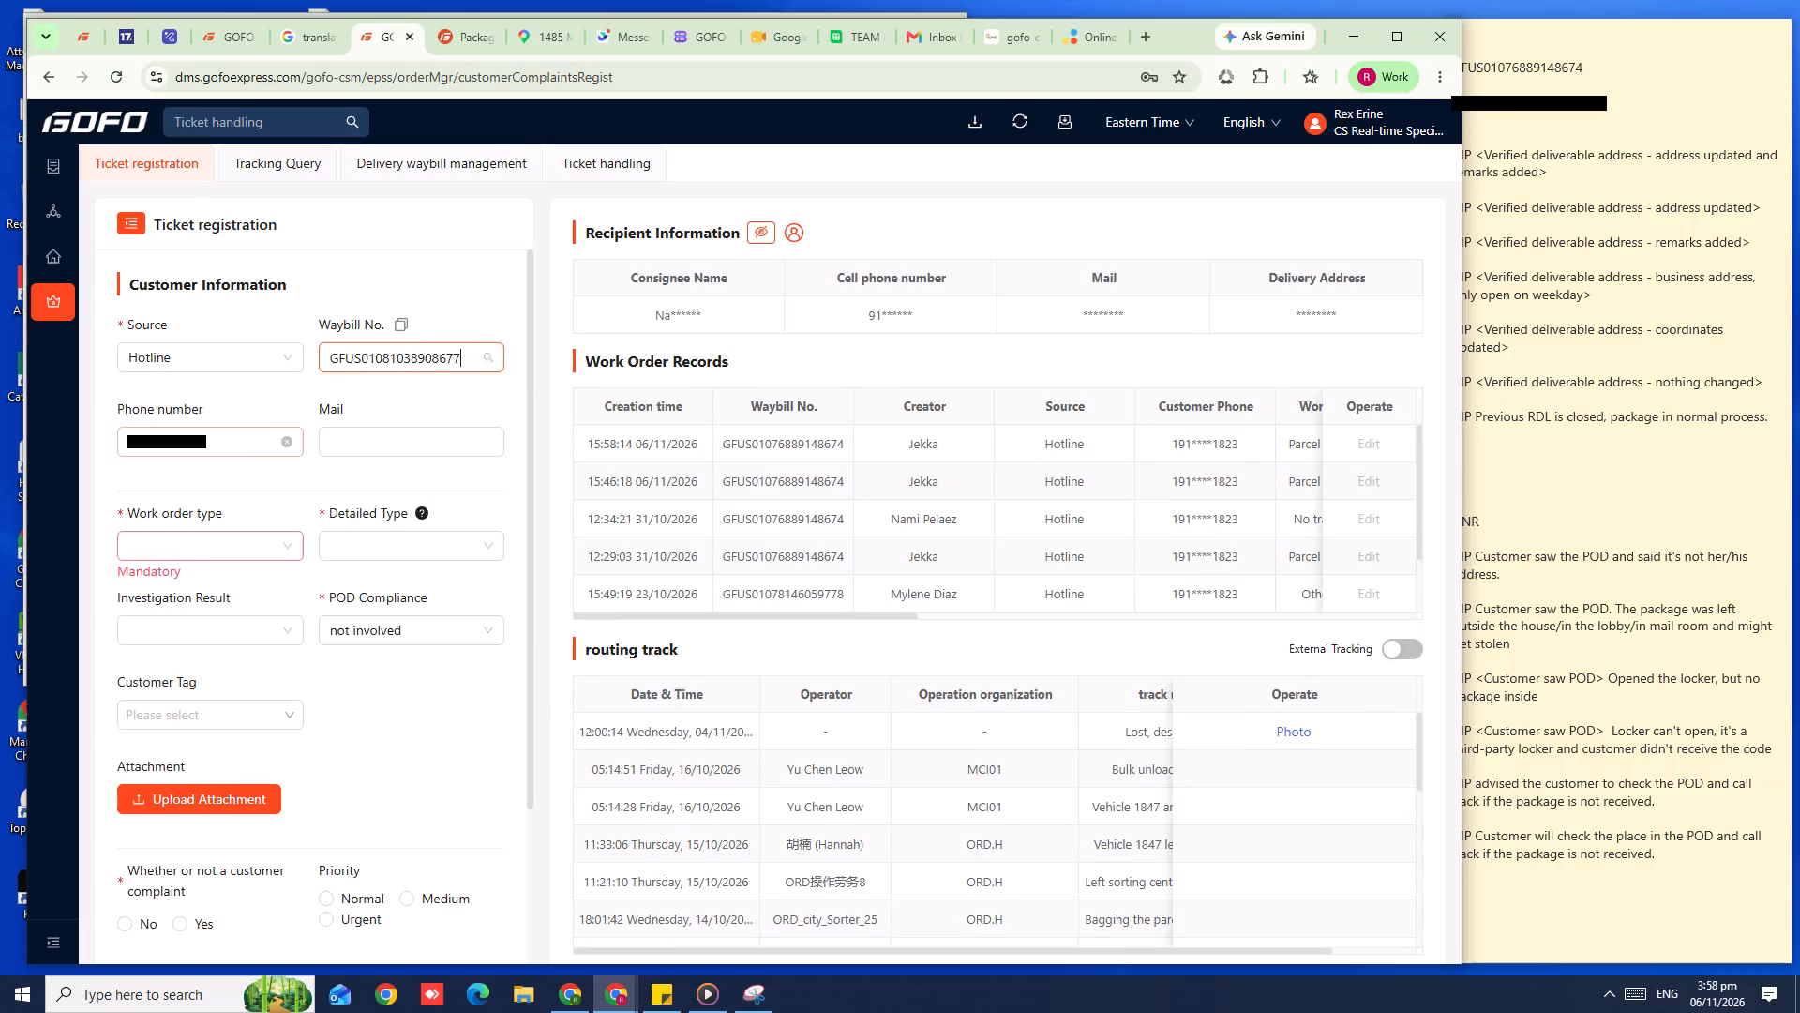
pyautogui.click(254, 455)
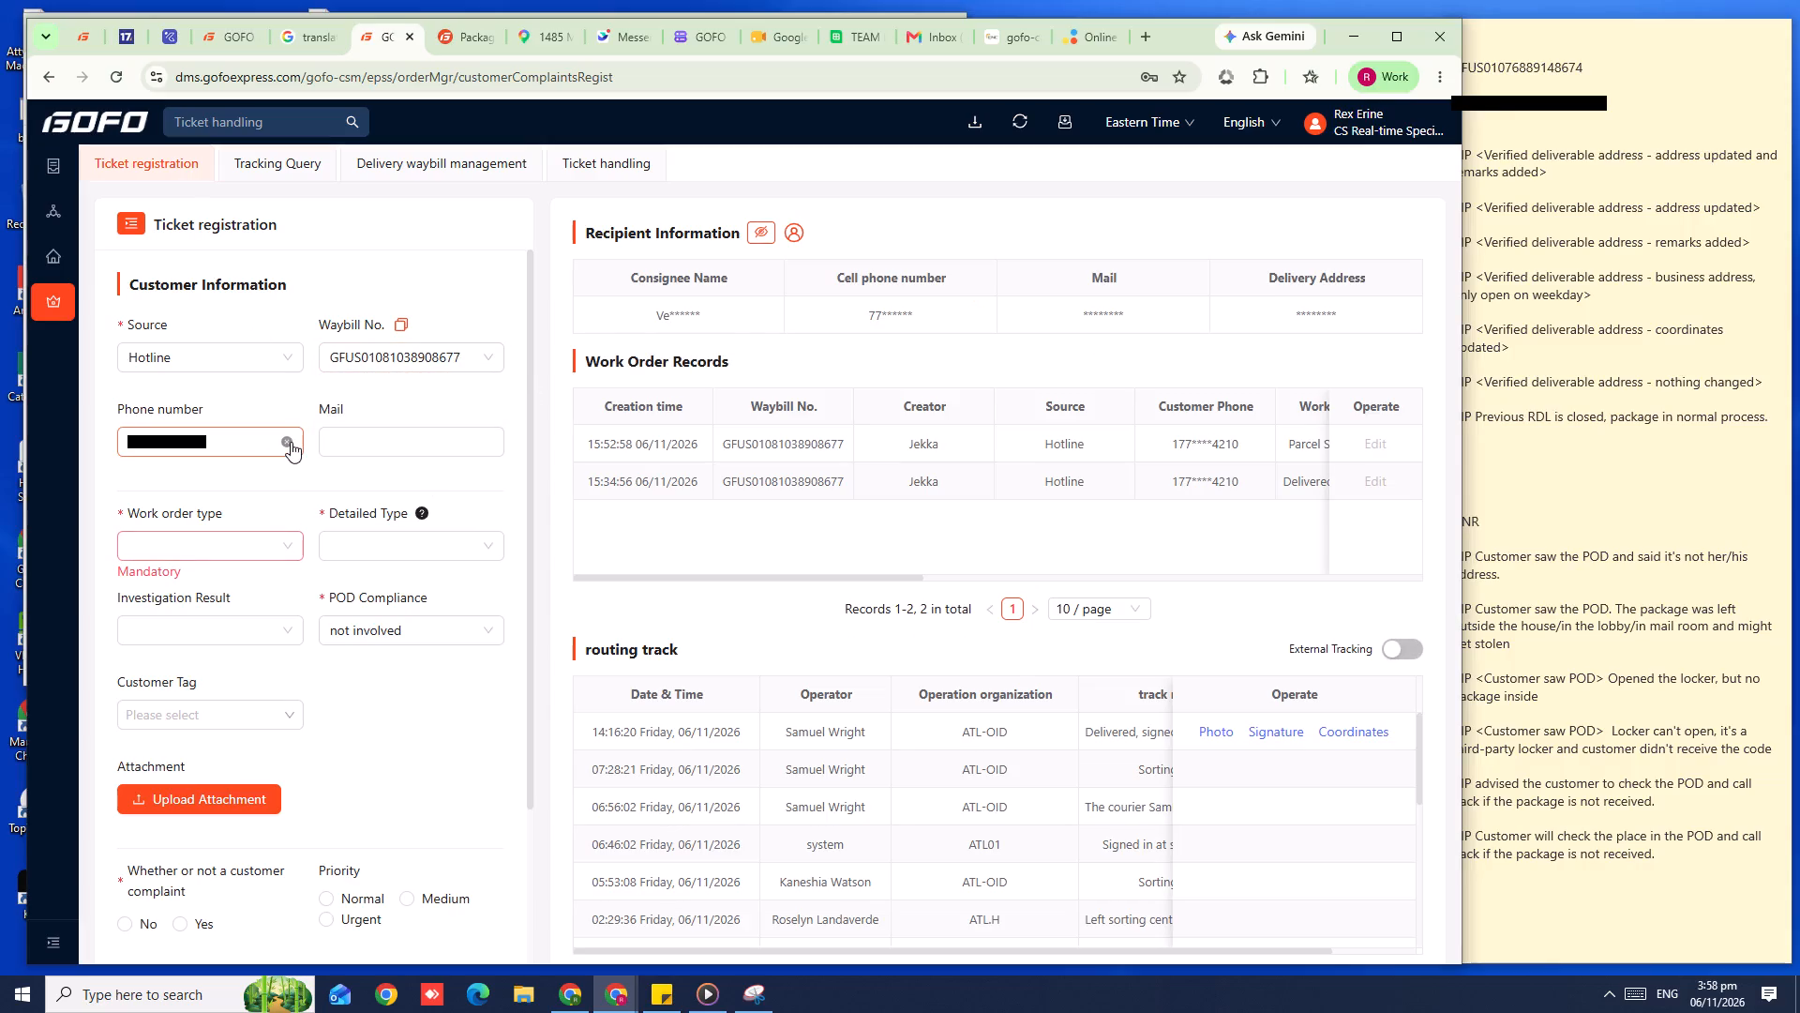
# Replace the ticket's phone number with the caller's number copied from the 15:53:08 entry in the call center recordings.
pyautogui.click(291, 442)
pyautogui.click(1002, 44)
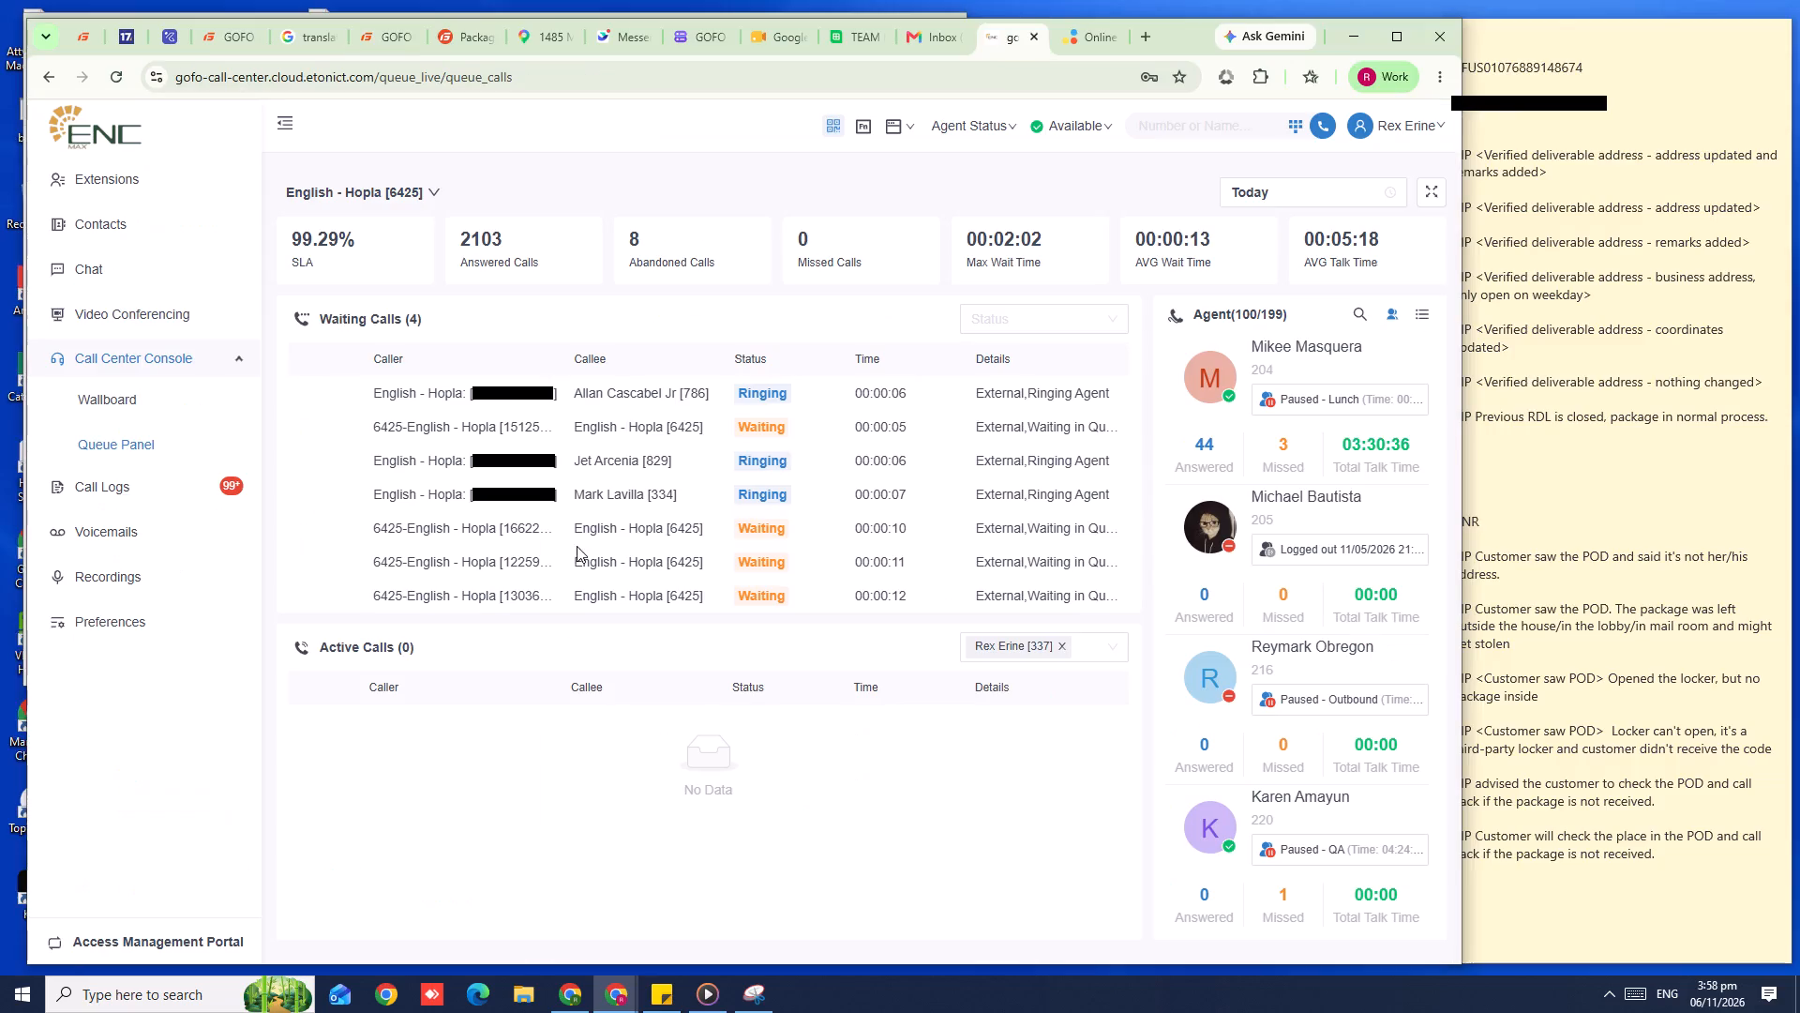
pyautogui.click(82, 535)
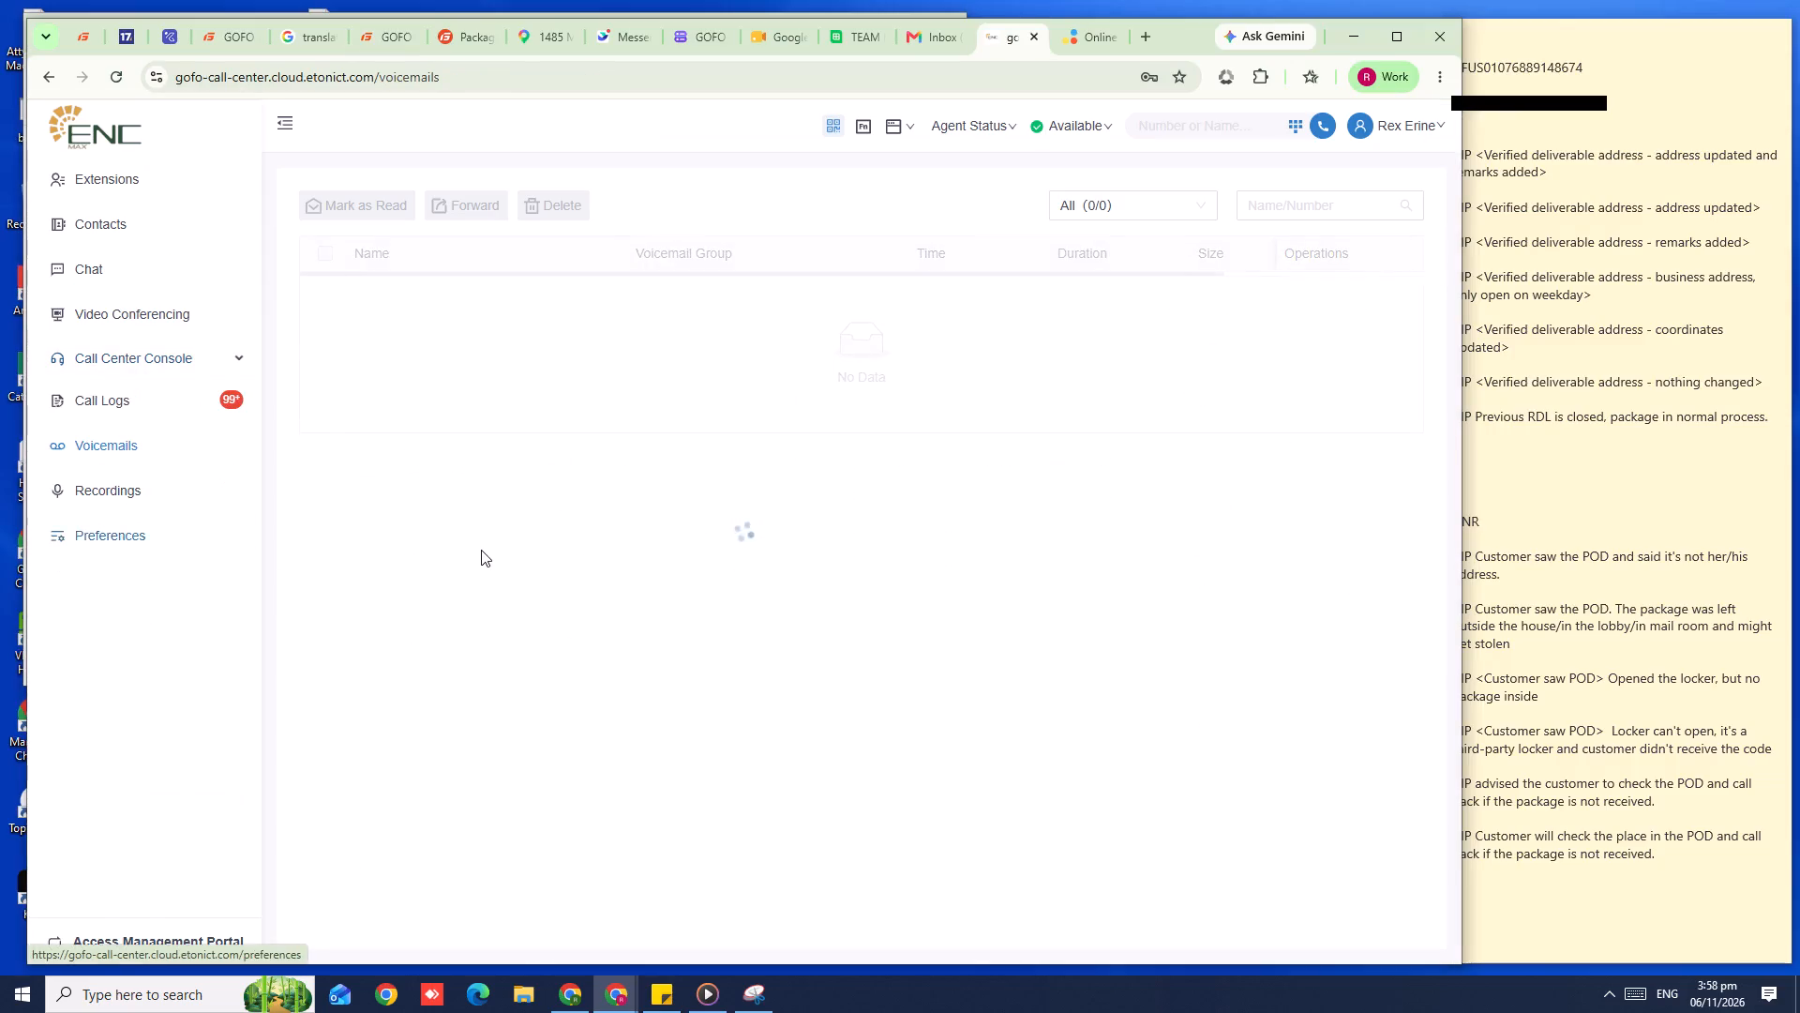
pyautogui.click(161, 498)
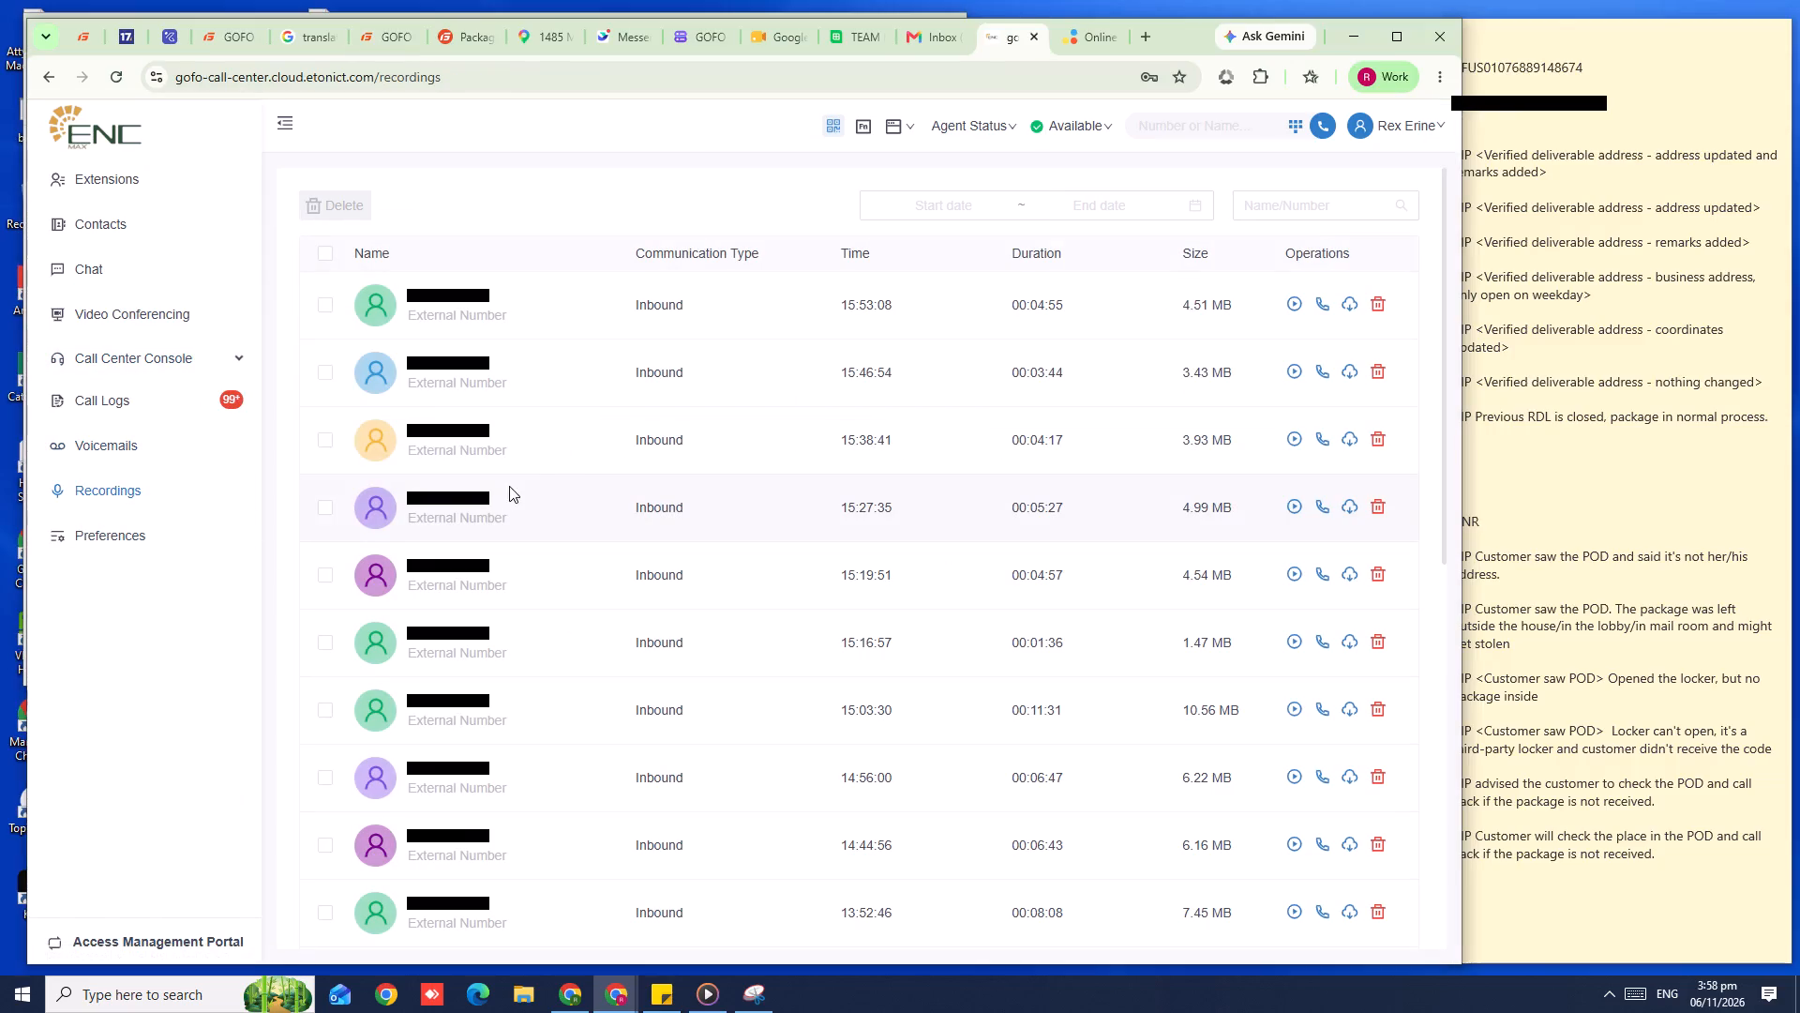
pyautogui.moveTo(507, 292); pyautogui.dragTo(426, 305)
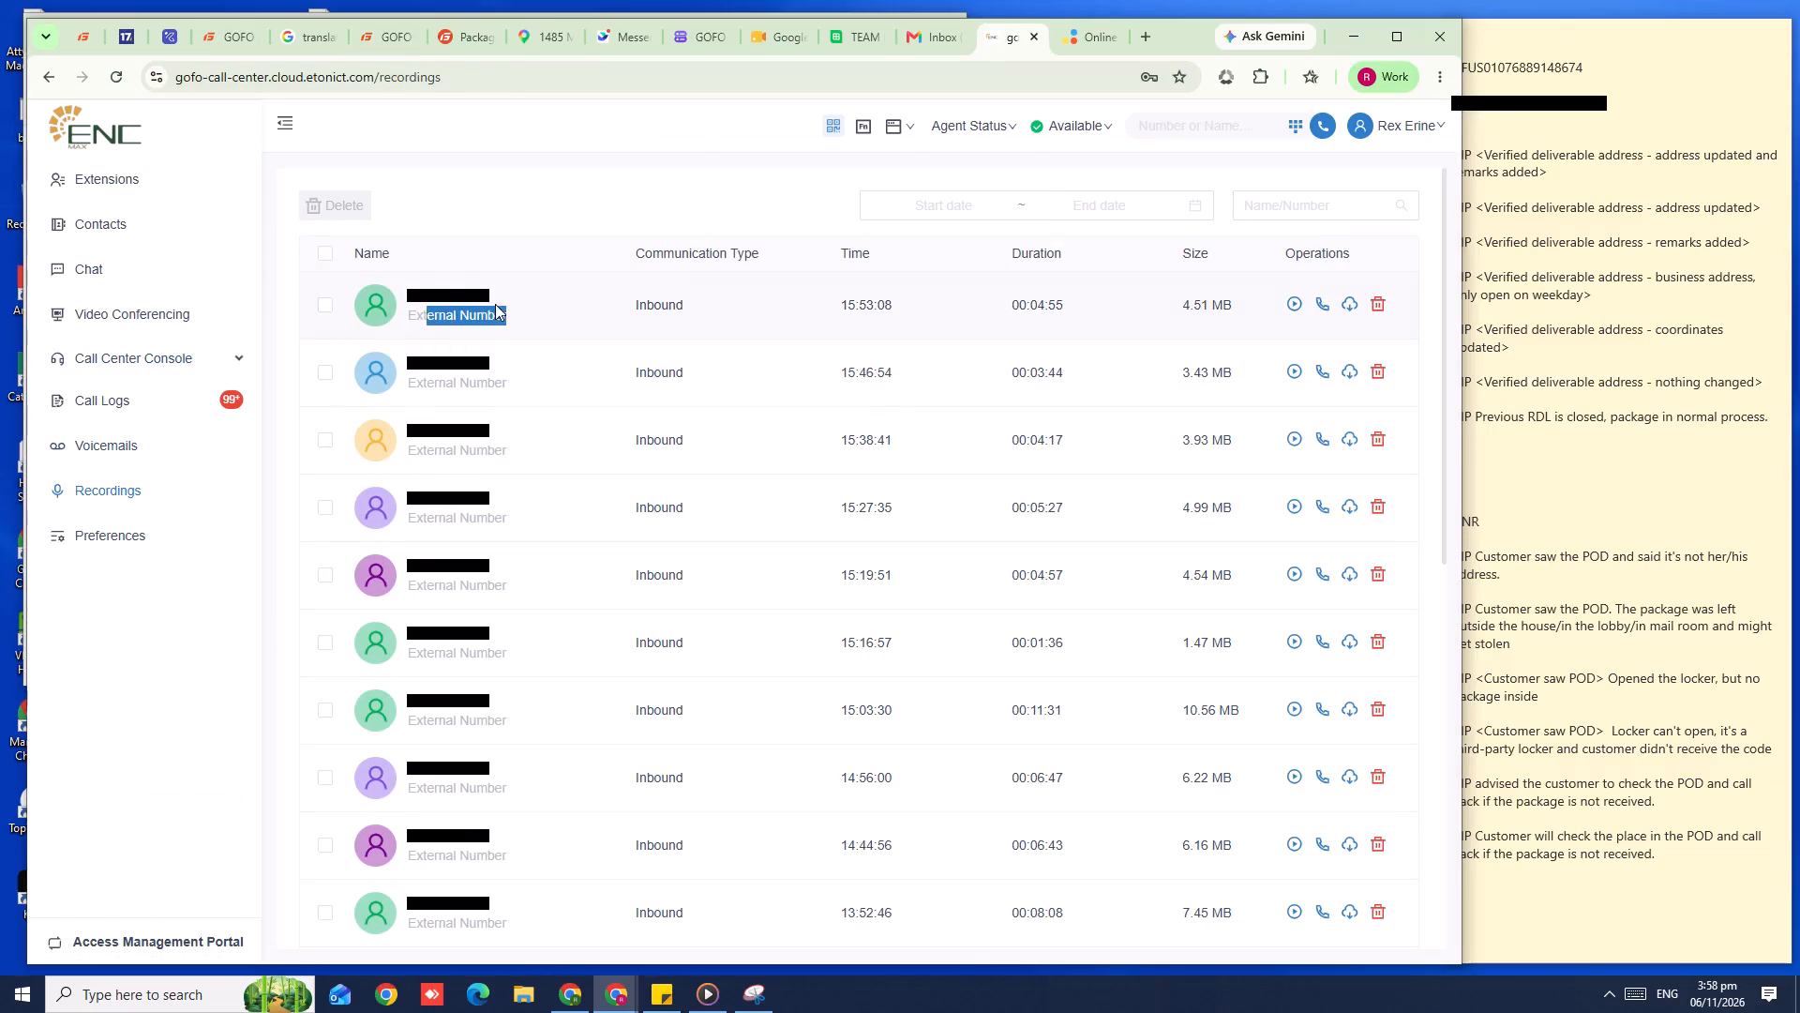
pyautogui.moveTo(492, 292); pyautogui.dragTo(402, 301)
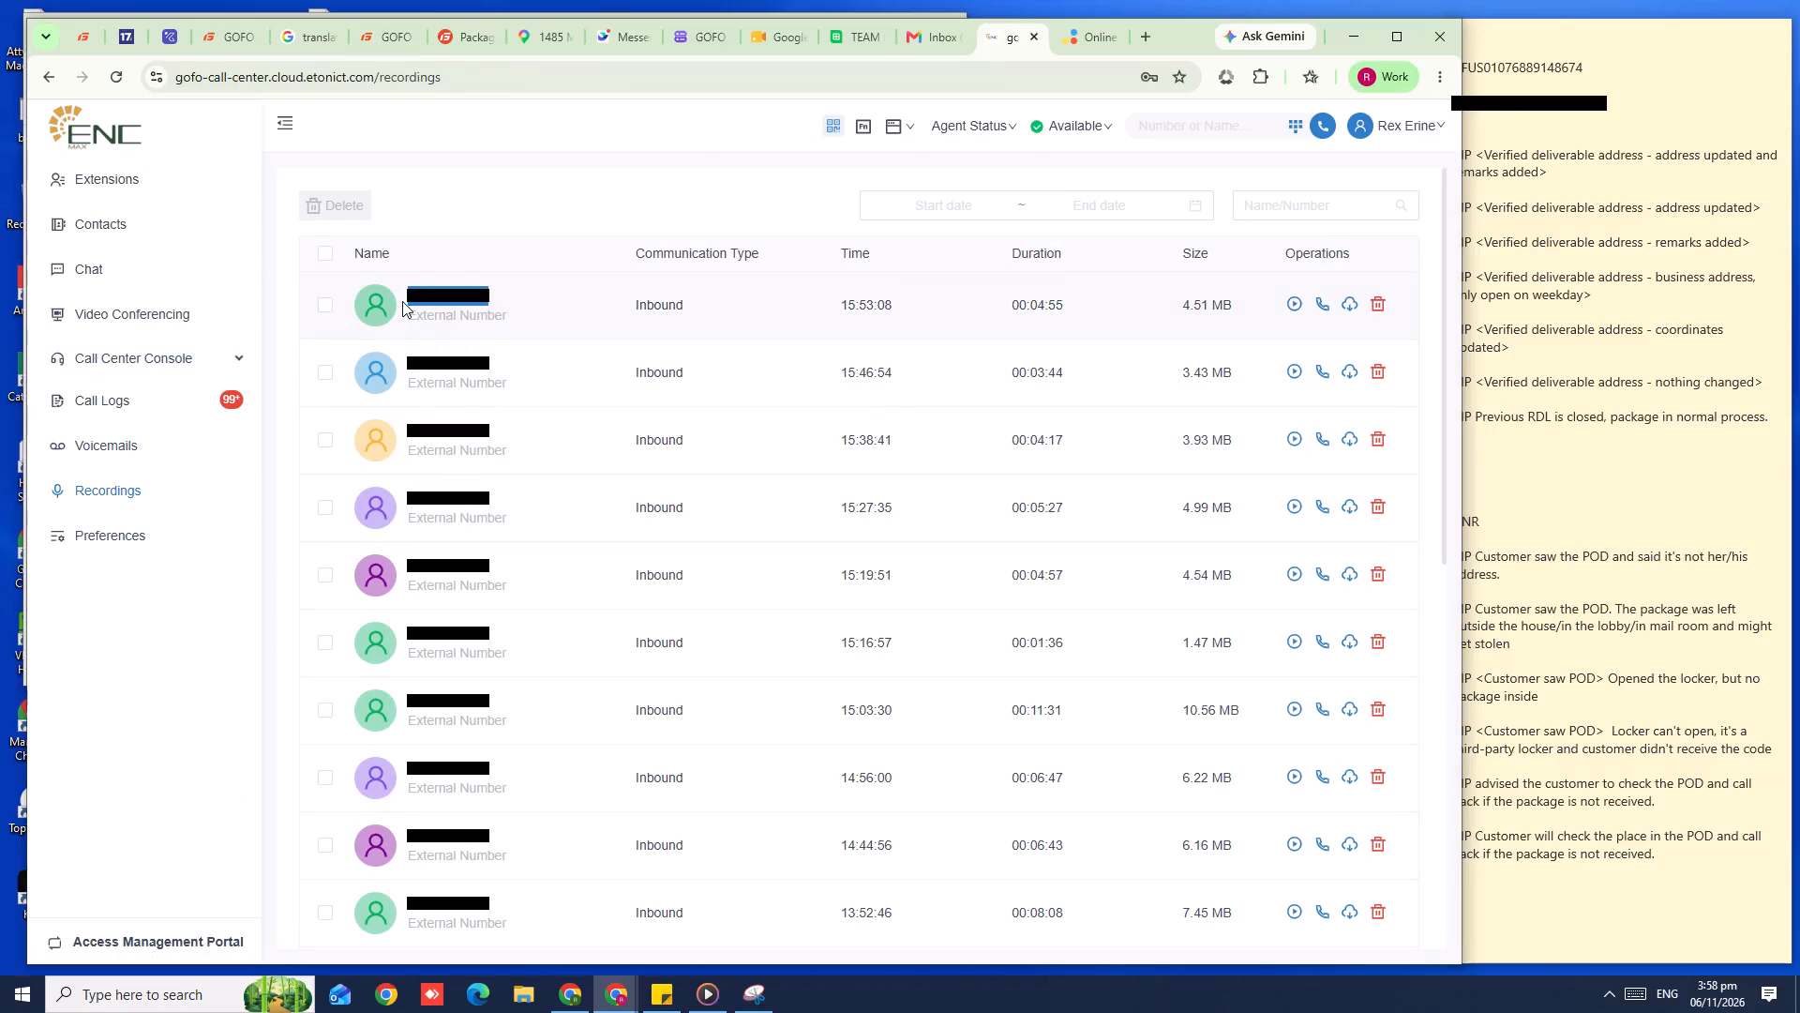
pyautogui.moveTo(402, 301); pyautogui.dragTo(401, 291)
pyautogui.hotkey('ctrl', 'c')
pyautogui.hotkey('ctrl', 'c')
pyautogui.hotkey('ctrl', 'c')
pyautogui.hotkey('ctrl', 'c')
pyautogui.click(398, 44)
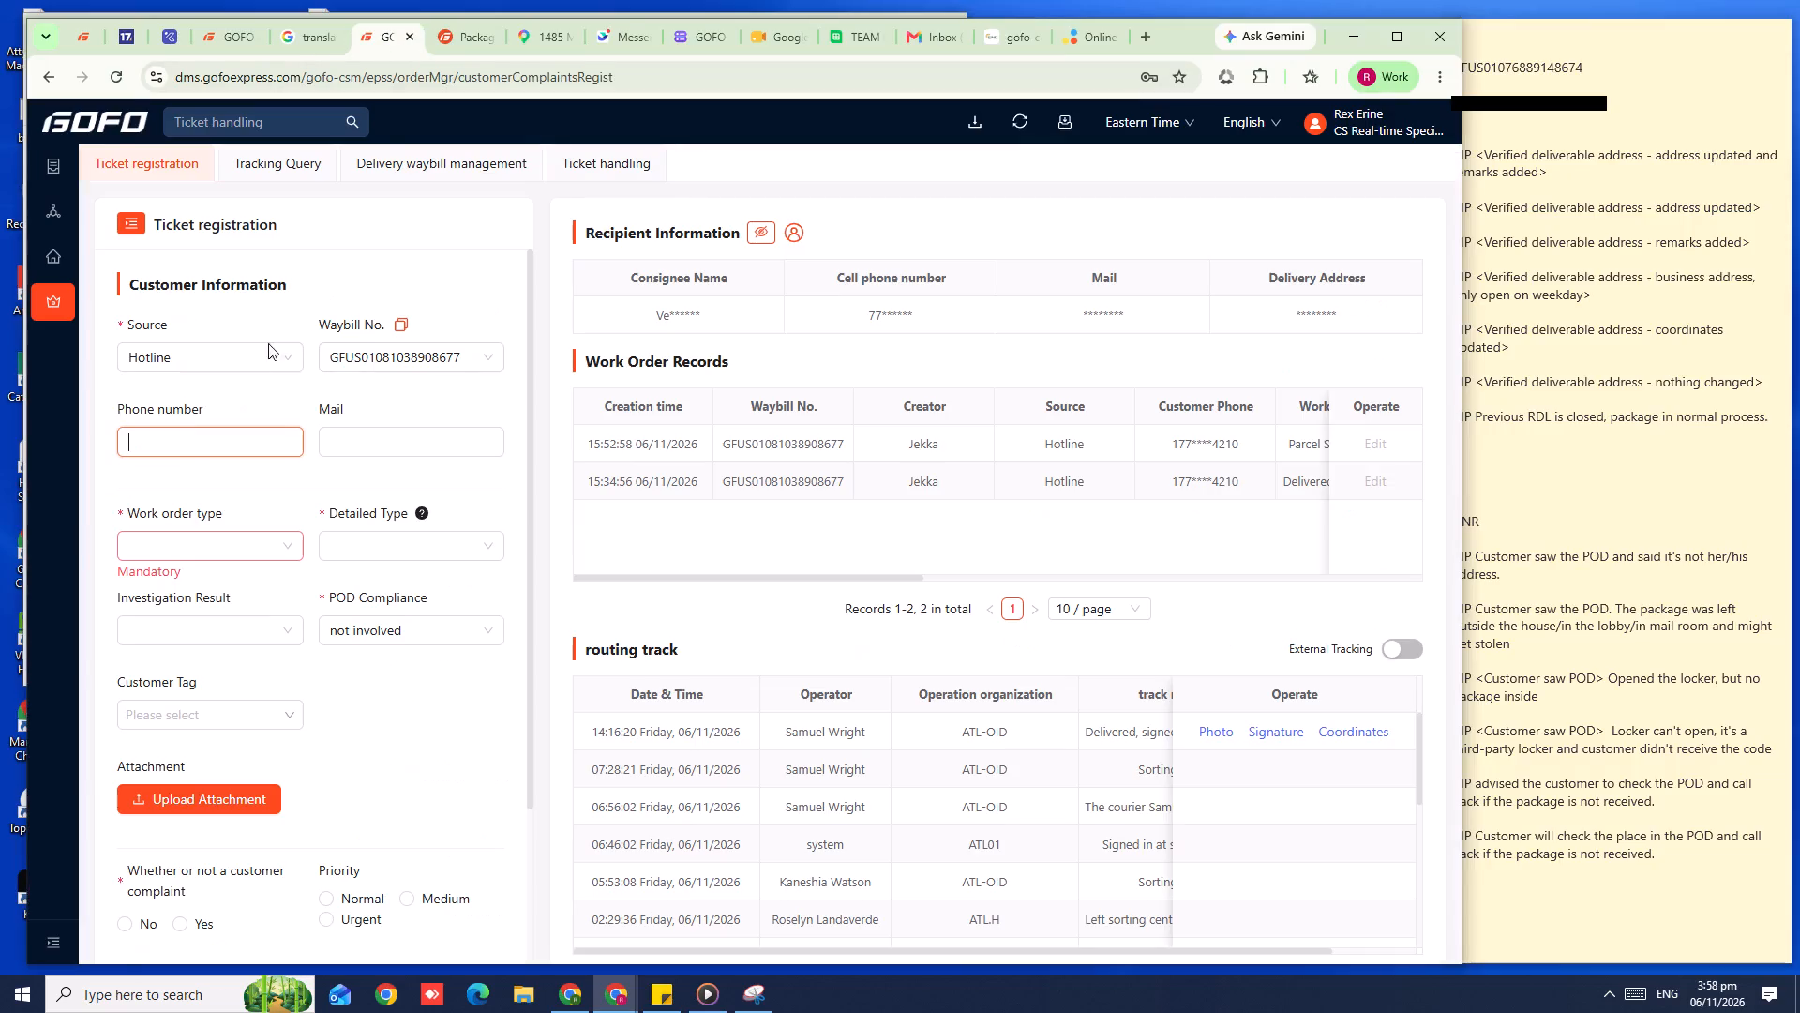
pyautogui.click(172, 437)
pyautogui.hotkey('ctrl', 'v')
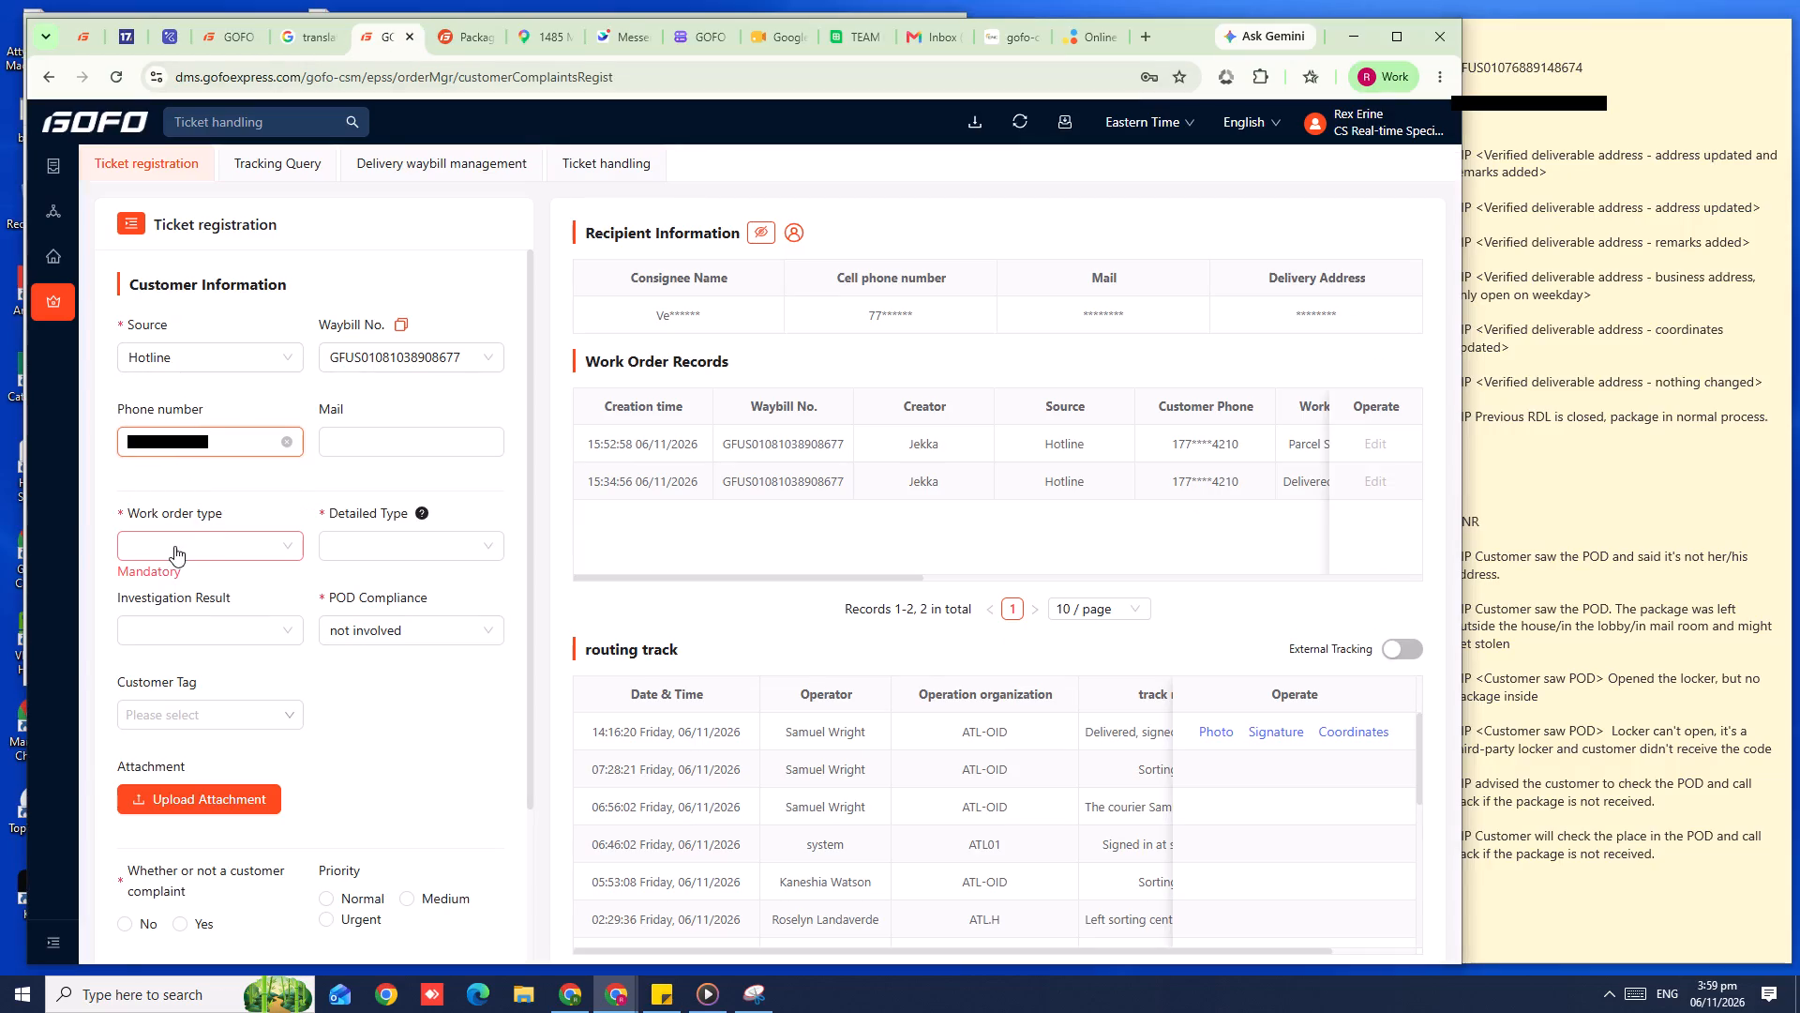
# Set the work order type to Delivered Not Received, the detailed type to the "First-time recipient inb..." option, and customer complaint to Yes.
pyautogui.click(174, 546)
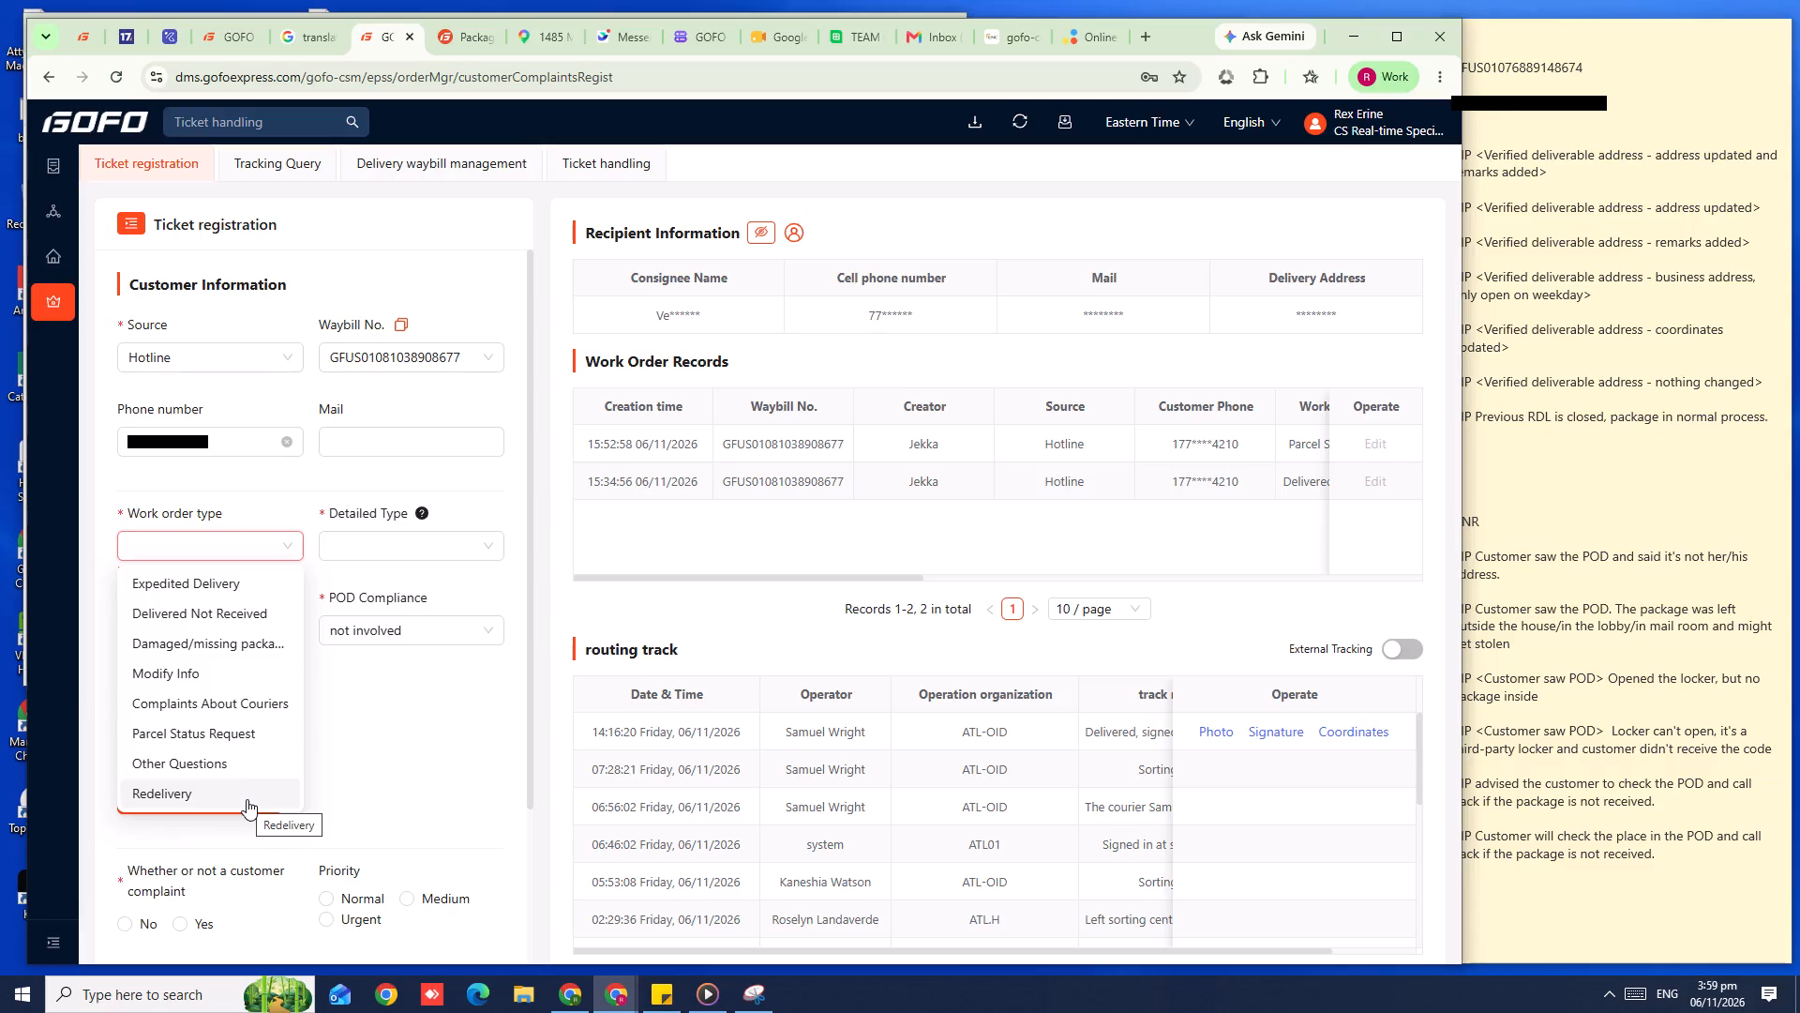
pyautogui.click(246, 619)
pyautogui.click(404, 532)
pyautogui.click(382, 575)
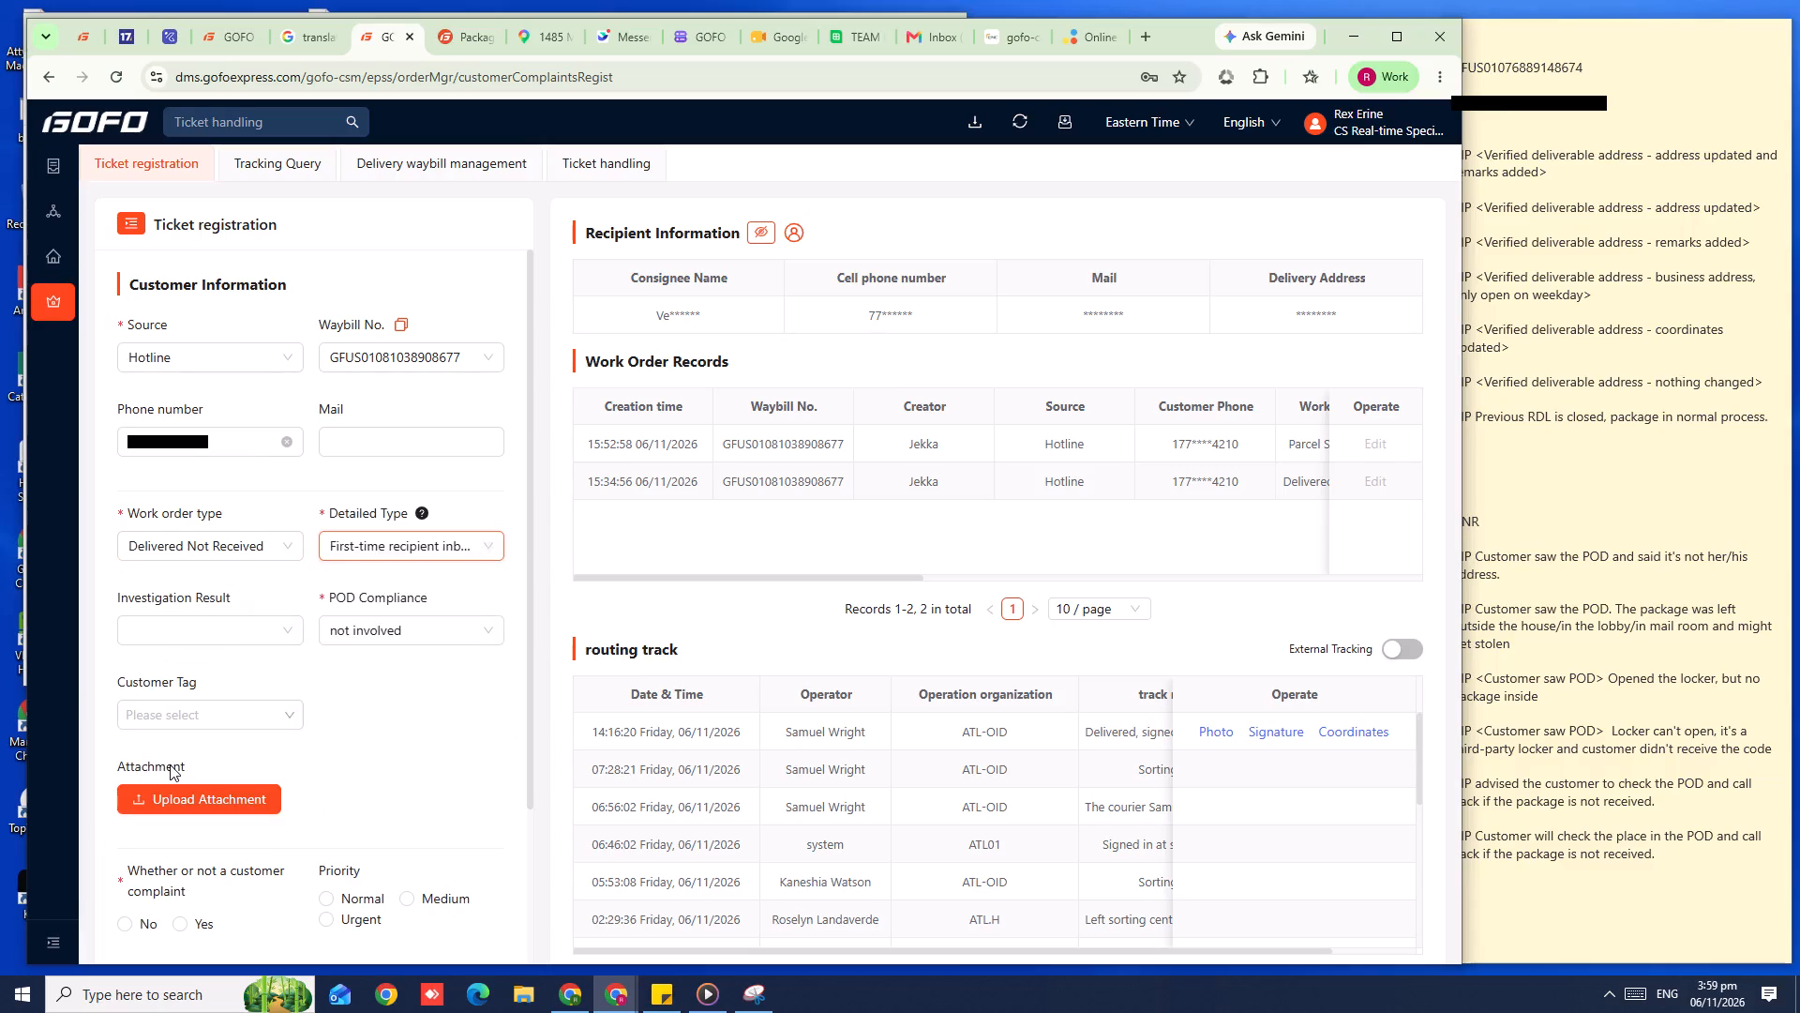
pyautogui.scroll(-3, 170, 764)
pyautogui.click(183, 717)
# Copy the sticky note template "AIP Customer saw the POD and said it's not her/his address." into the ticket's remark.
pyautogui.click(170, 842)
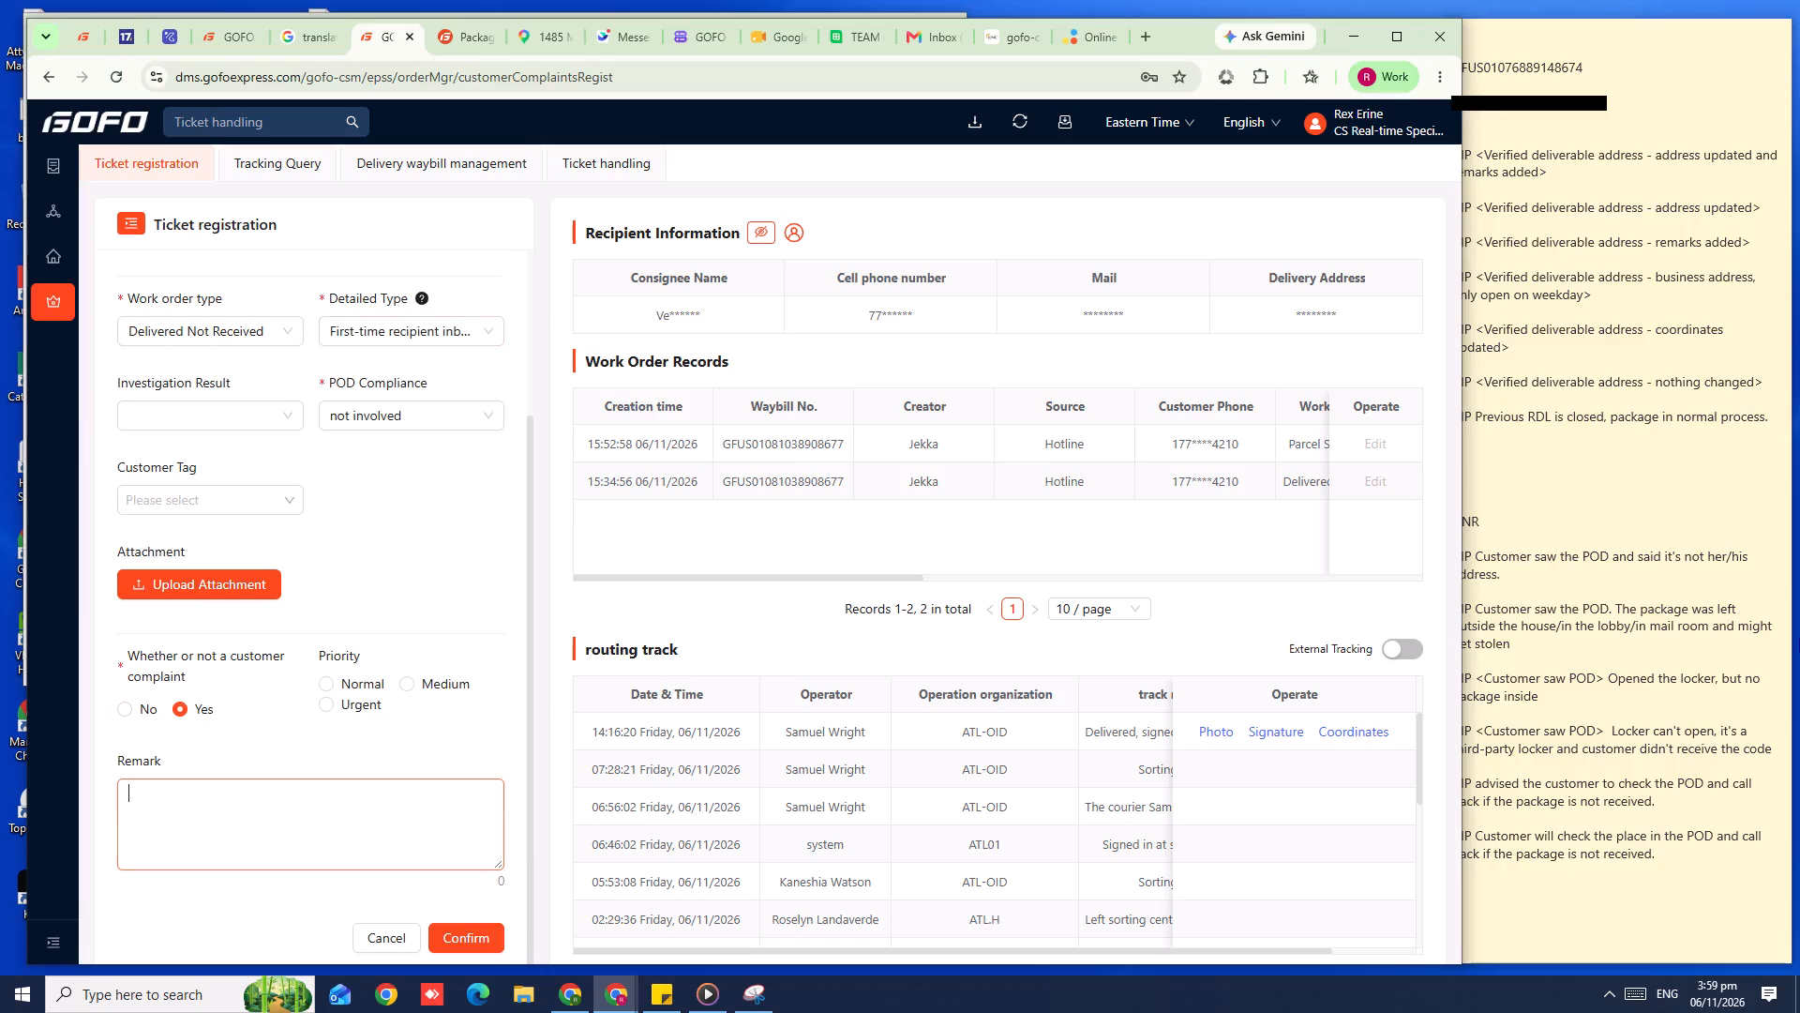
pyautogui.doubleClick(1682, 149)
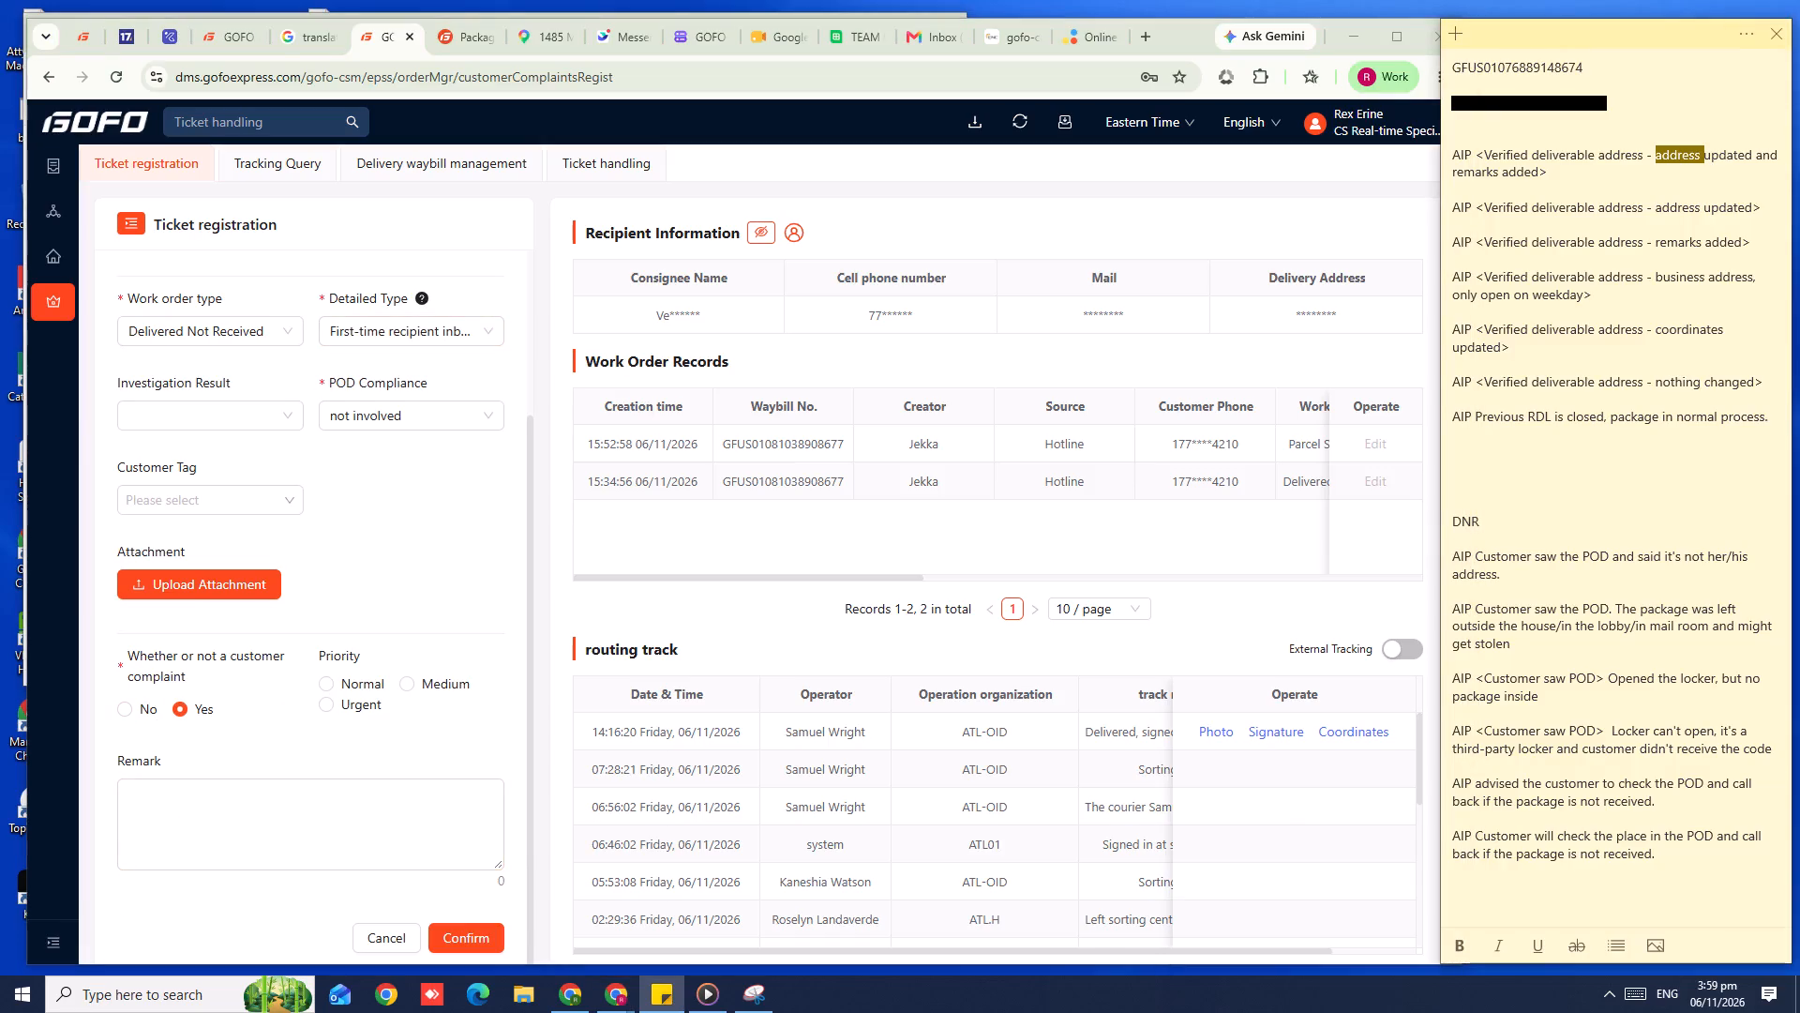
pyautogui.tripleClick(1517, 560)
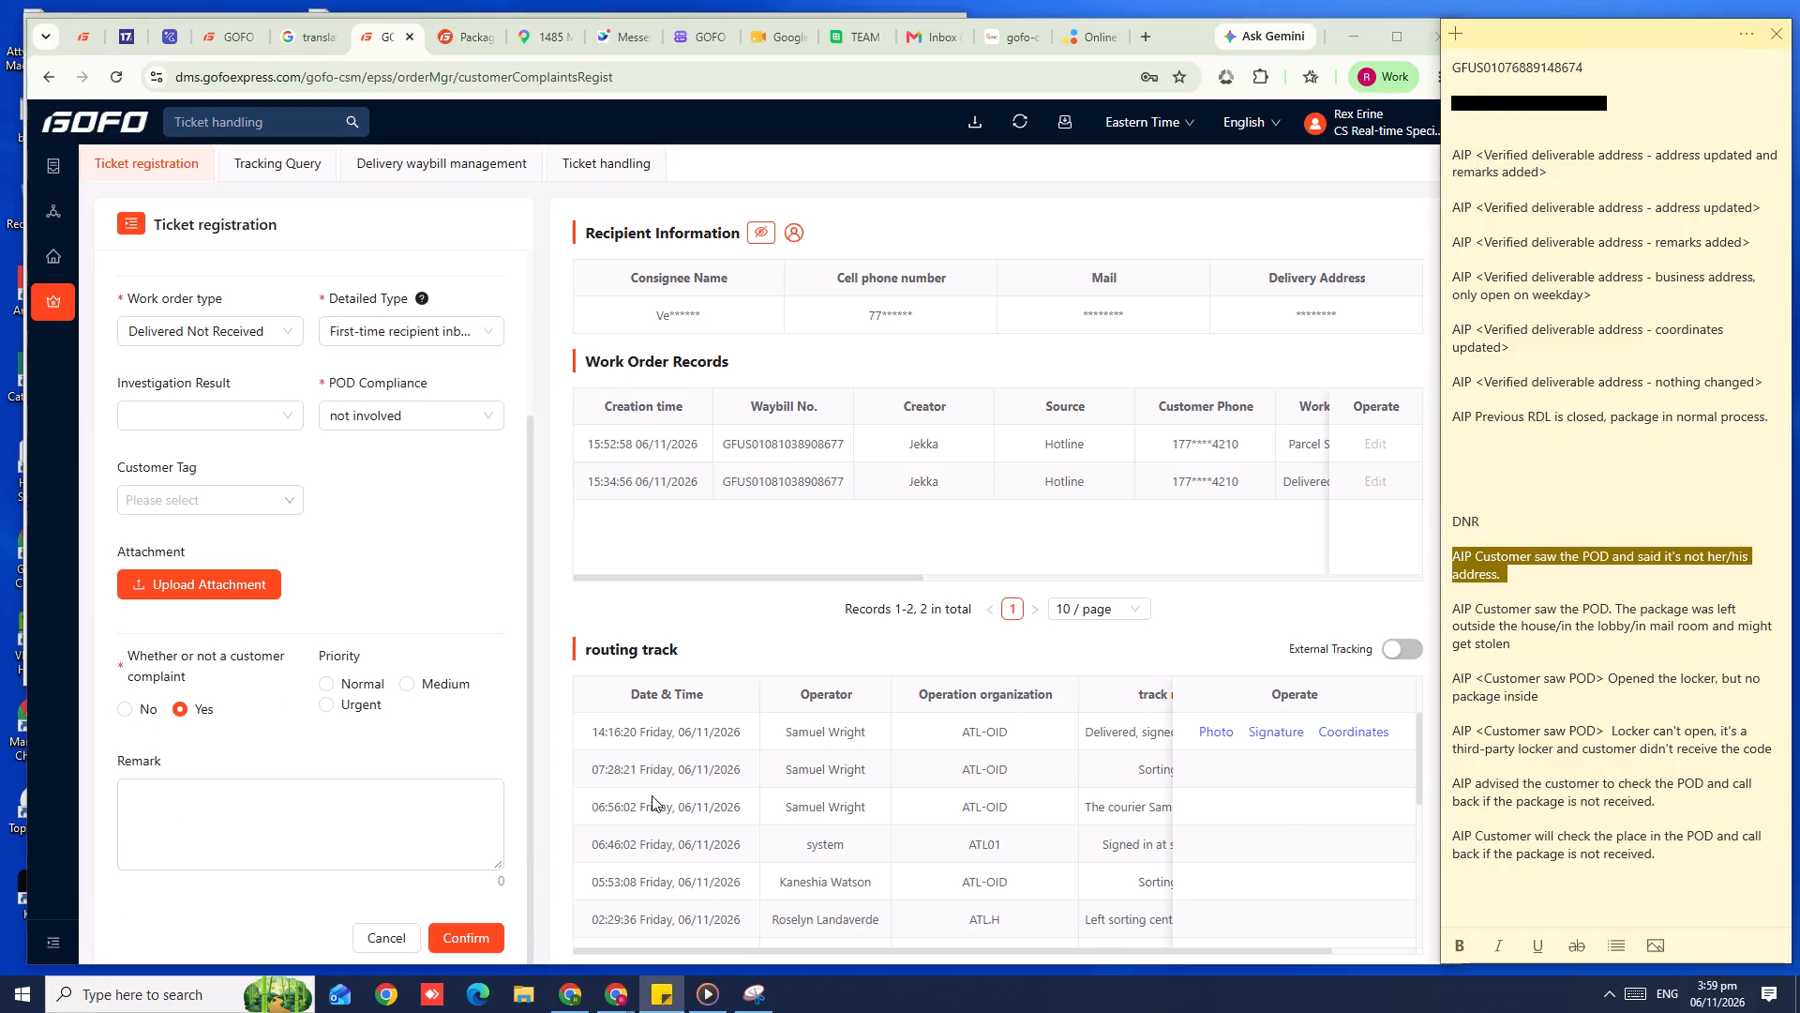
pyautogui.hotkey('ctrl', 'c')
pyautogui.hotkey('ctrl', 'c')
pyautogui.click(356, 800)
pyautogui.hotkey('ctrl', 'v')
# Copy the customer's e-mail address from the sticky note into the ticket's Mail field.
pyautogui.click(1599, 170)
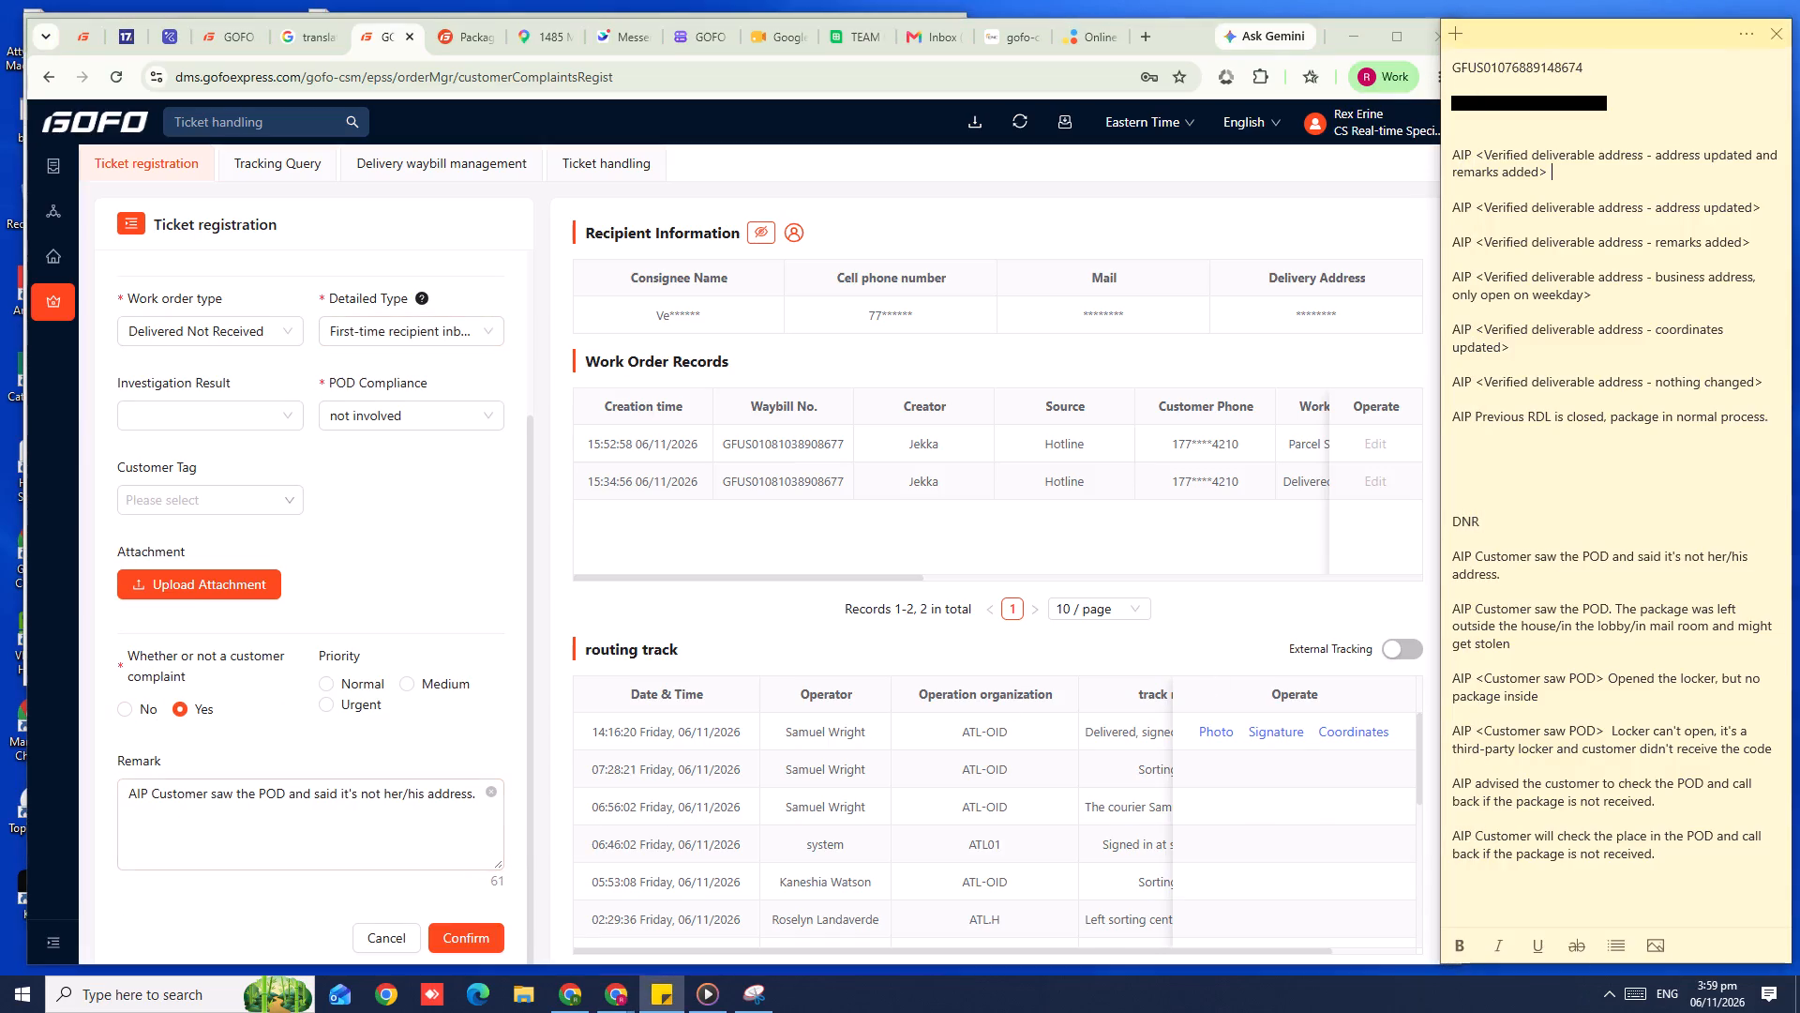
pyautogui.tripleClick(1549, 101)
pyautogui.hotkey('ctrl', 'c')
pyautogui.hotkey('ctrl', 'c')
pyautogui.hotkey('ctrl', 'c')
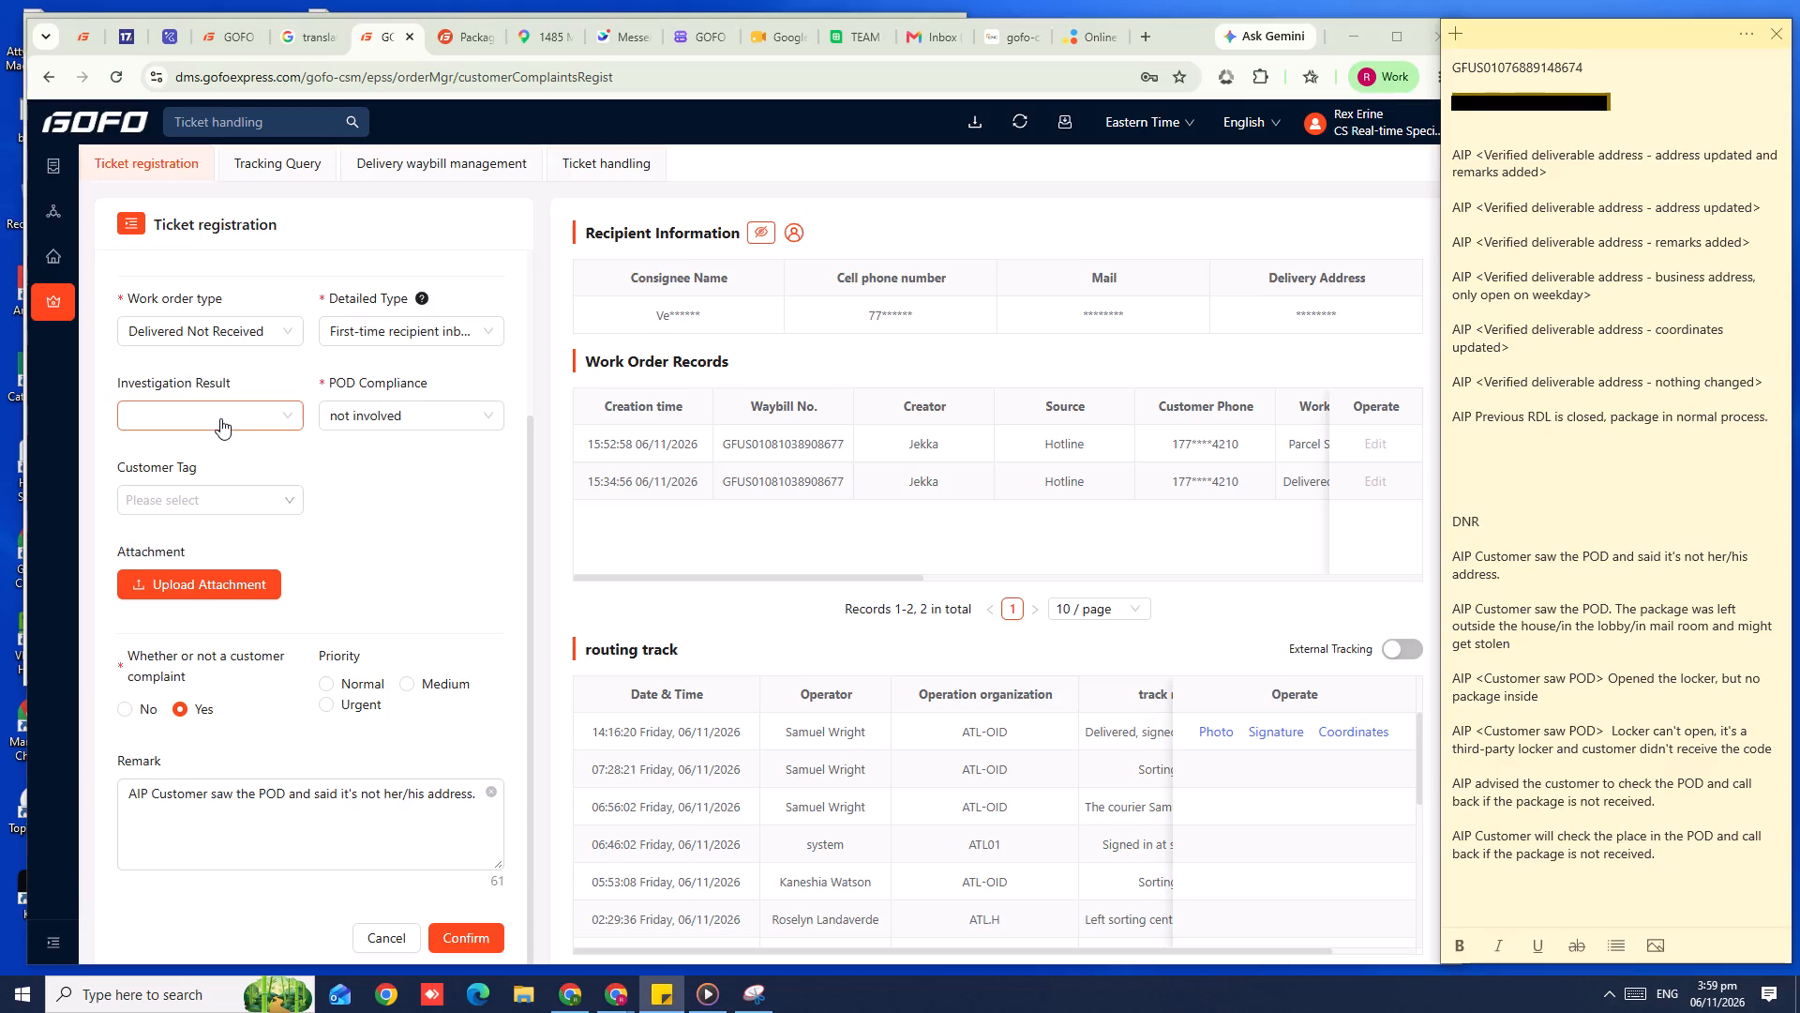
pyautogui.click(220, 418)
pyautogui.click(378, 523)
pyautogui.scroll(4, 378, 523)
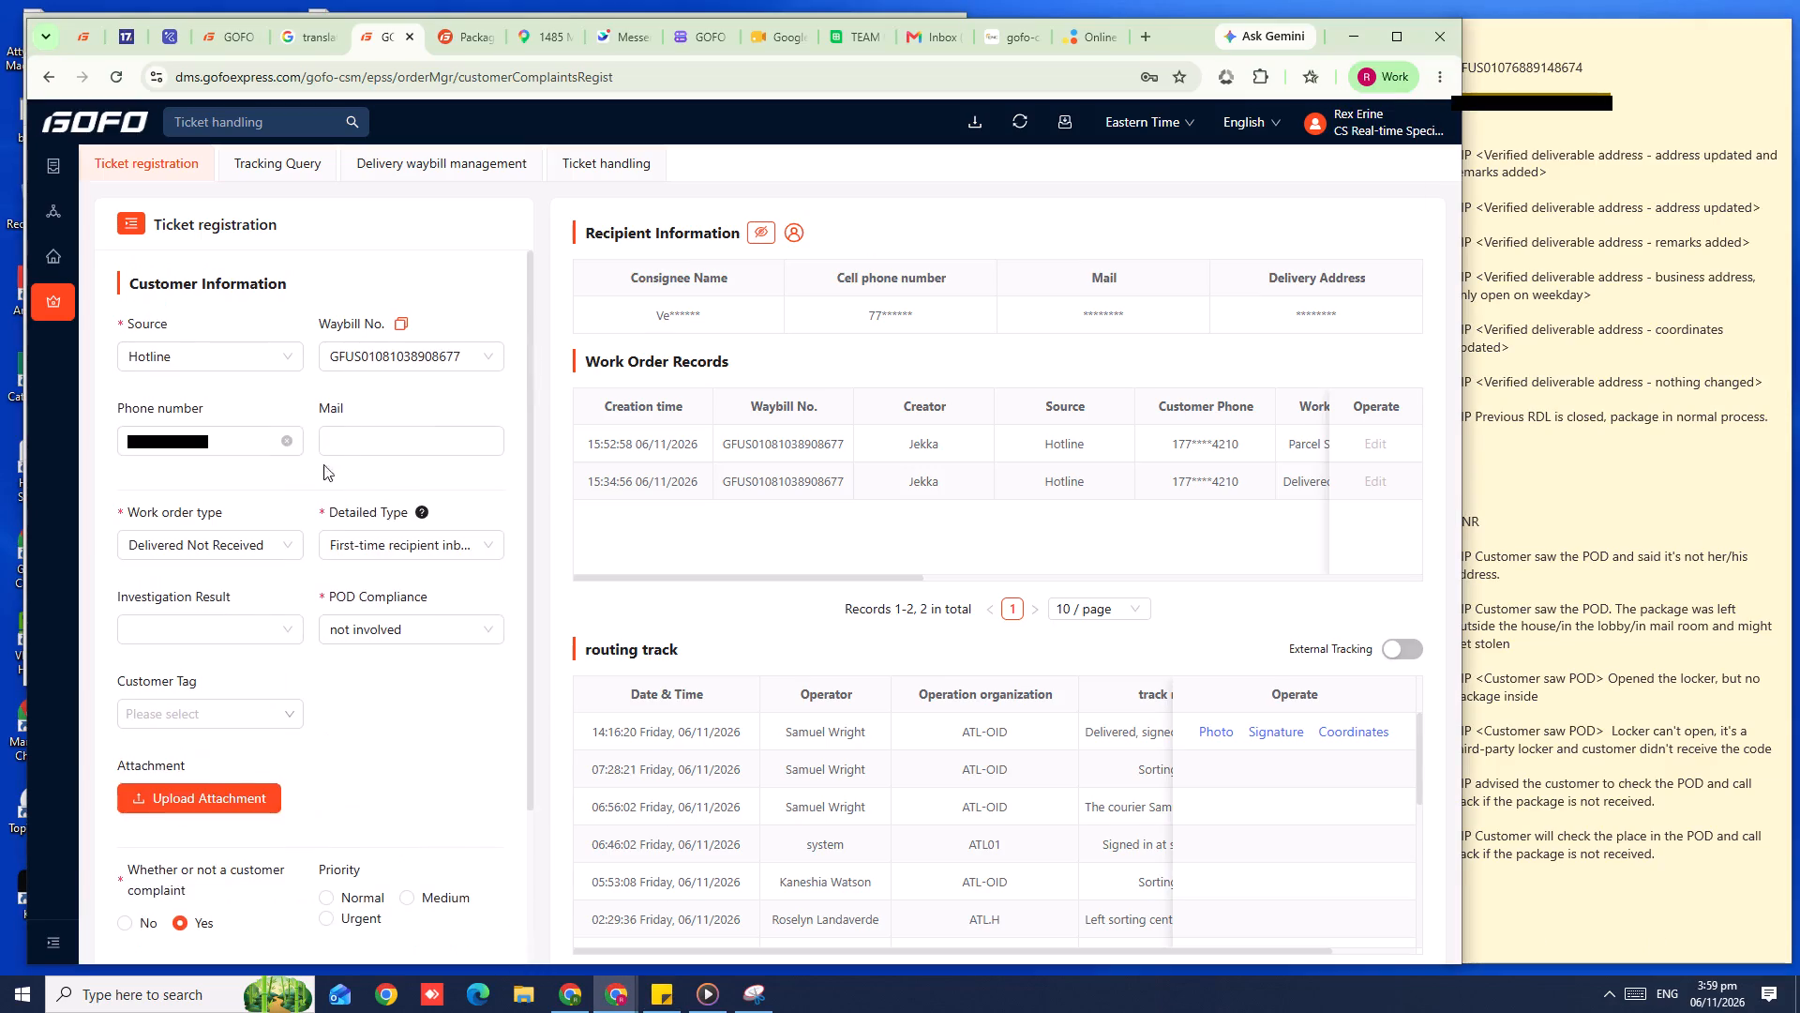
pyautogui.click(371, 438)
pyautogui.hotkey('ctrl', 'v')
pyautogui.click(353, 730)
pyautogui.scroll(-3, 355, 714)
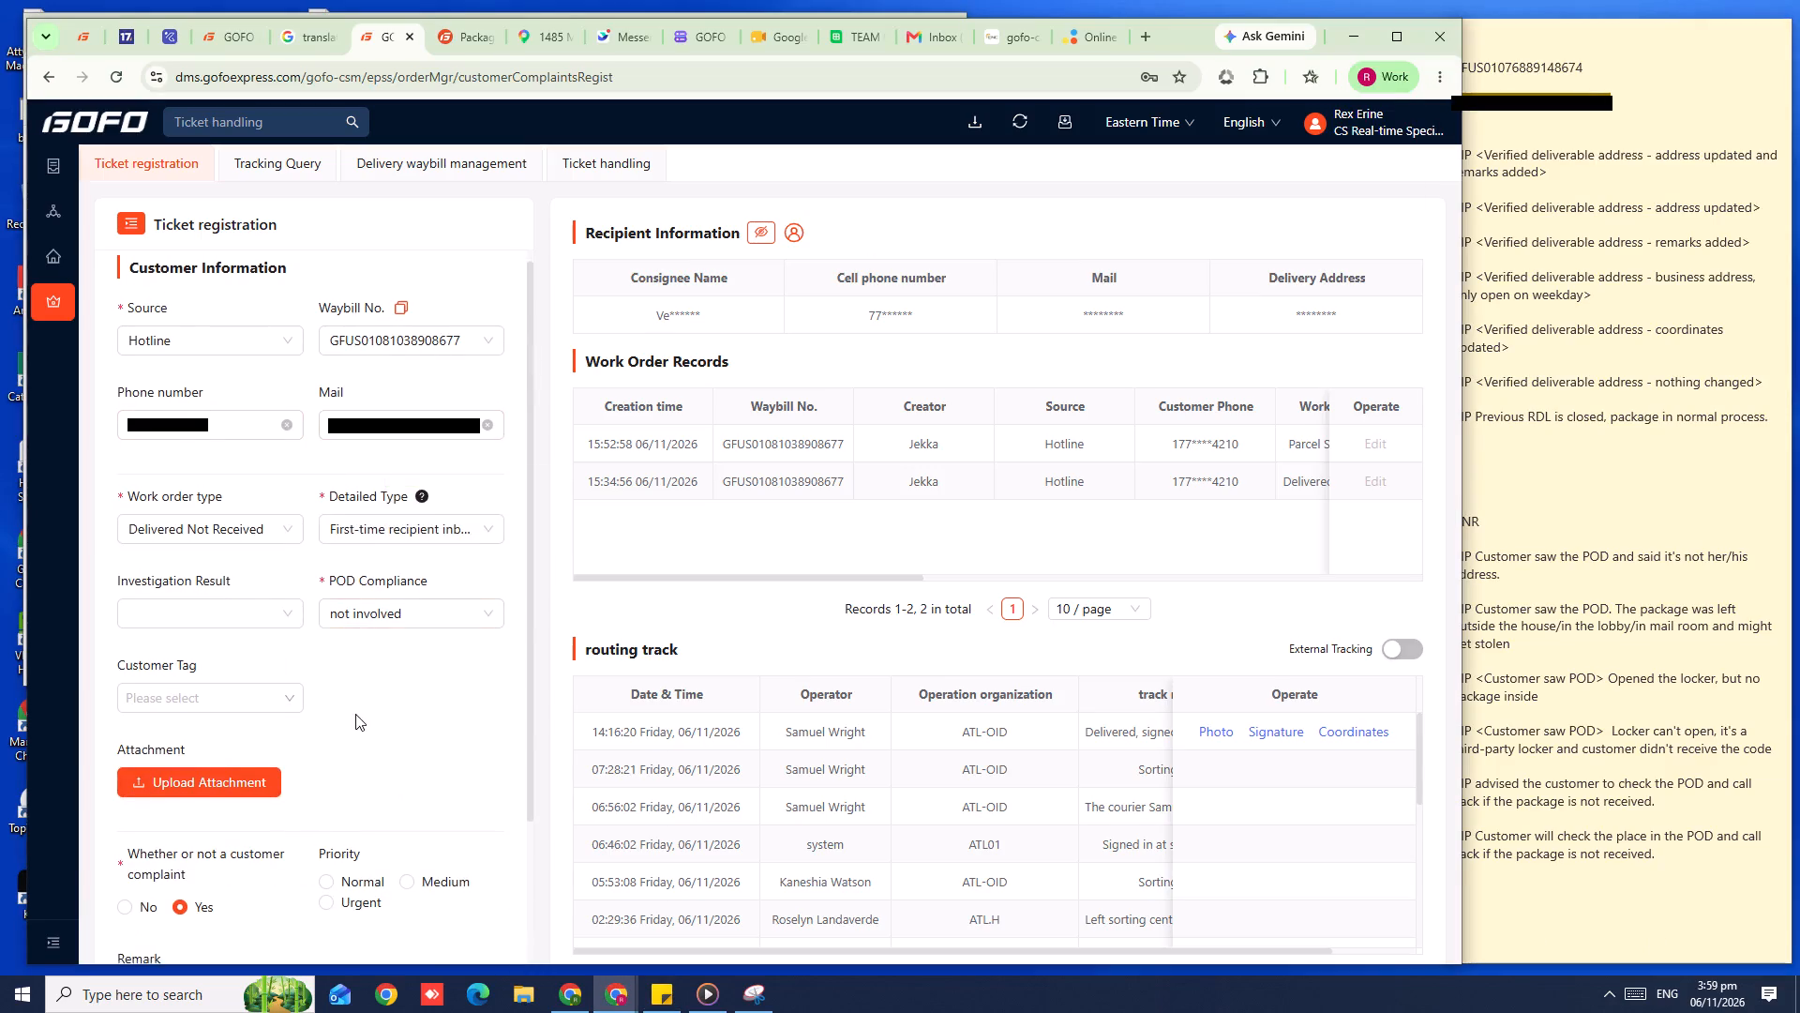
pyautogui.scroll(-1, 355, 714)
pyautogui.click(462, 936)
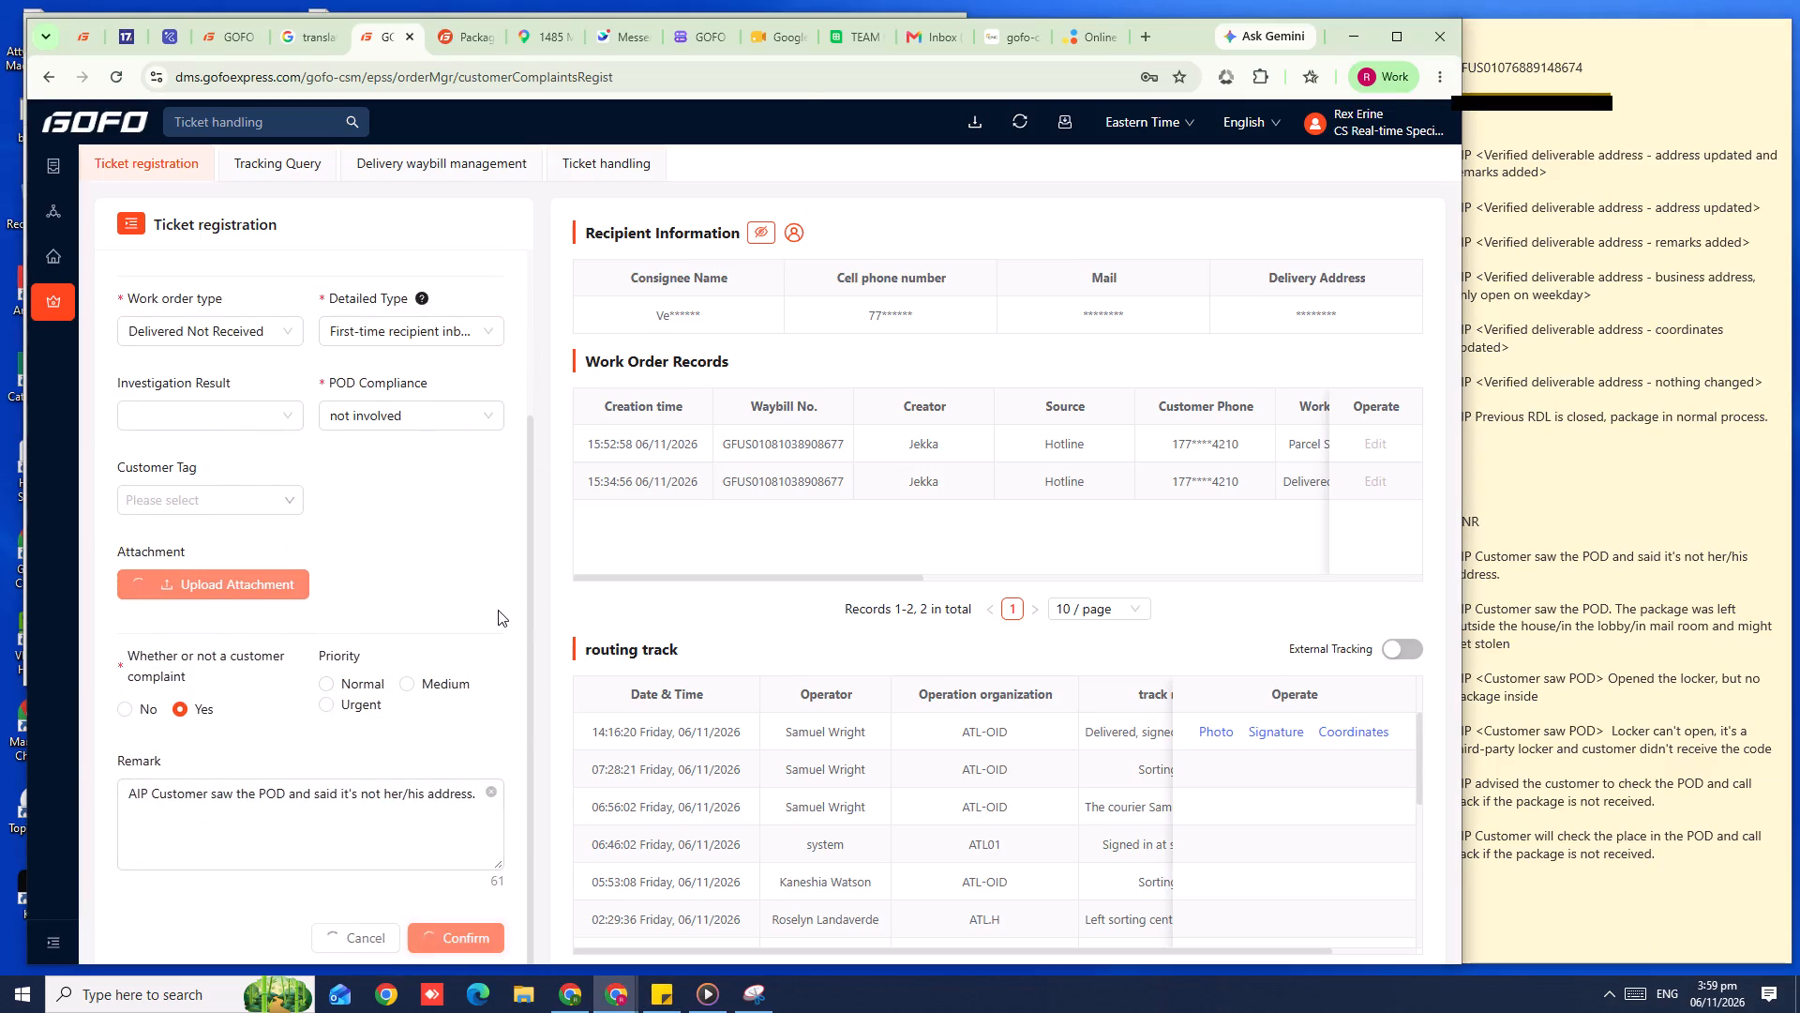
pyautogui.click(1567, 61)
pyautogui.click(1565, 67)
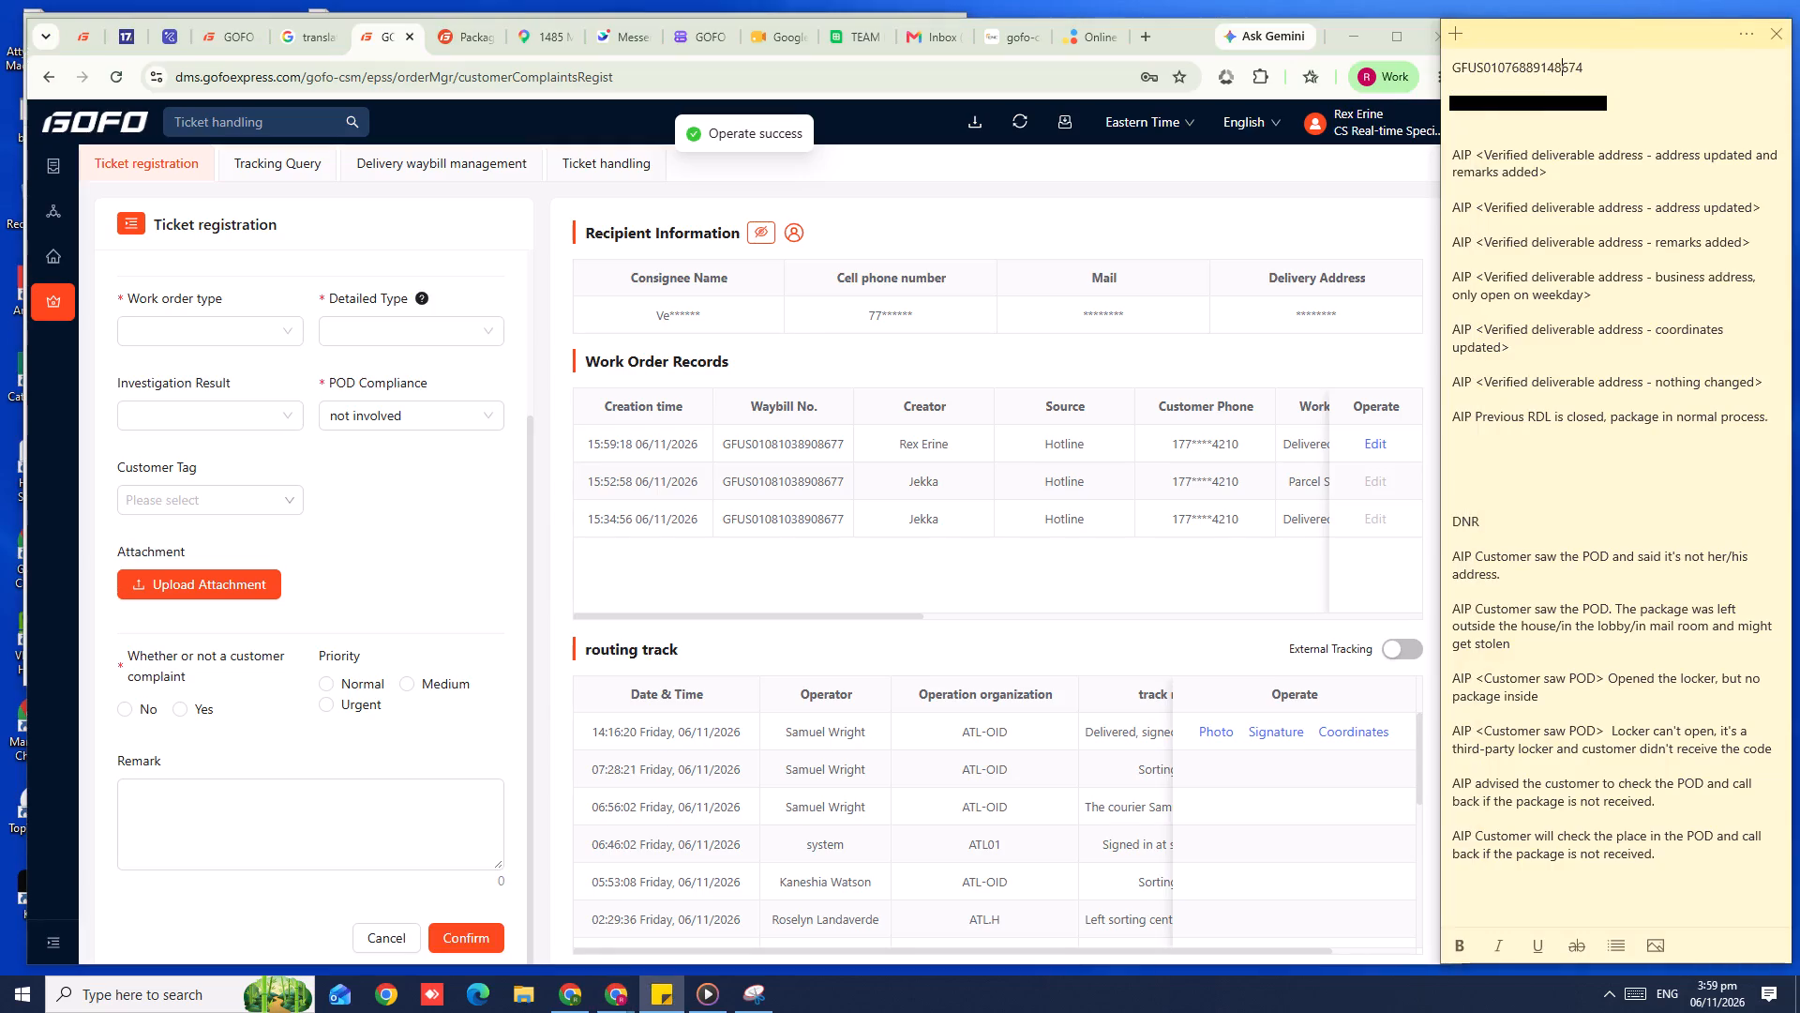
pyautogui.doubleClick(1557, 68)
pyautogui.hotkey('ctrl', 'c')
pyautogui.hotkey('ctrl', 'c')
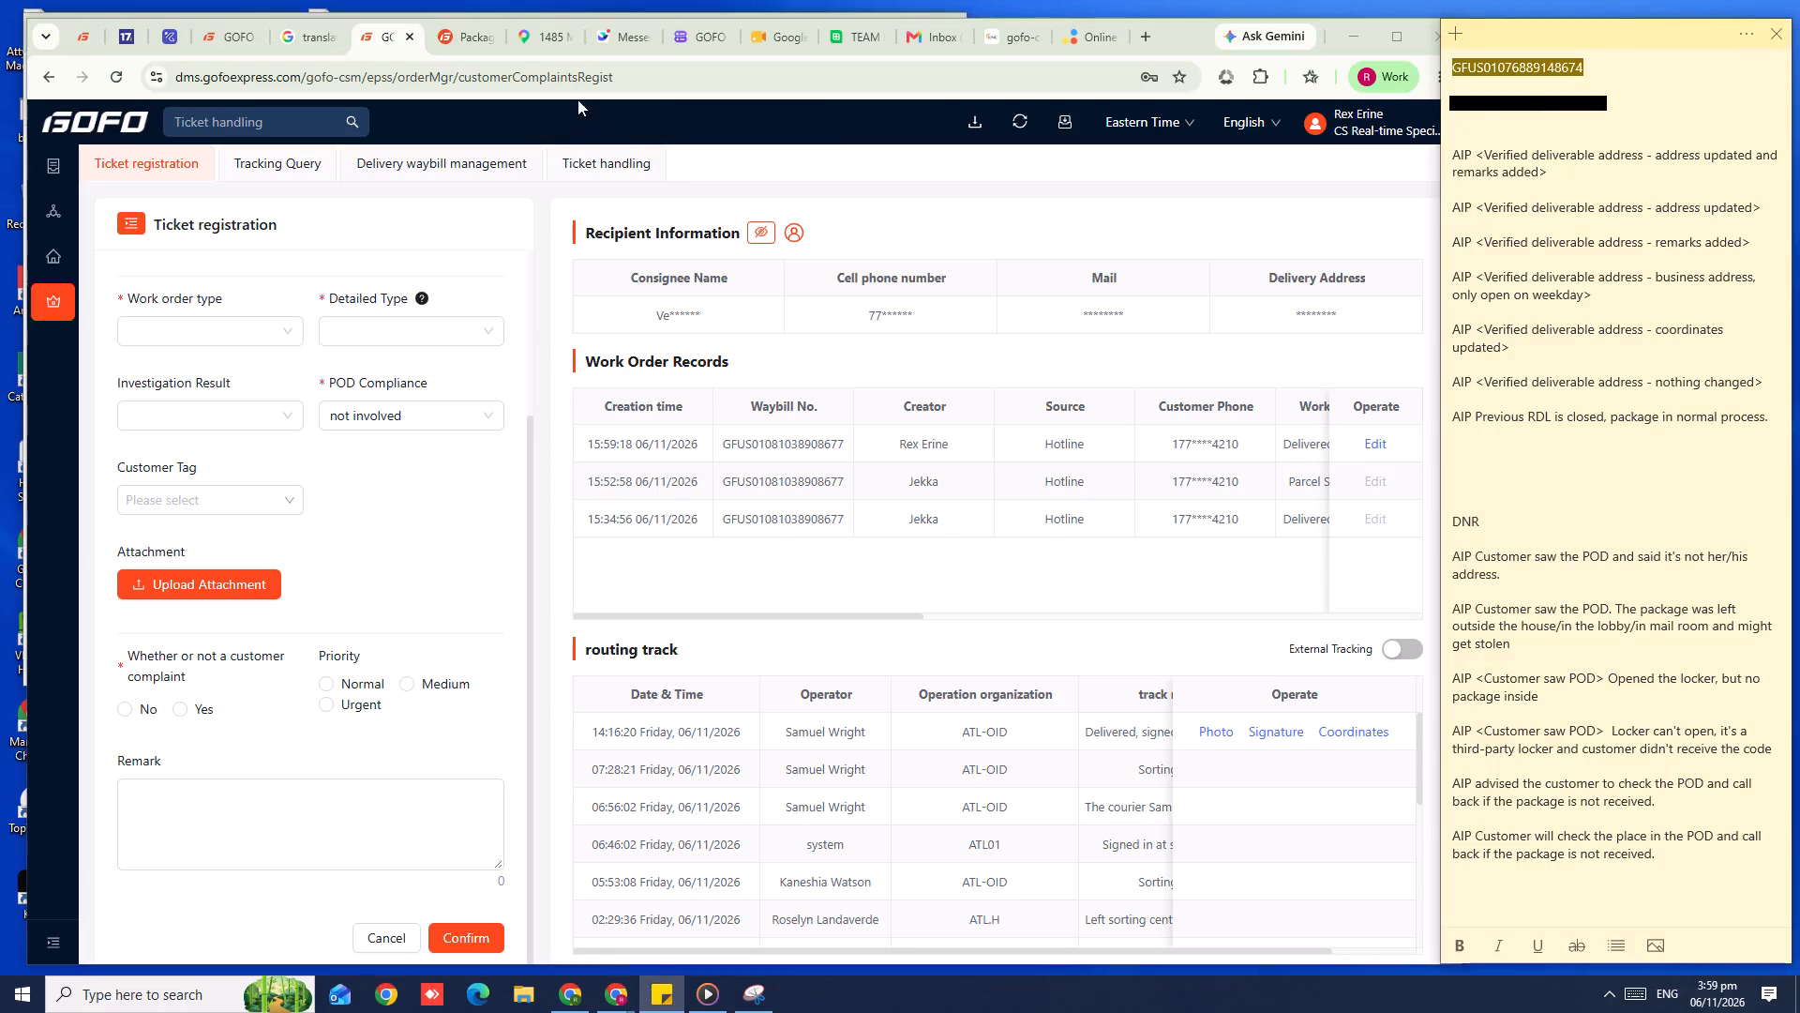
pyautogui.hotkey('ctrl', 'c')
pyautogui.hotkey('ctrl', 'c')
pyautogui.hotkey('ctrl', 'c')
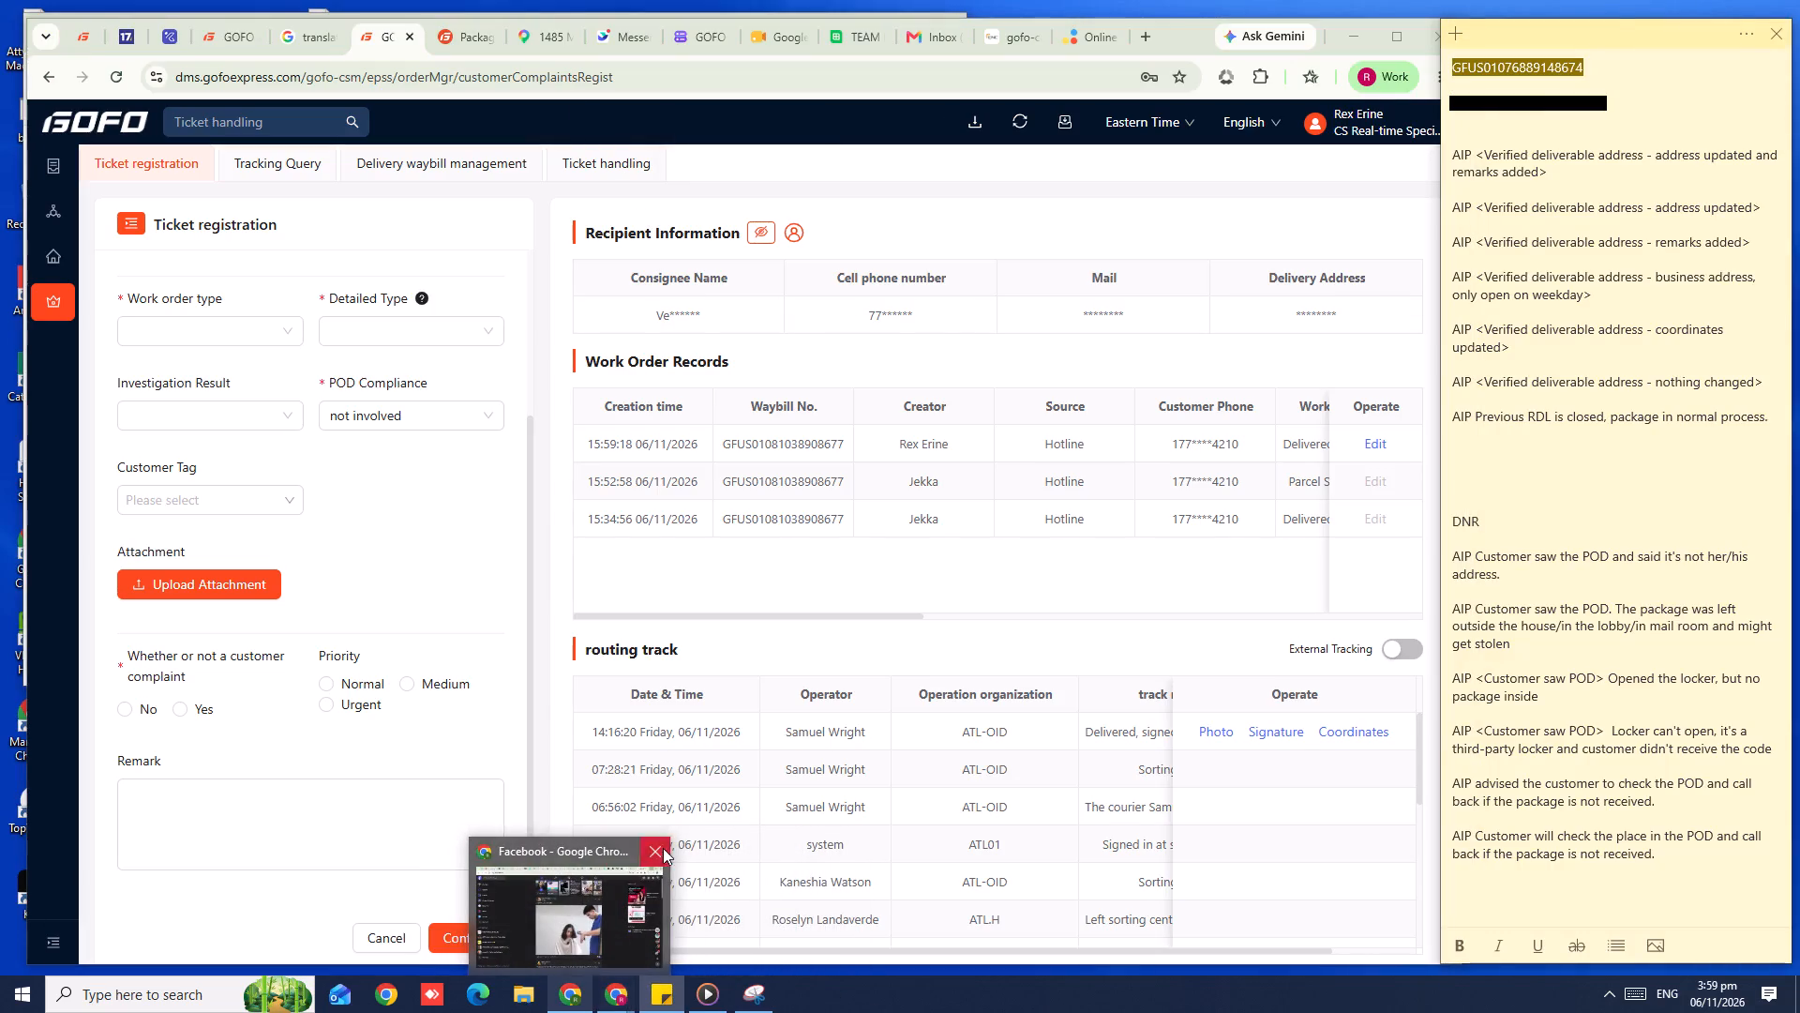
pyautogui.click(617, 999)
pyautogui.click(686, 902)
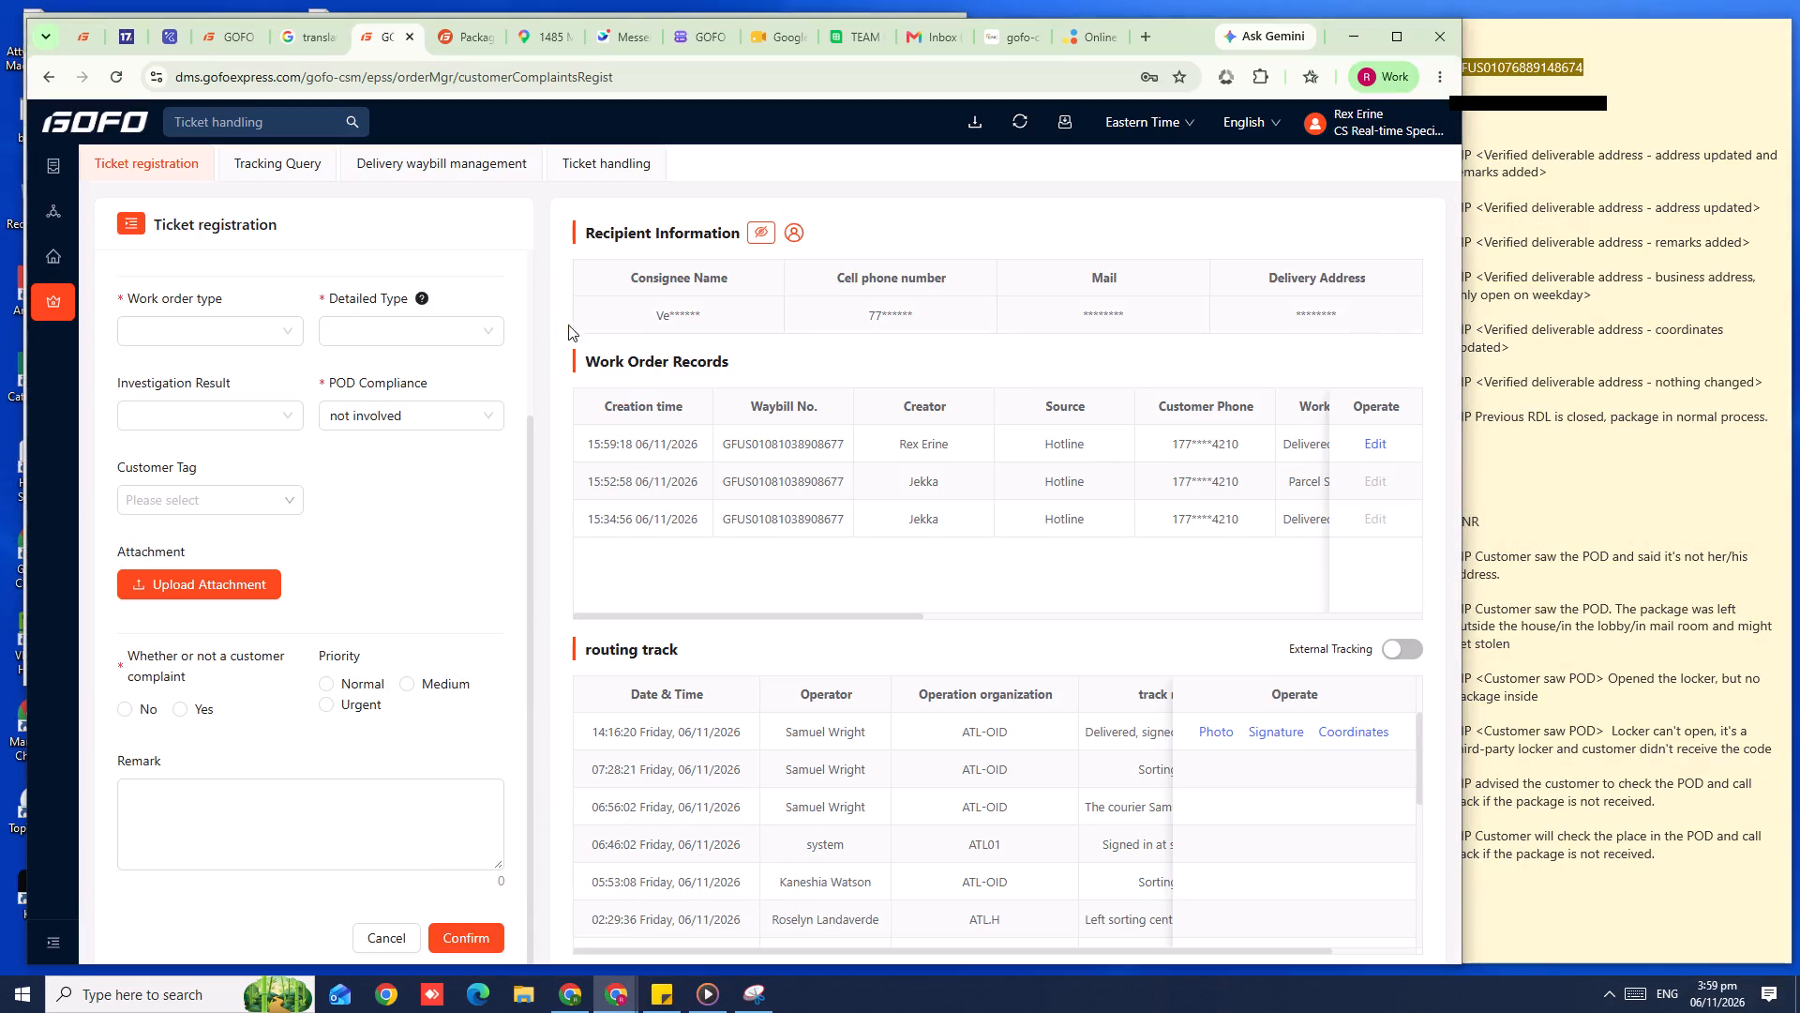
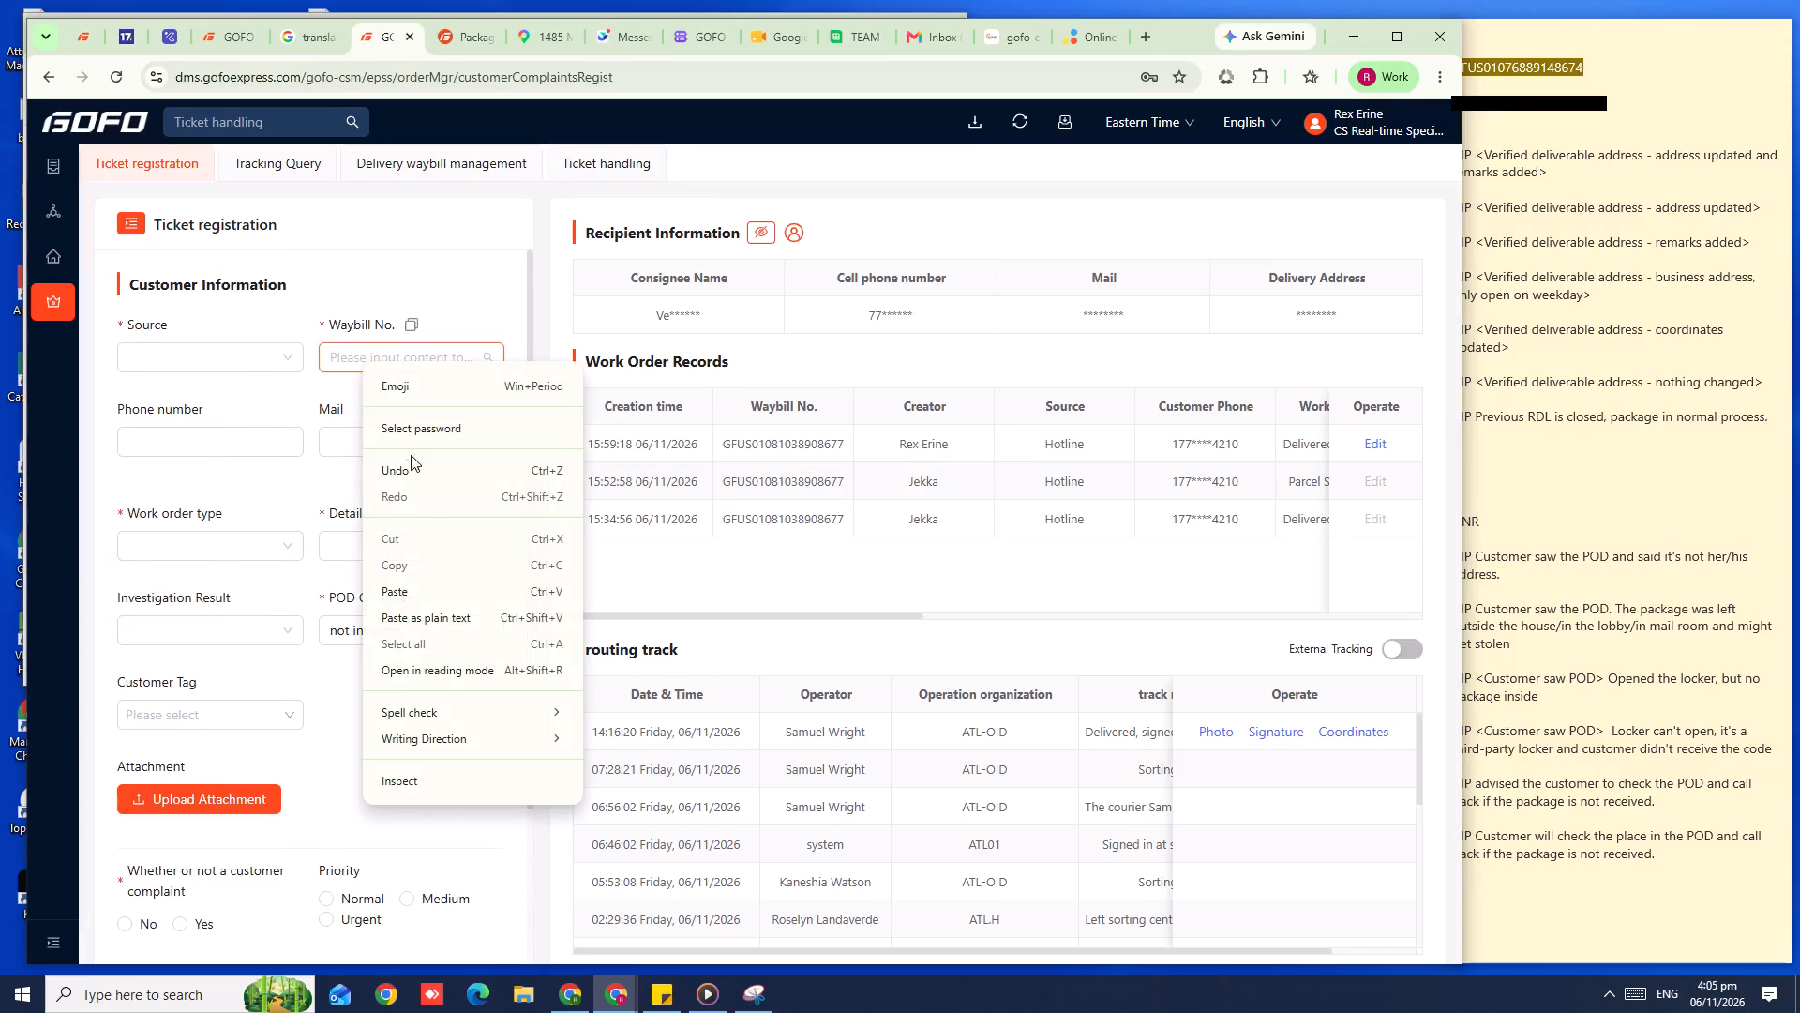
pyautogui.doubleClick(341, 353)
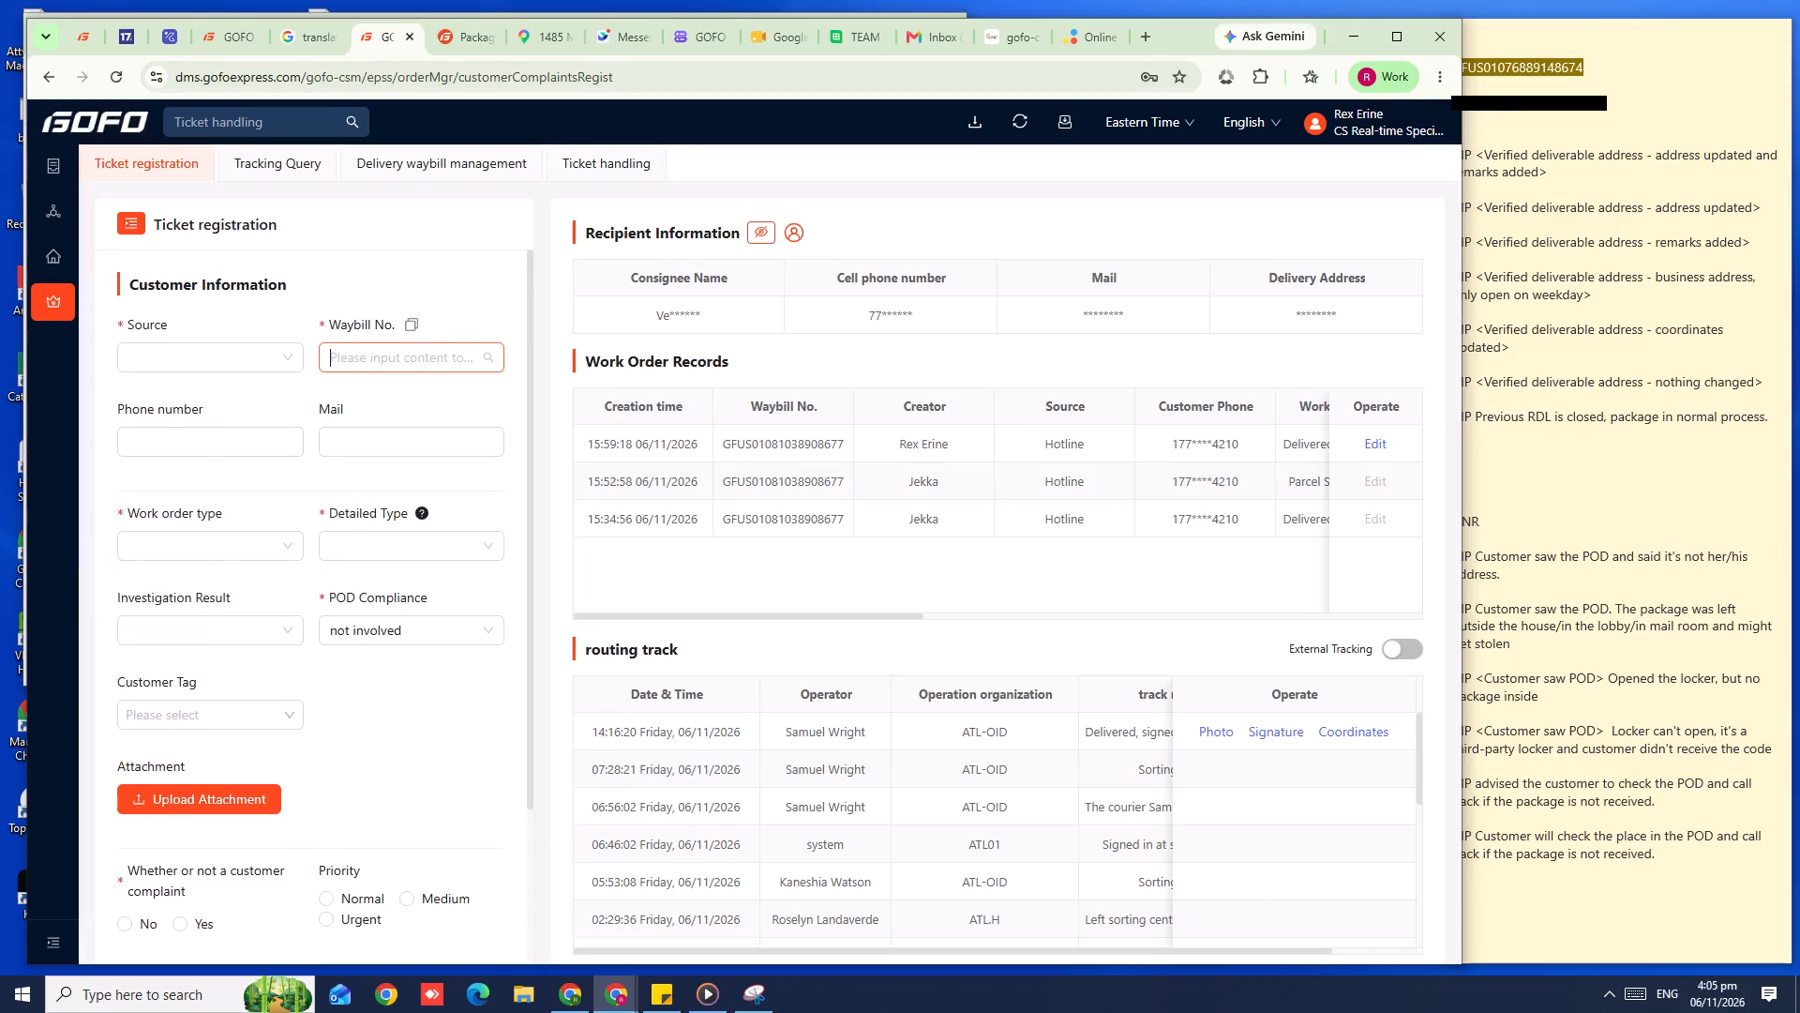
pyautogui.rightClick(350, 359)
pyautogui.click(400, 606)
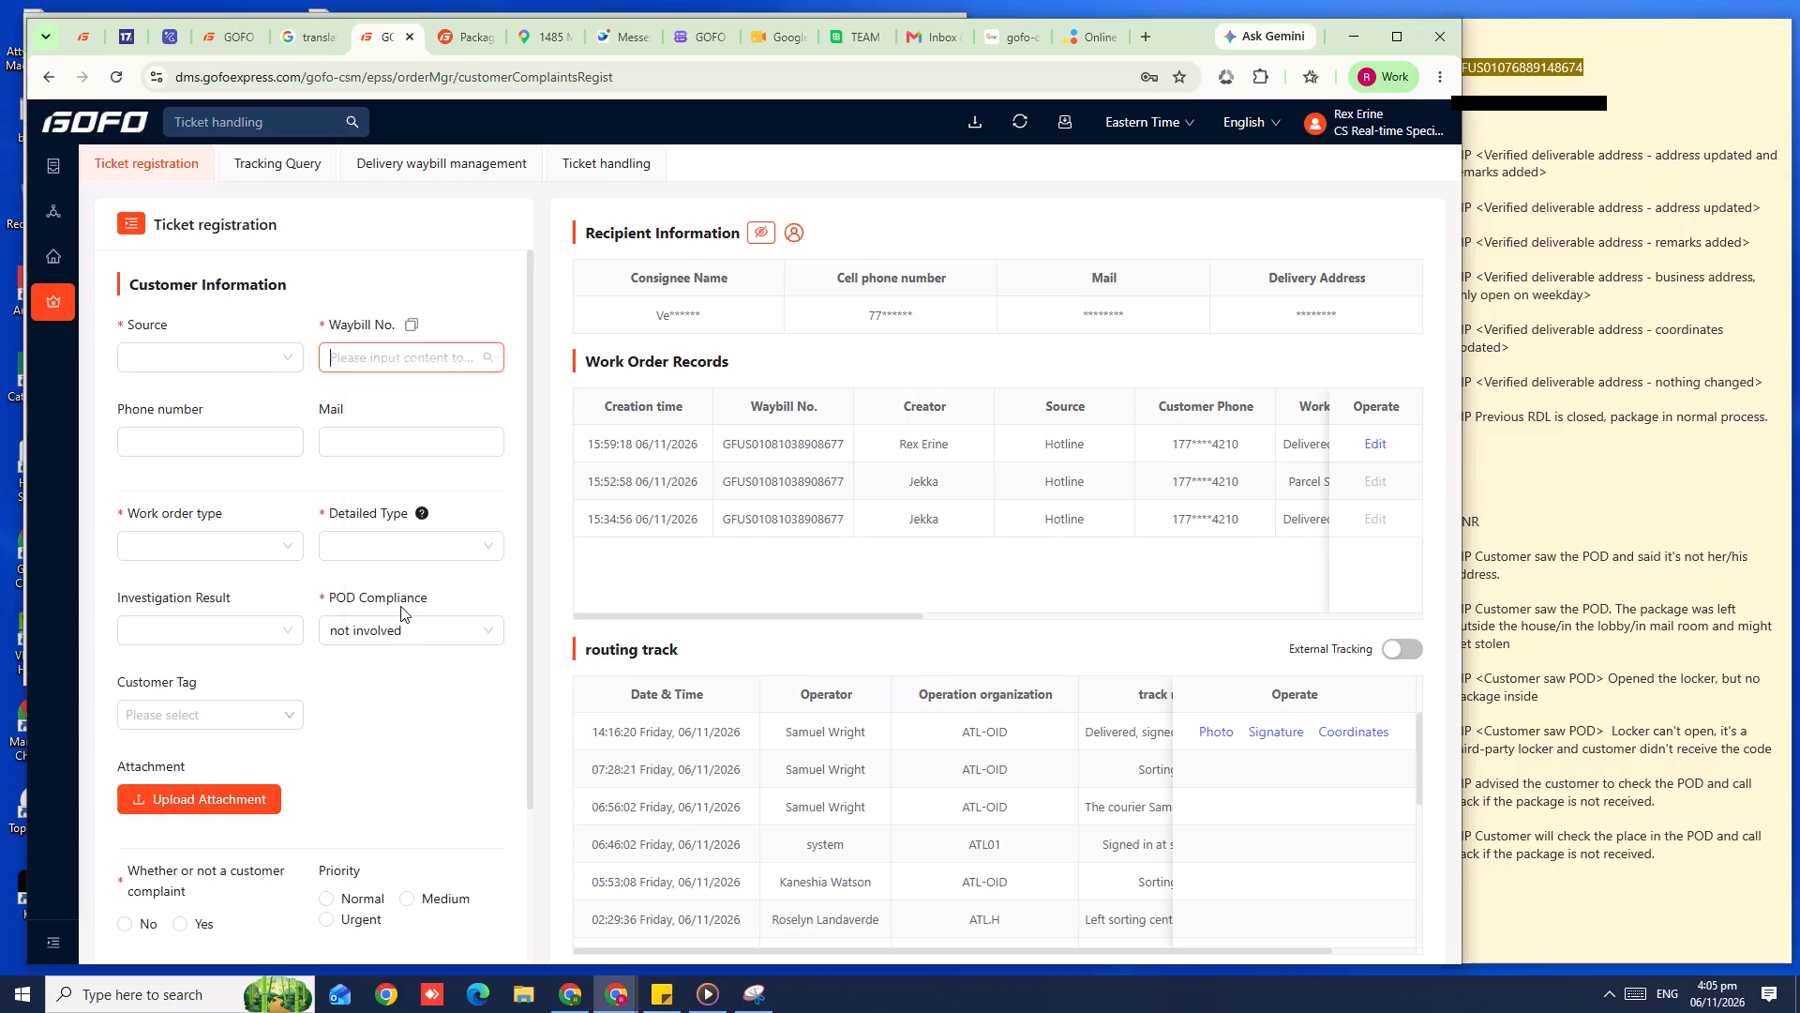
pyautogui.moveTo(400, 606); pyautogui.dragTo(406, 556)
pyautogui.click(384, 365)
pyautogui.rightClick(384, 365)
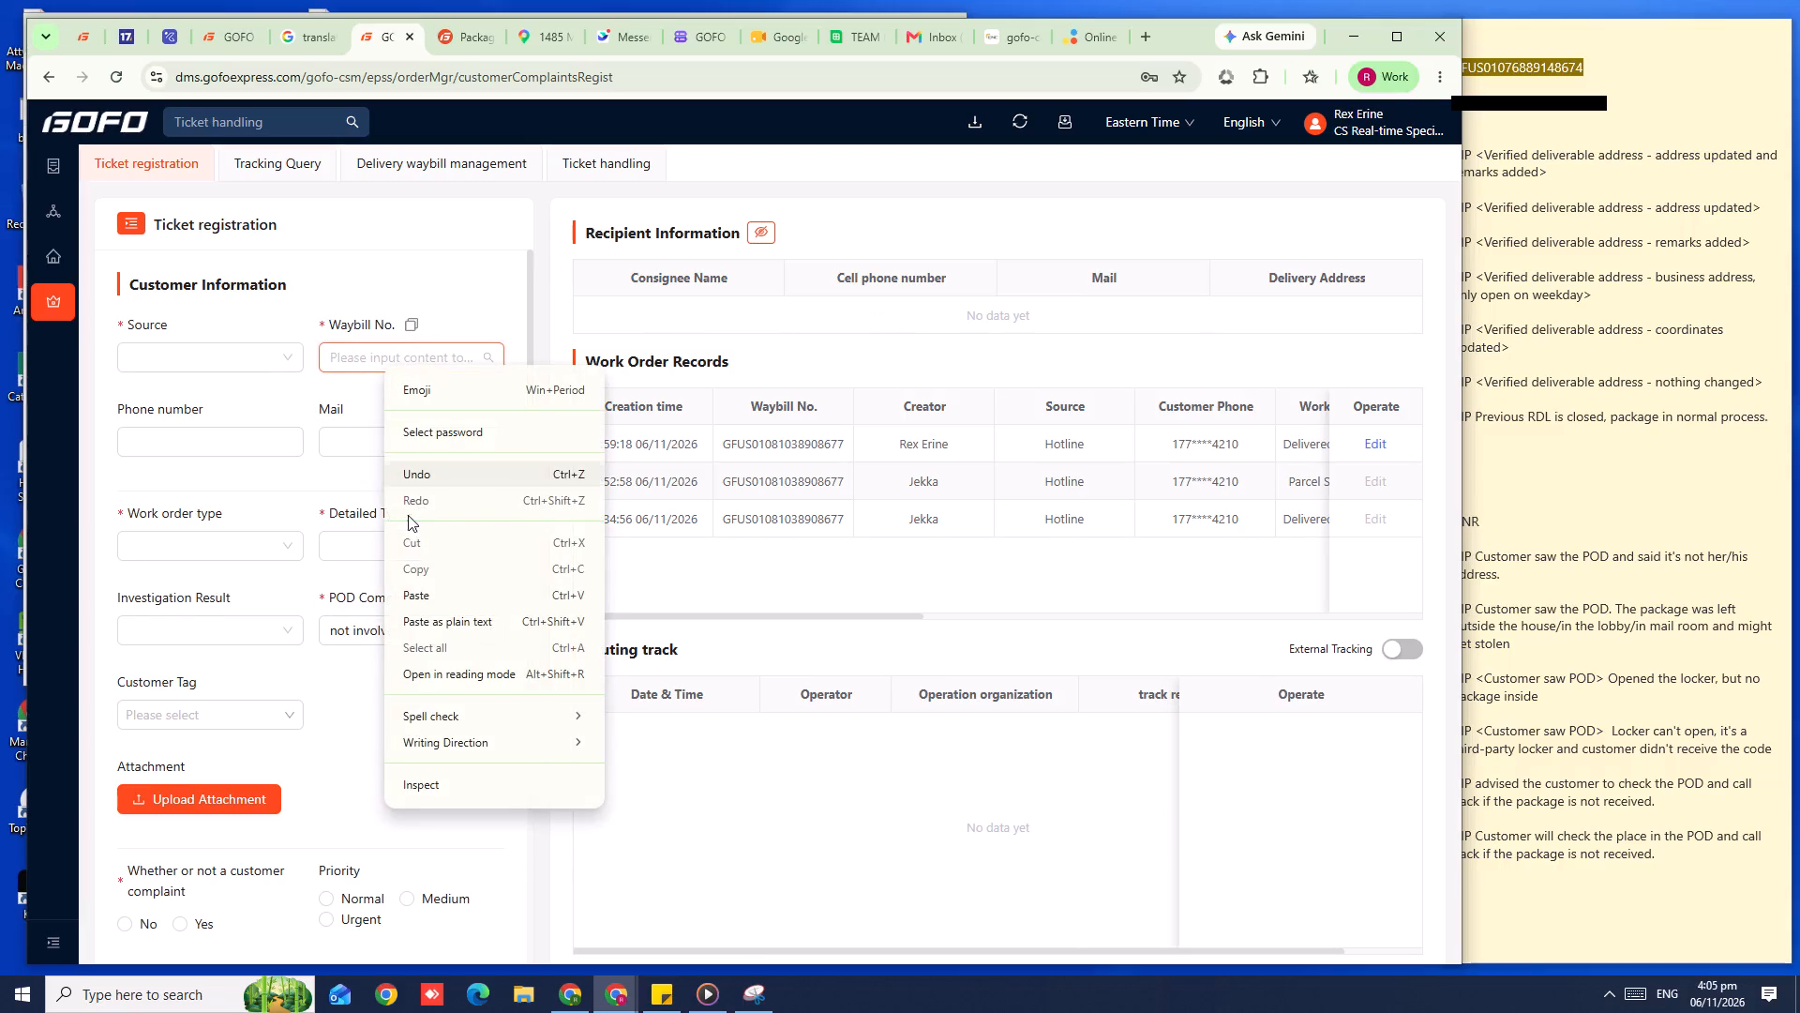
pyautogui.click(416, 592)
pyautogui.click(232, 365)
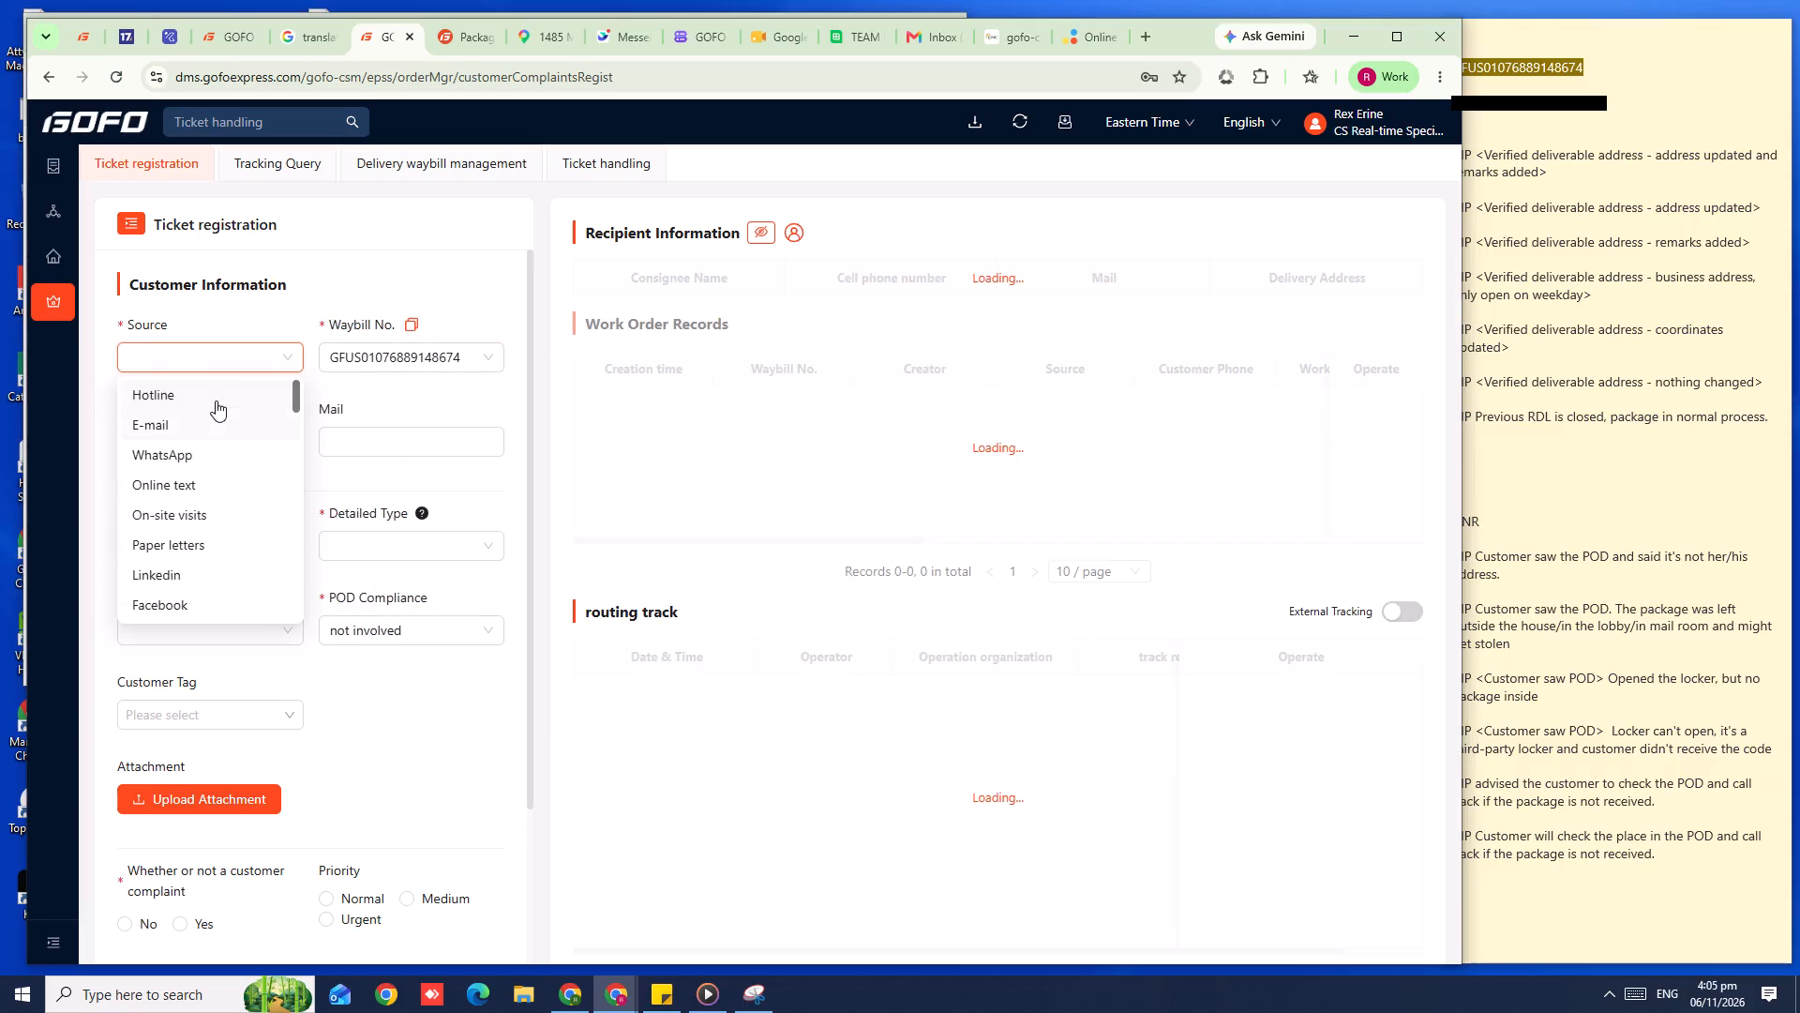
pyautogui.click(216, 401)
pyautogui.click(269, 171)
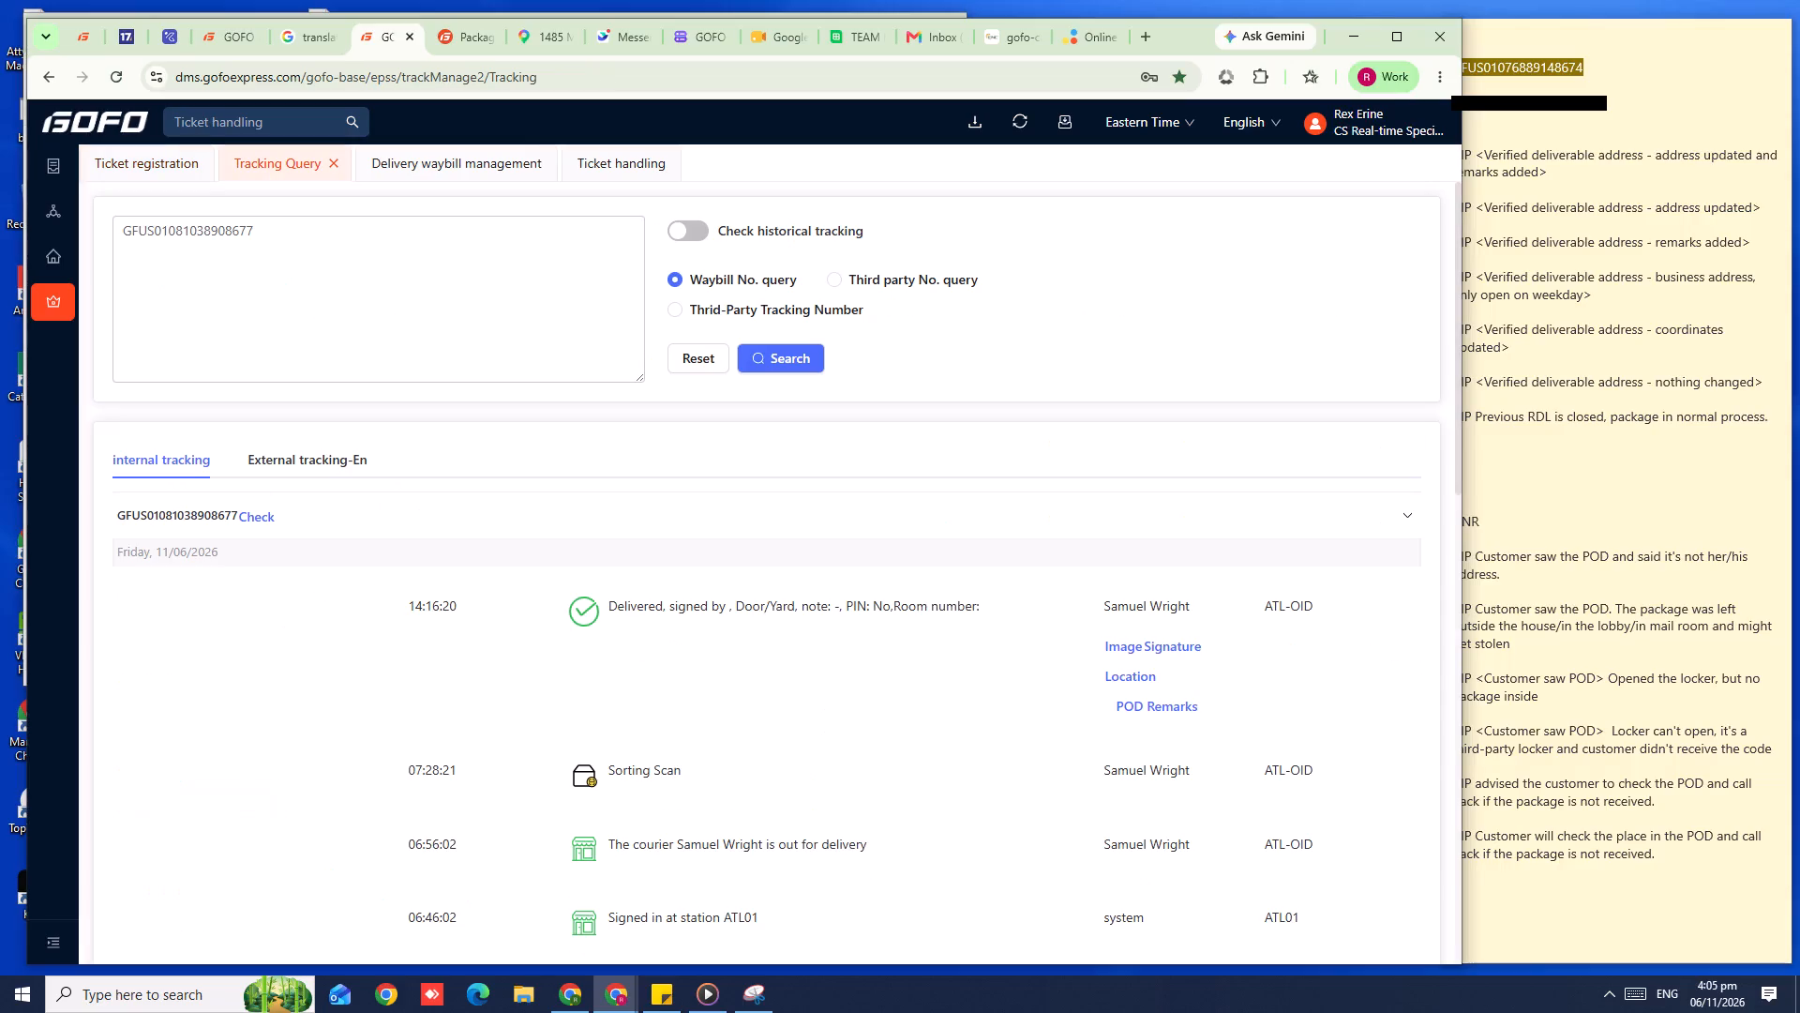
pyautogui.doubleClick(325, 235)
pyautogui.press('Delete')
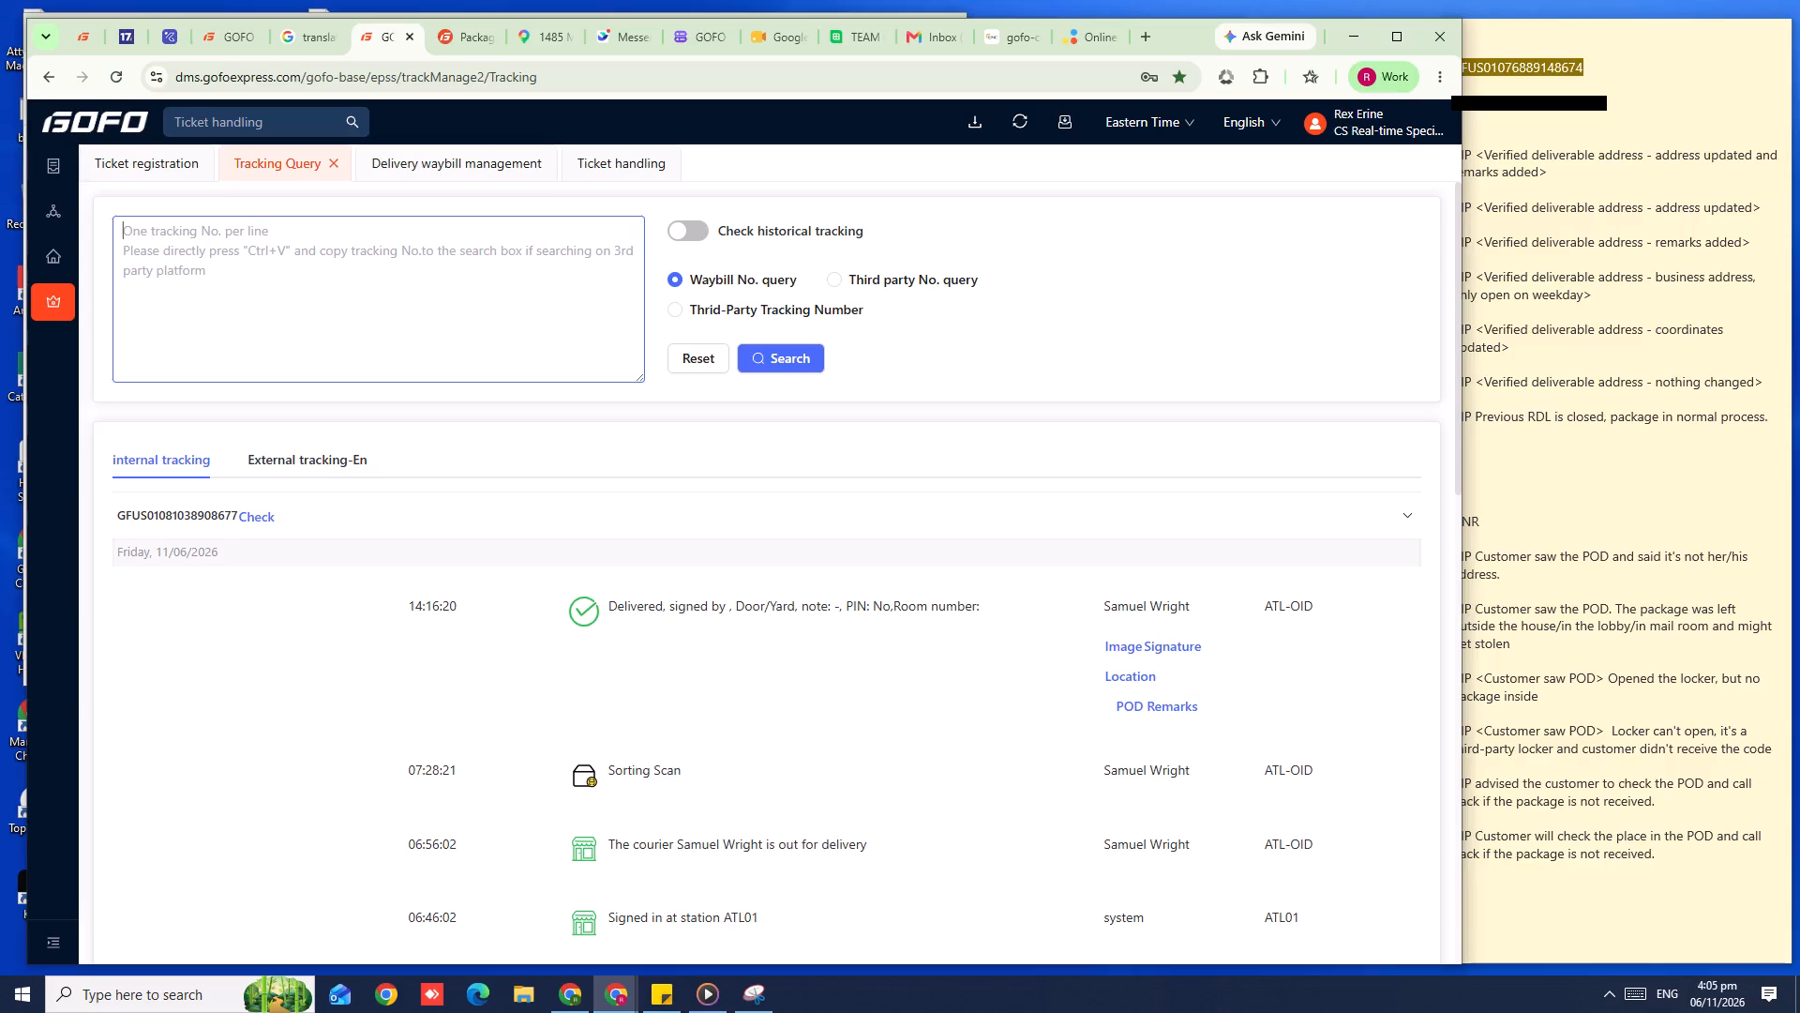
pyautogui.rightClick(323, 277)
pyautogui.click(394, 493)
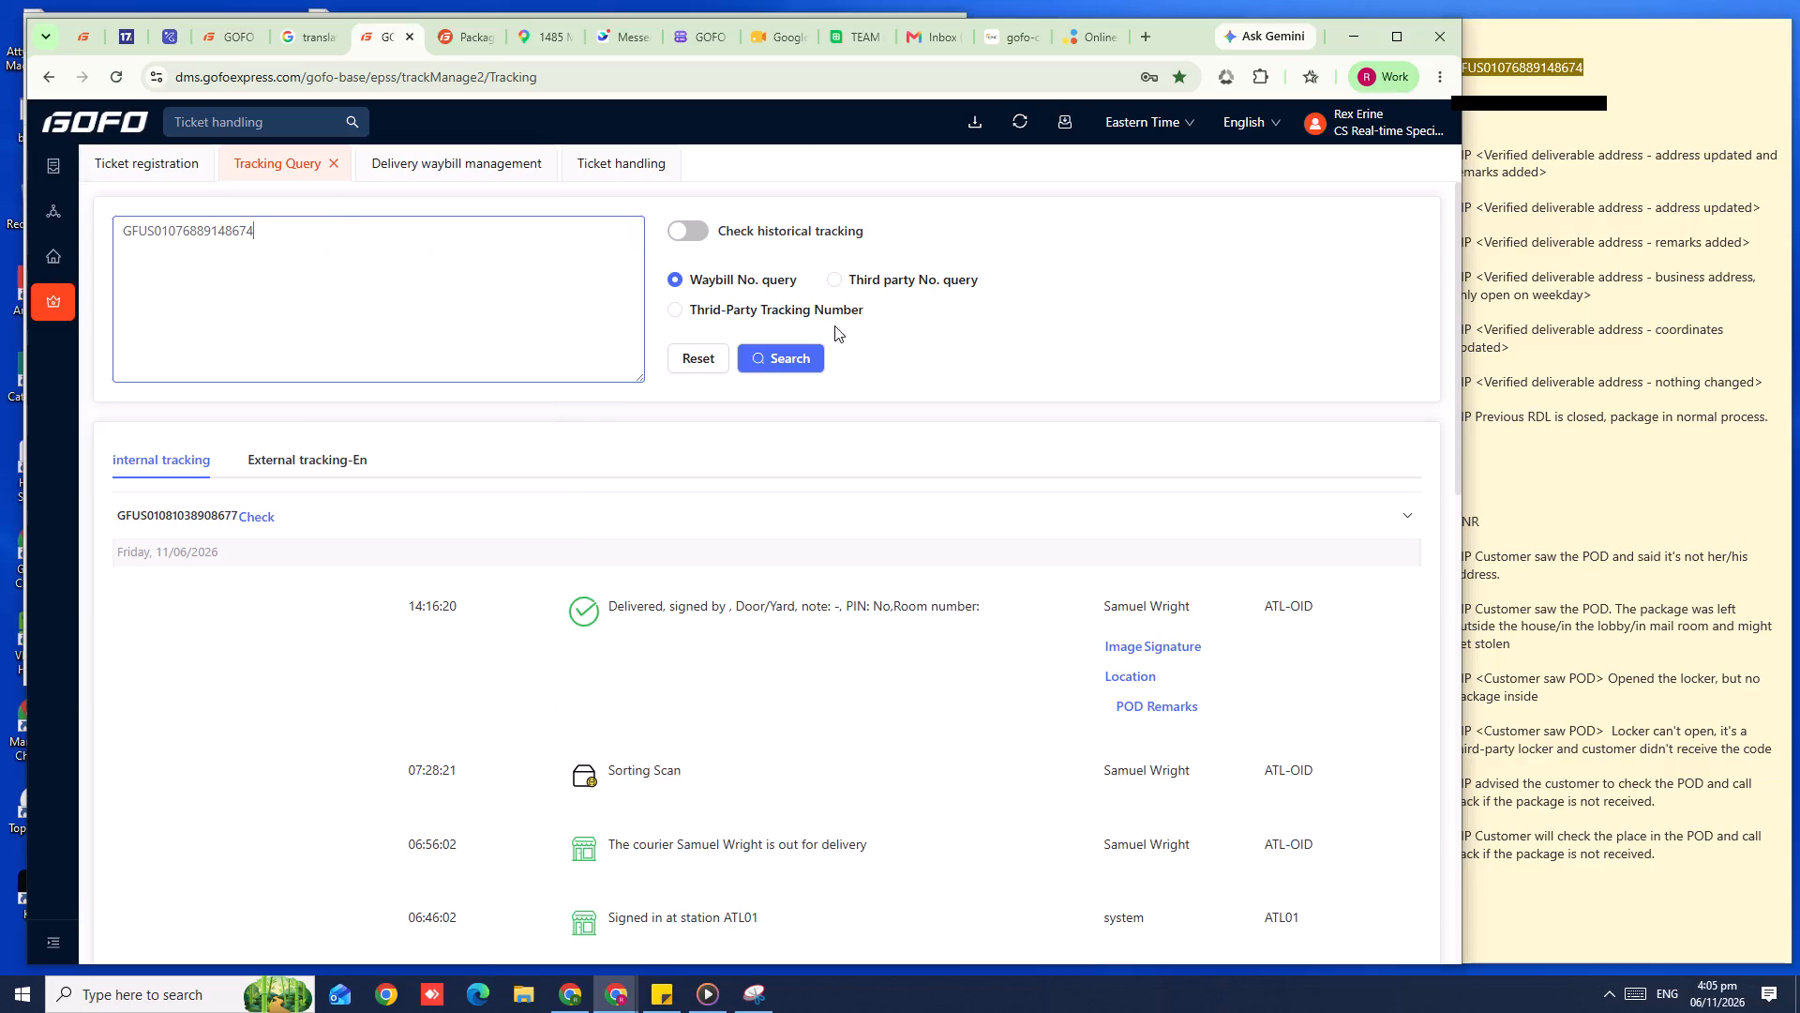
pyautogui.click(777, 351)
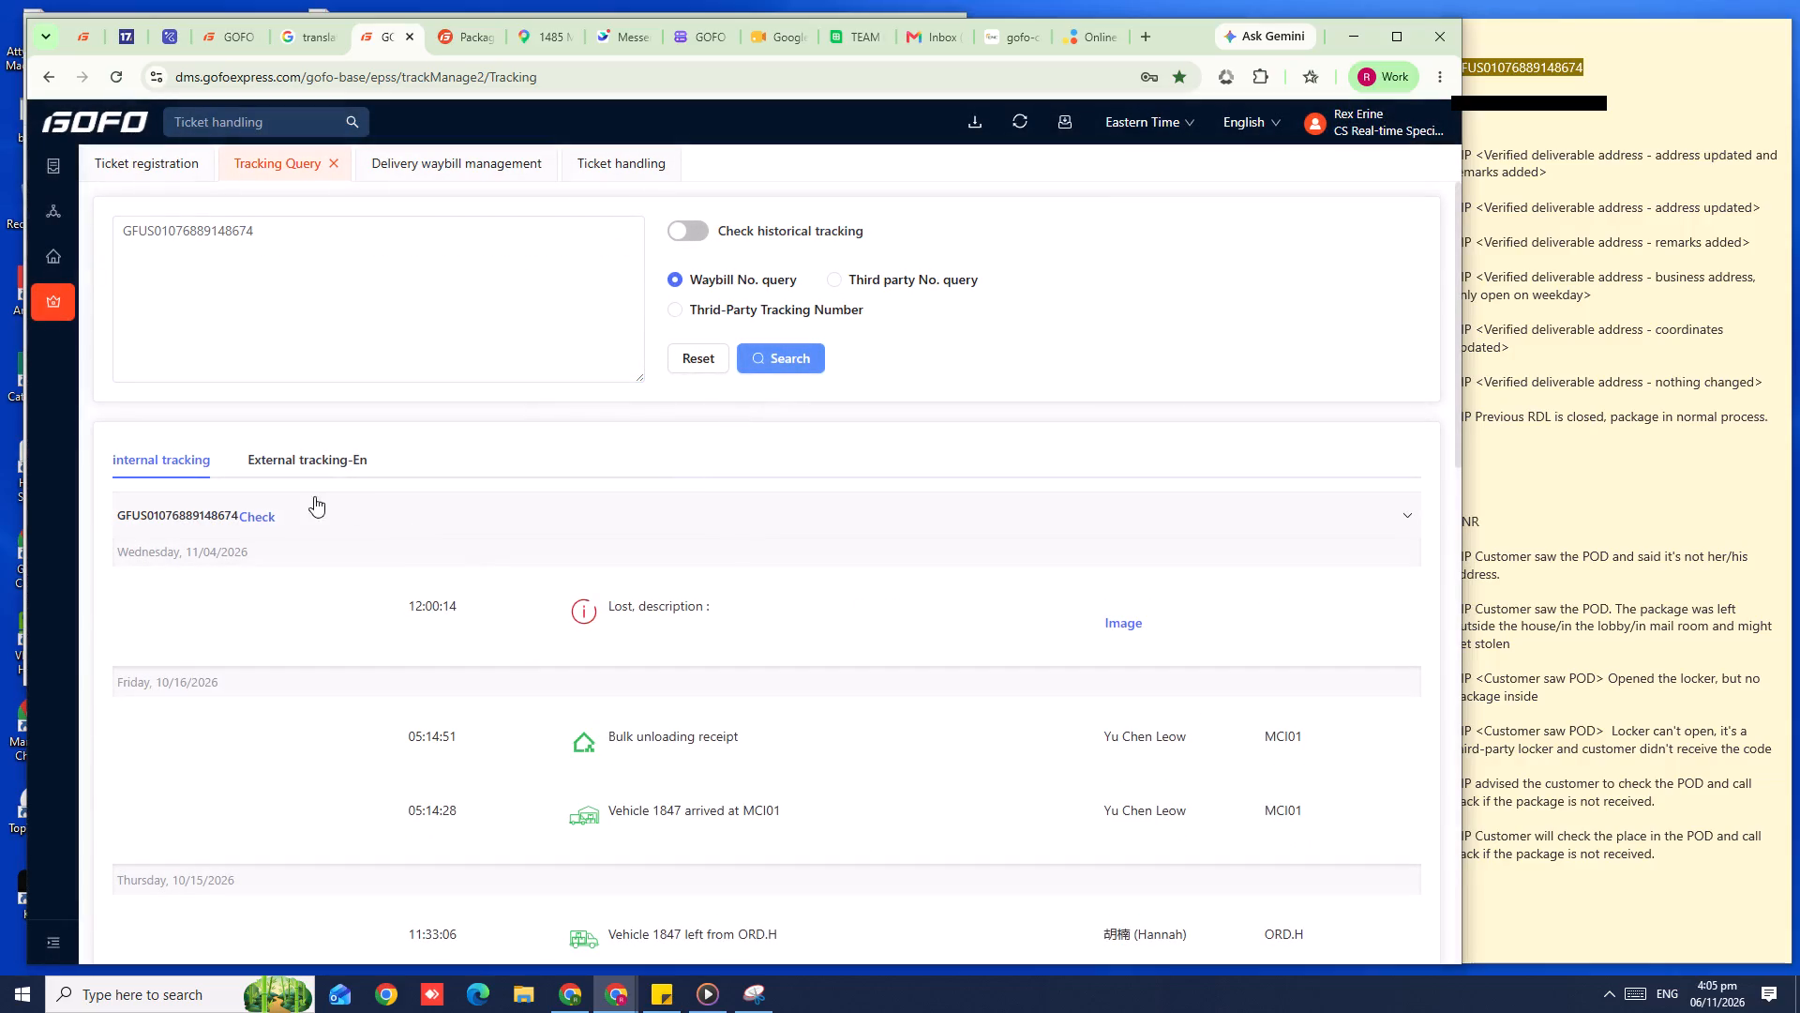
# Copy the receiver's phone number from the waybill's receiver information into the ticket's Phone number field, prefixed with 1.
pyautogui.click(246, 518)
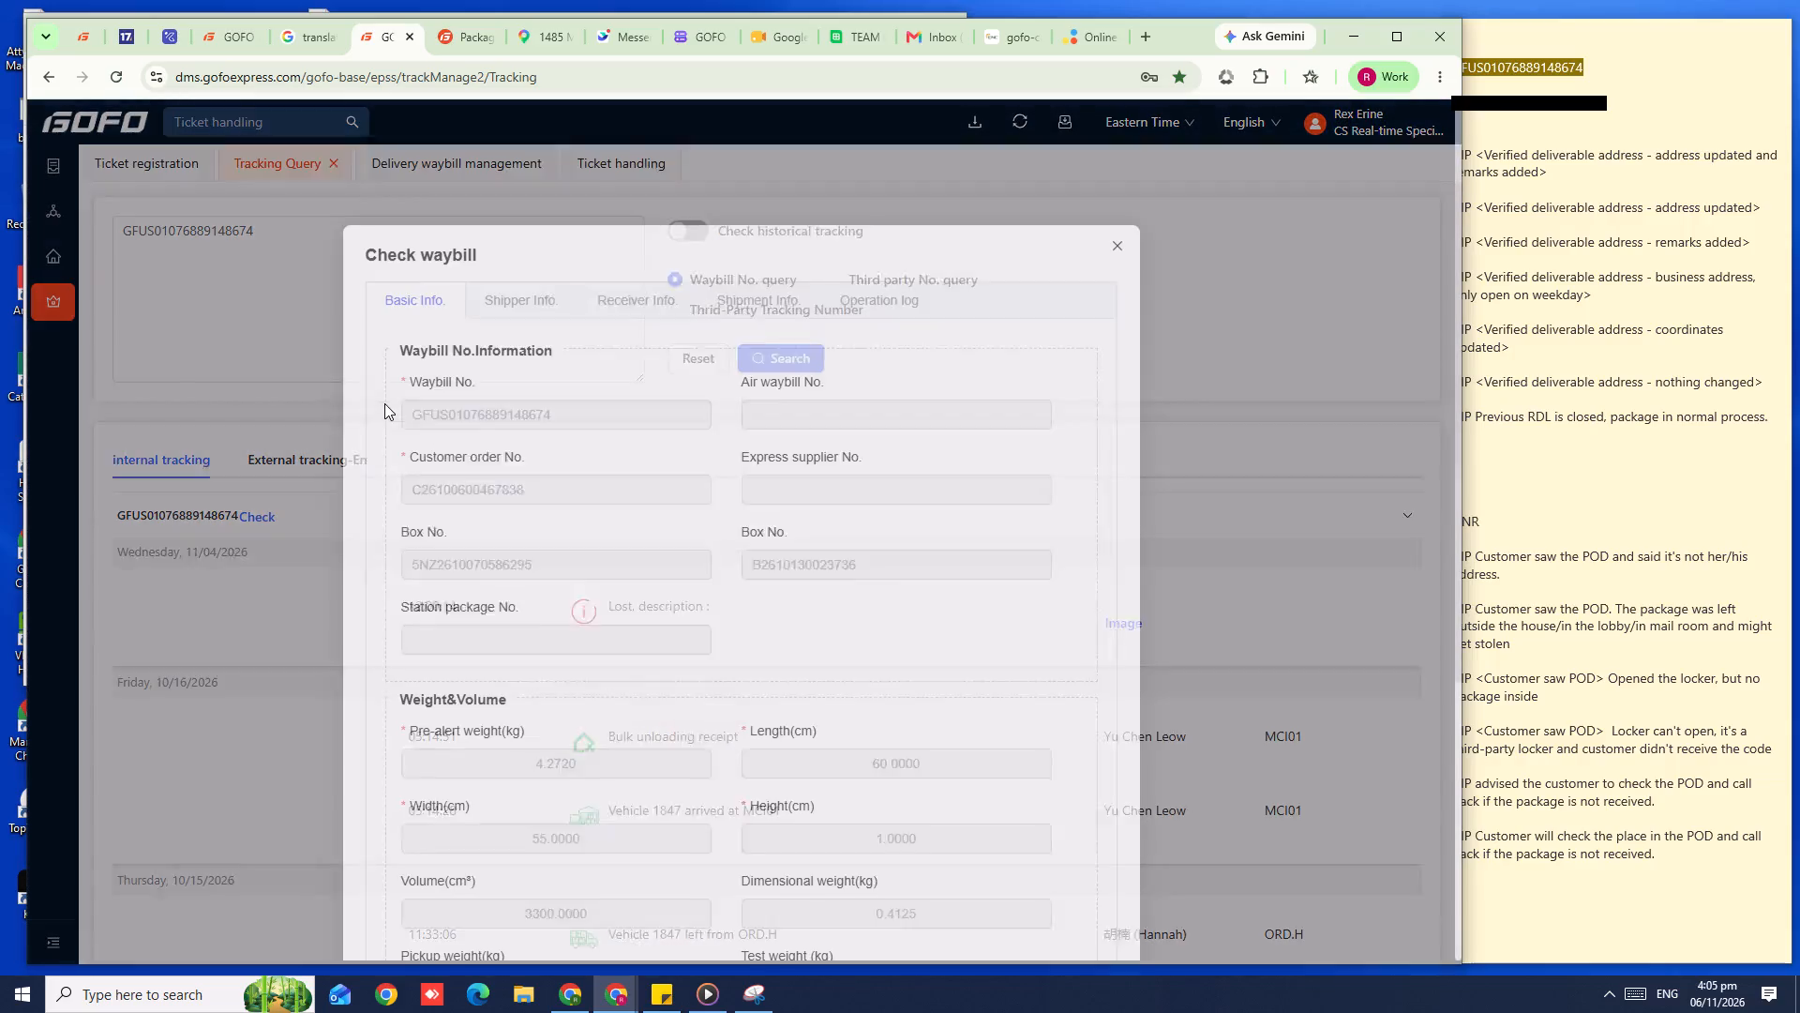
pyautogui.click(674, 308)
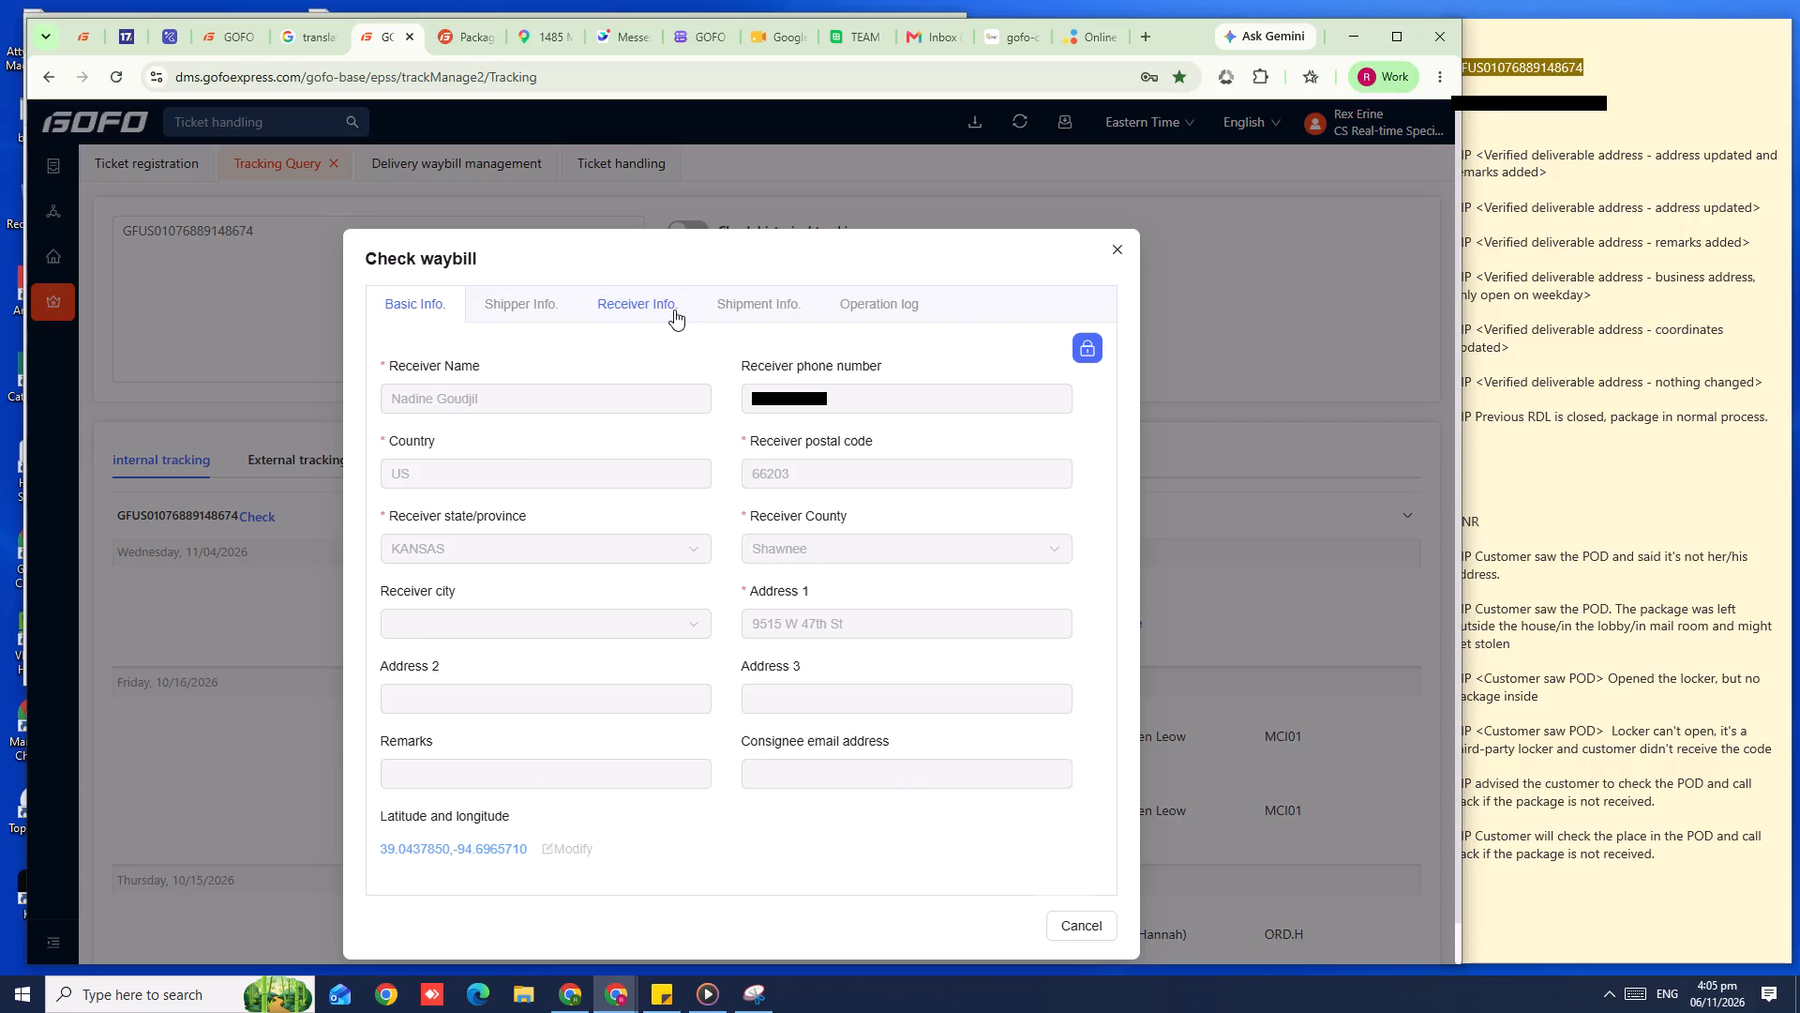
pyautogui.moveTo(879, 394); pyautogui.dragTo(561, 401)
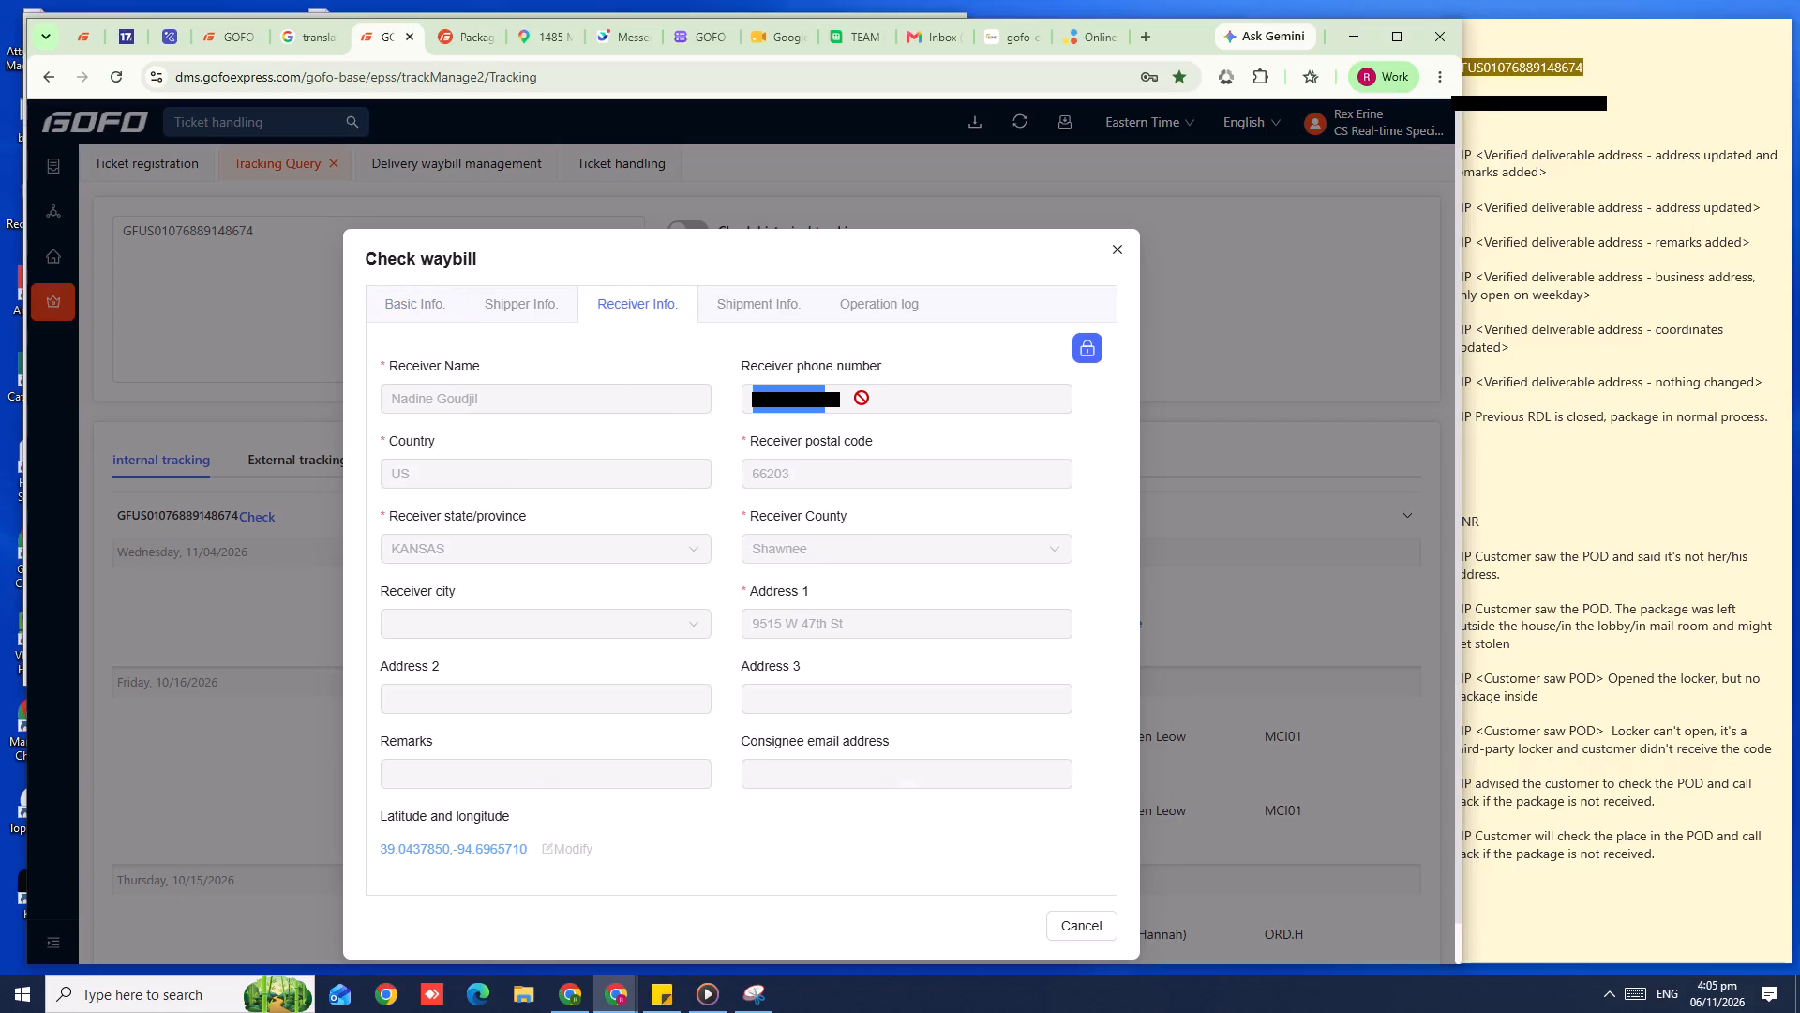
pyautogui.hotkey('ctrl', 'v')
pyautogui.hotkey('ctrl', 'v')
pyautogui.hotkey('ctrl', 'v')
pyautogui.hotkey('ctrl', 'v')
pyautogui.rightClick(763, 407)
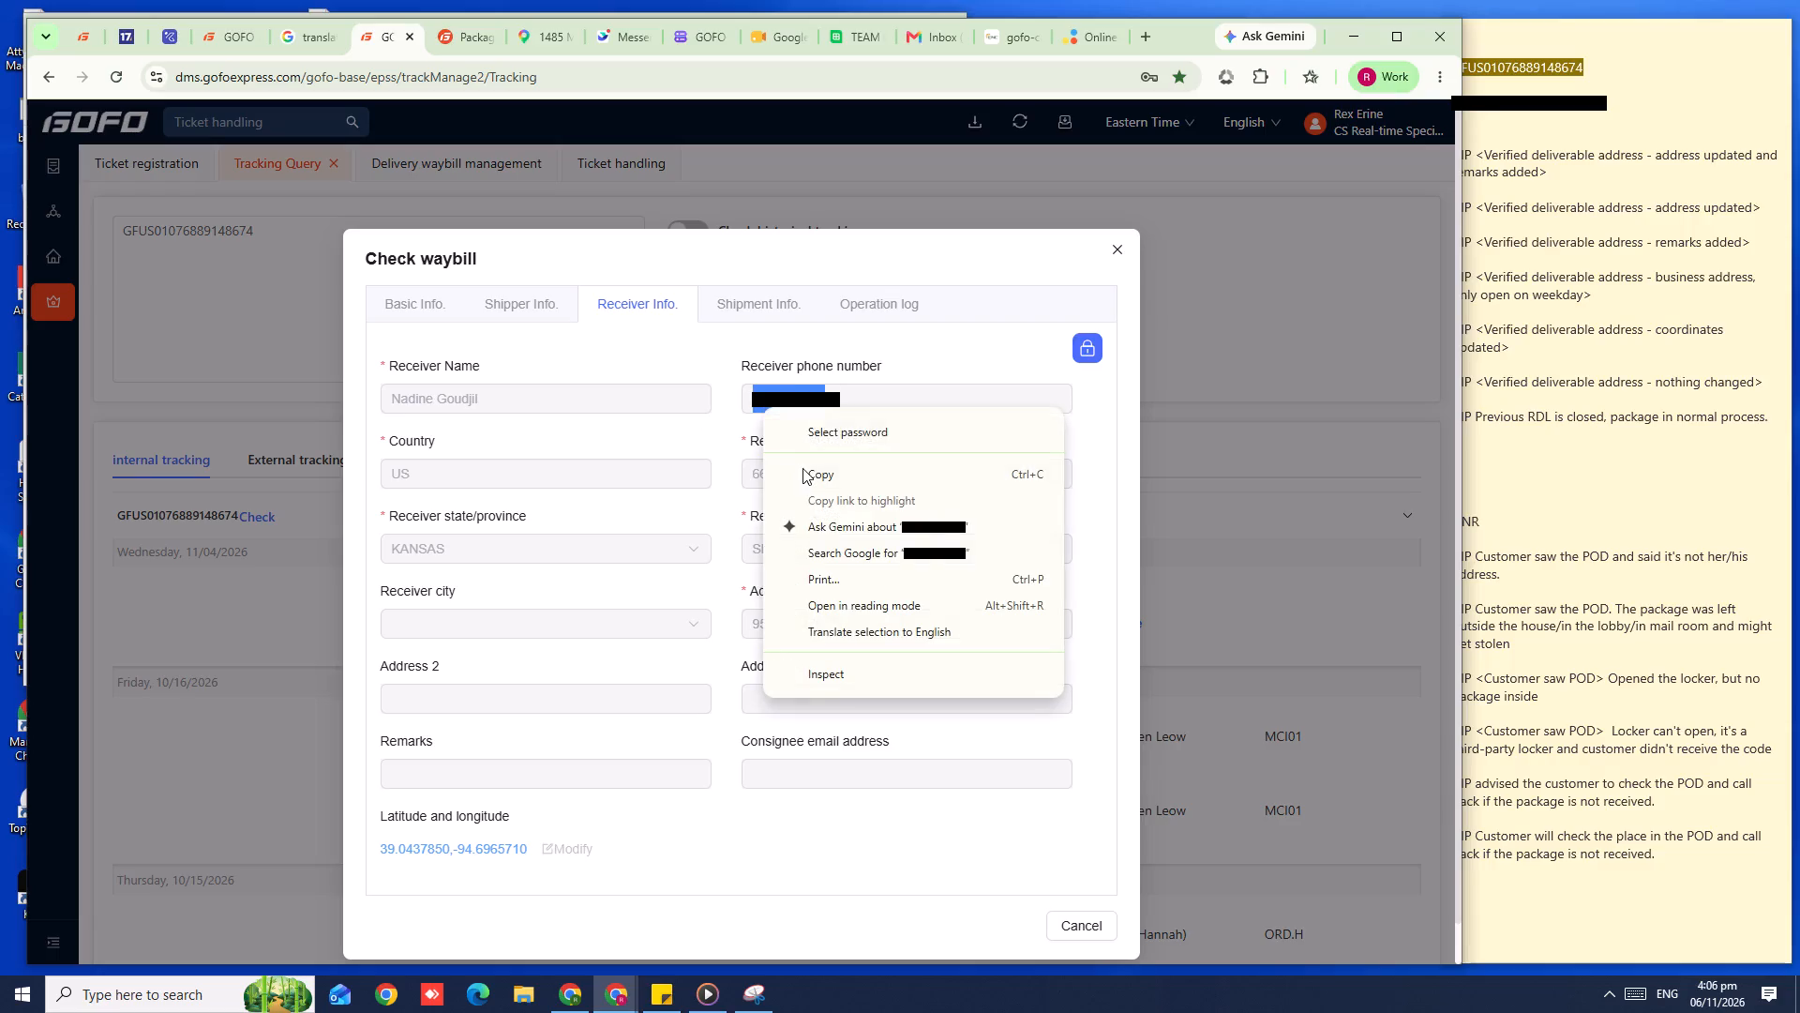
pyautogui.click(802, 470)
pyautogui.click(1120, 241)
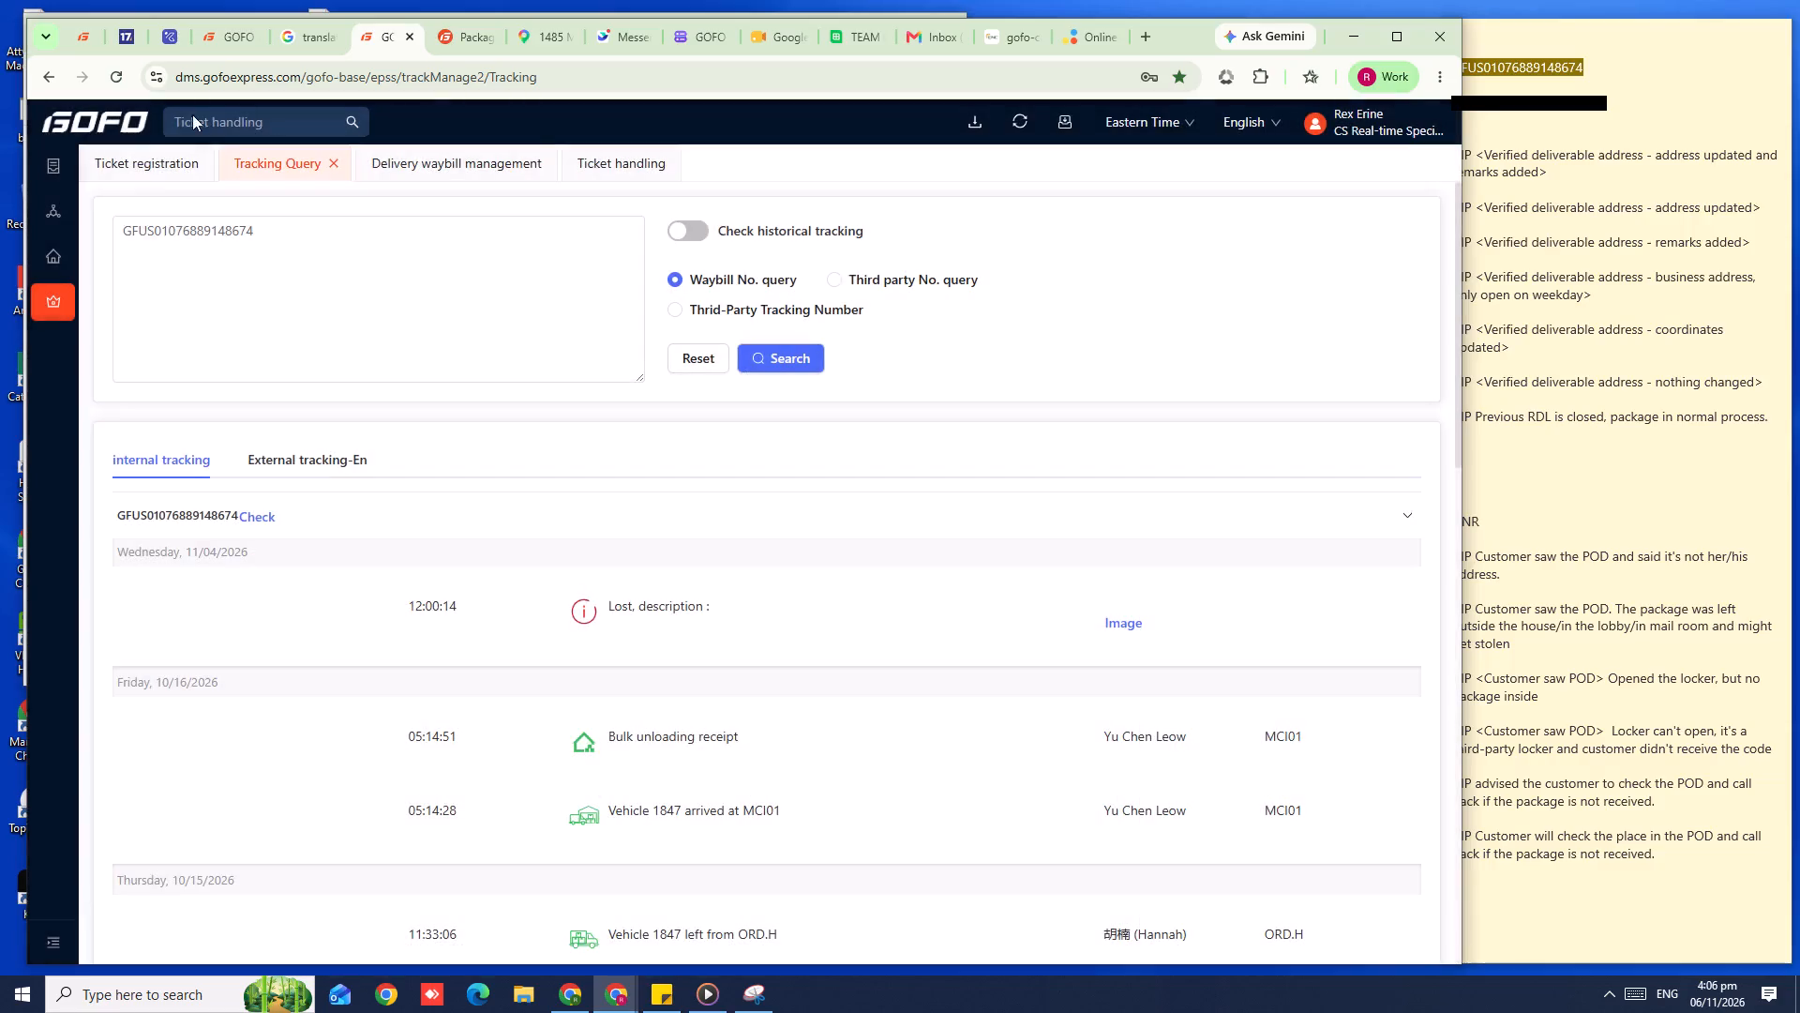
pyautogui.click(149, 164)
pyautogui.click(265, 439)
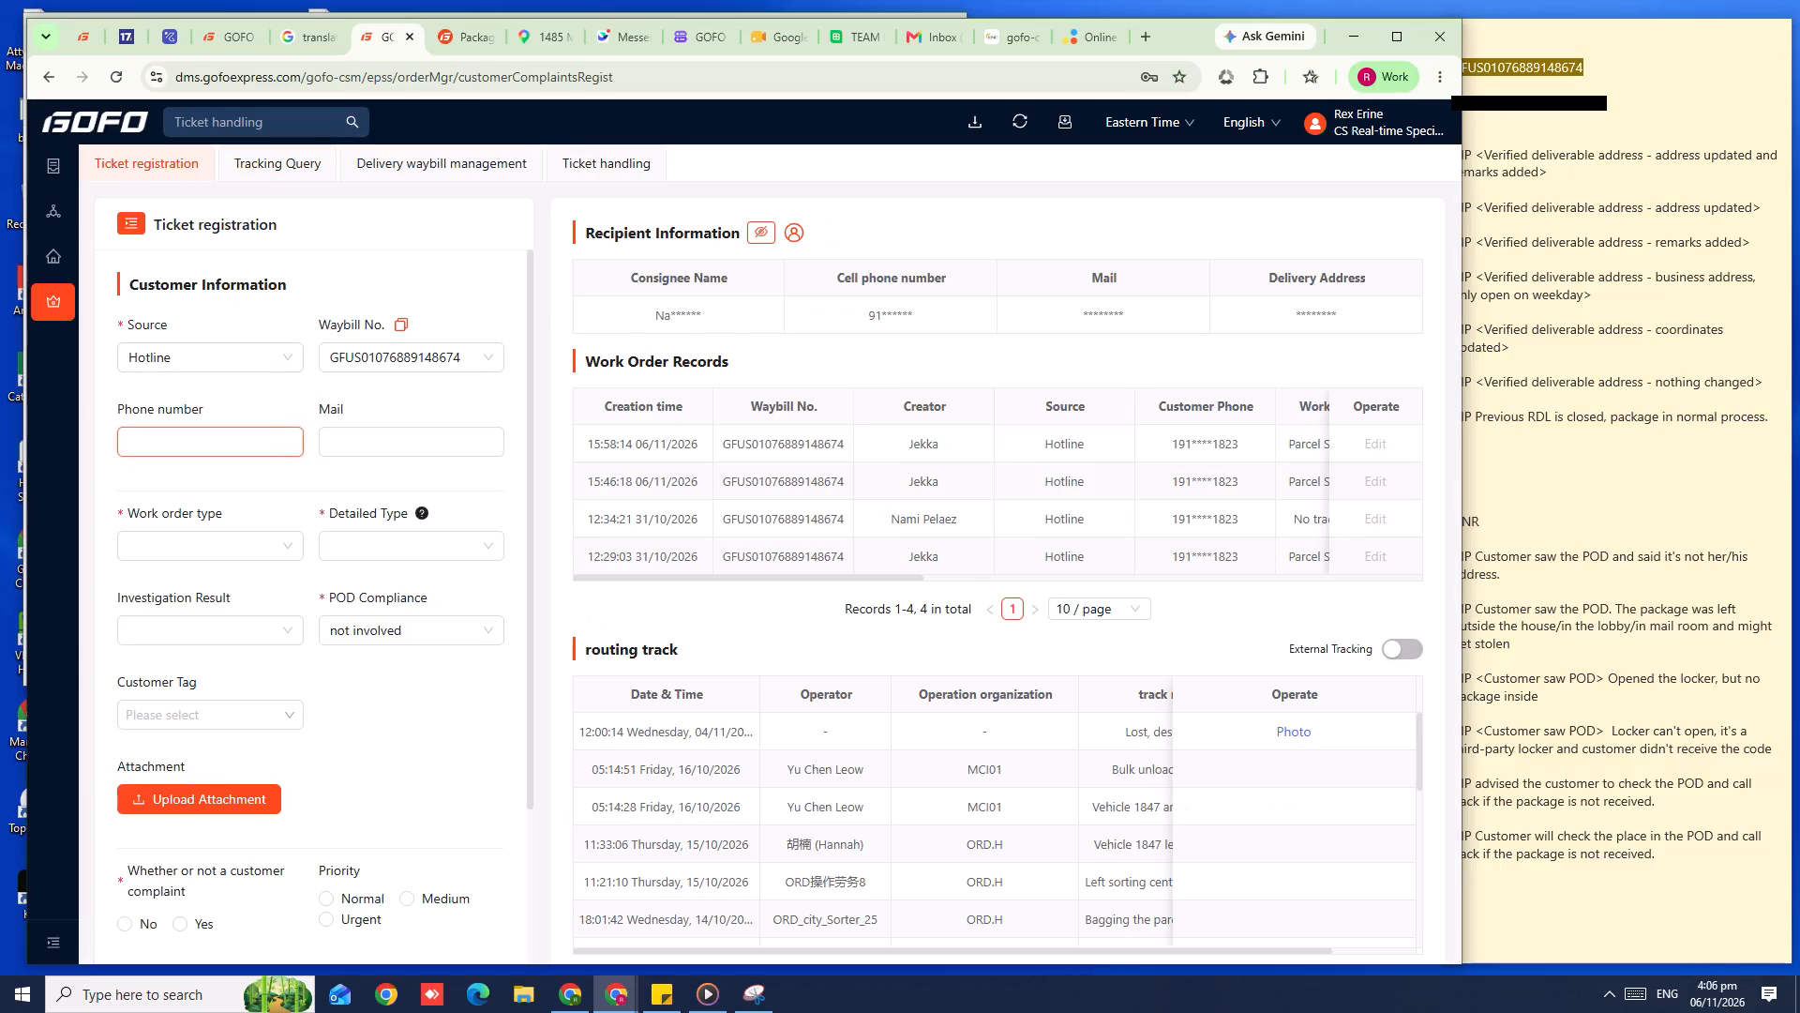
pyautogui.press('1')
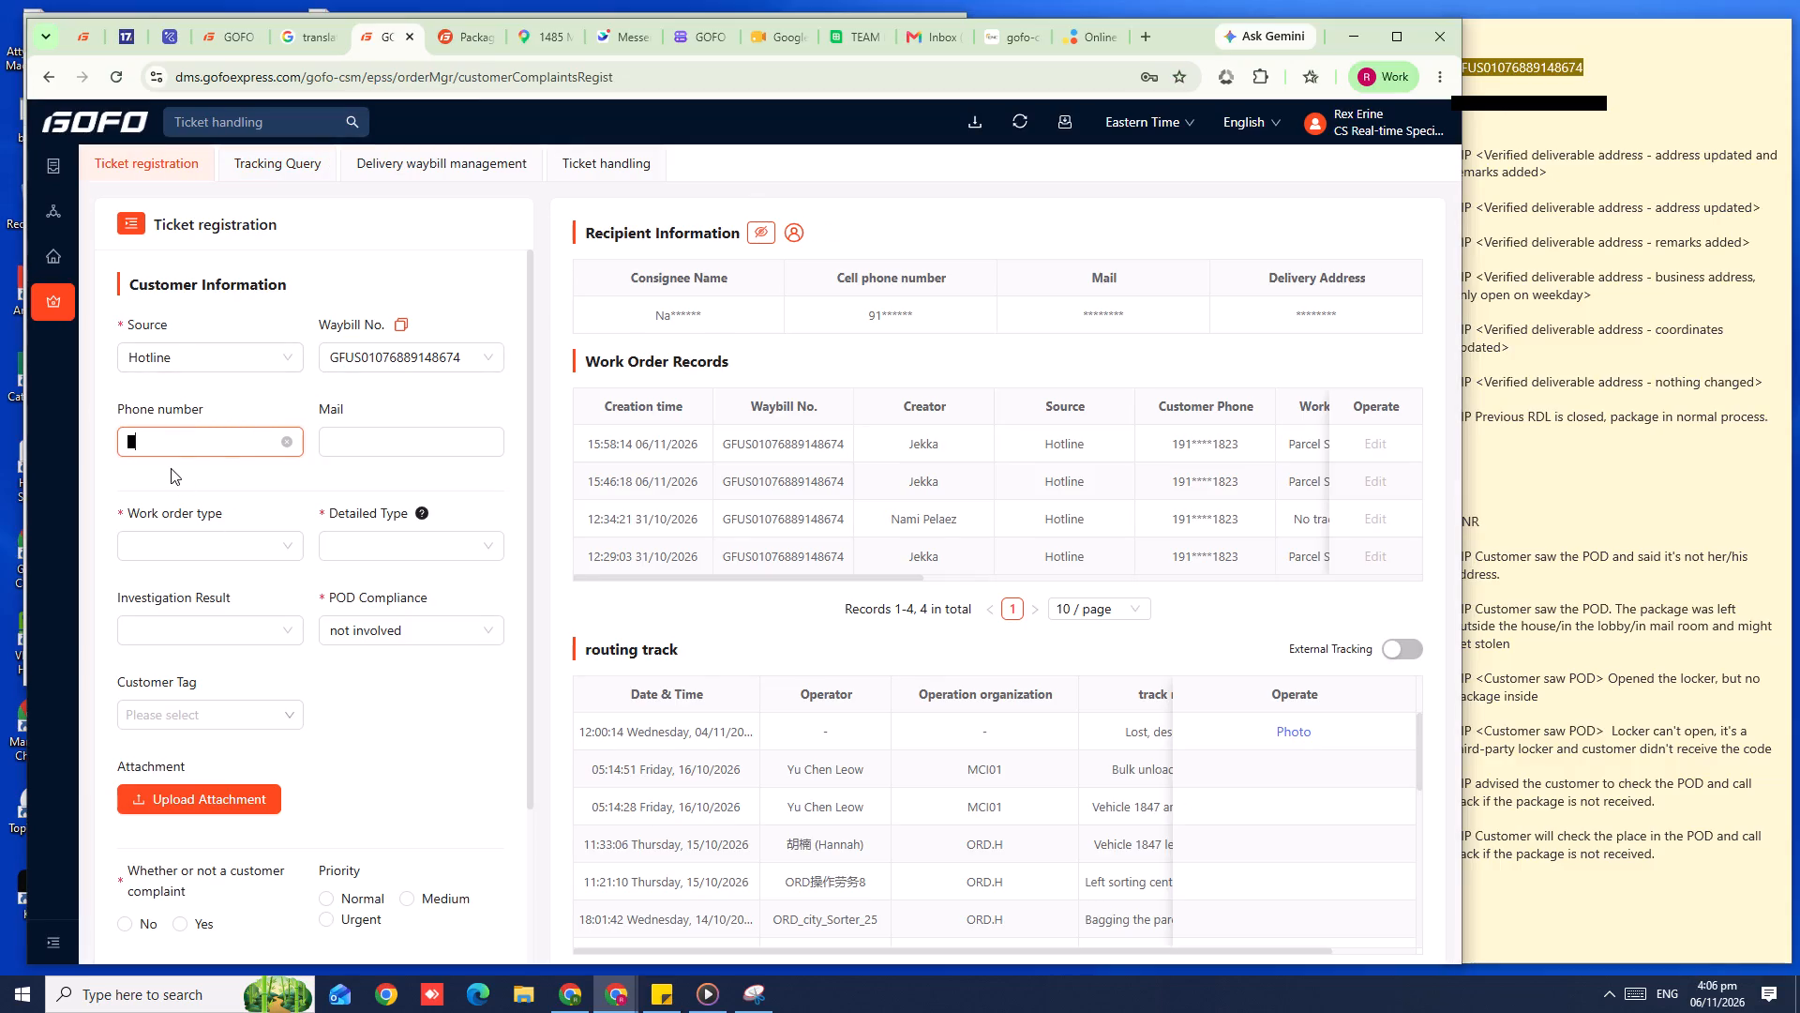
pyautogui.rightClick(172, 449)
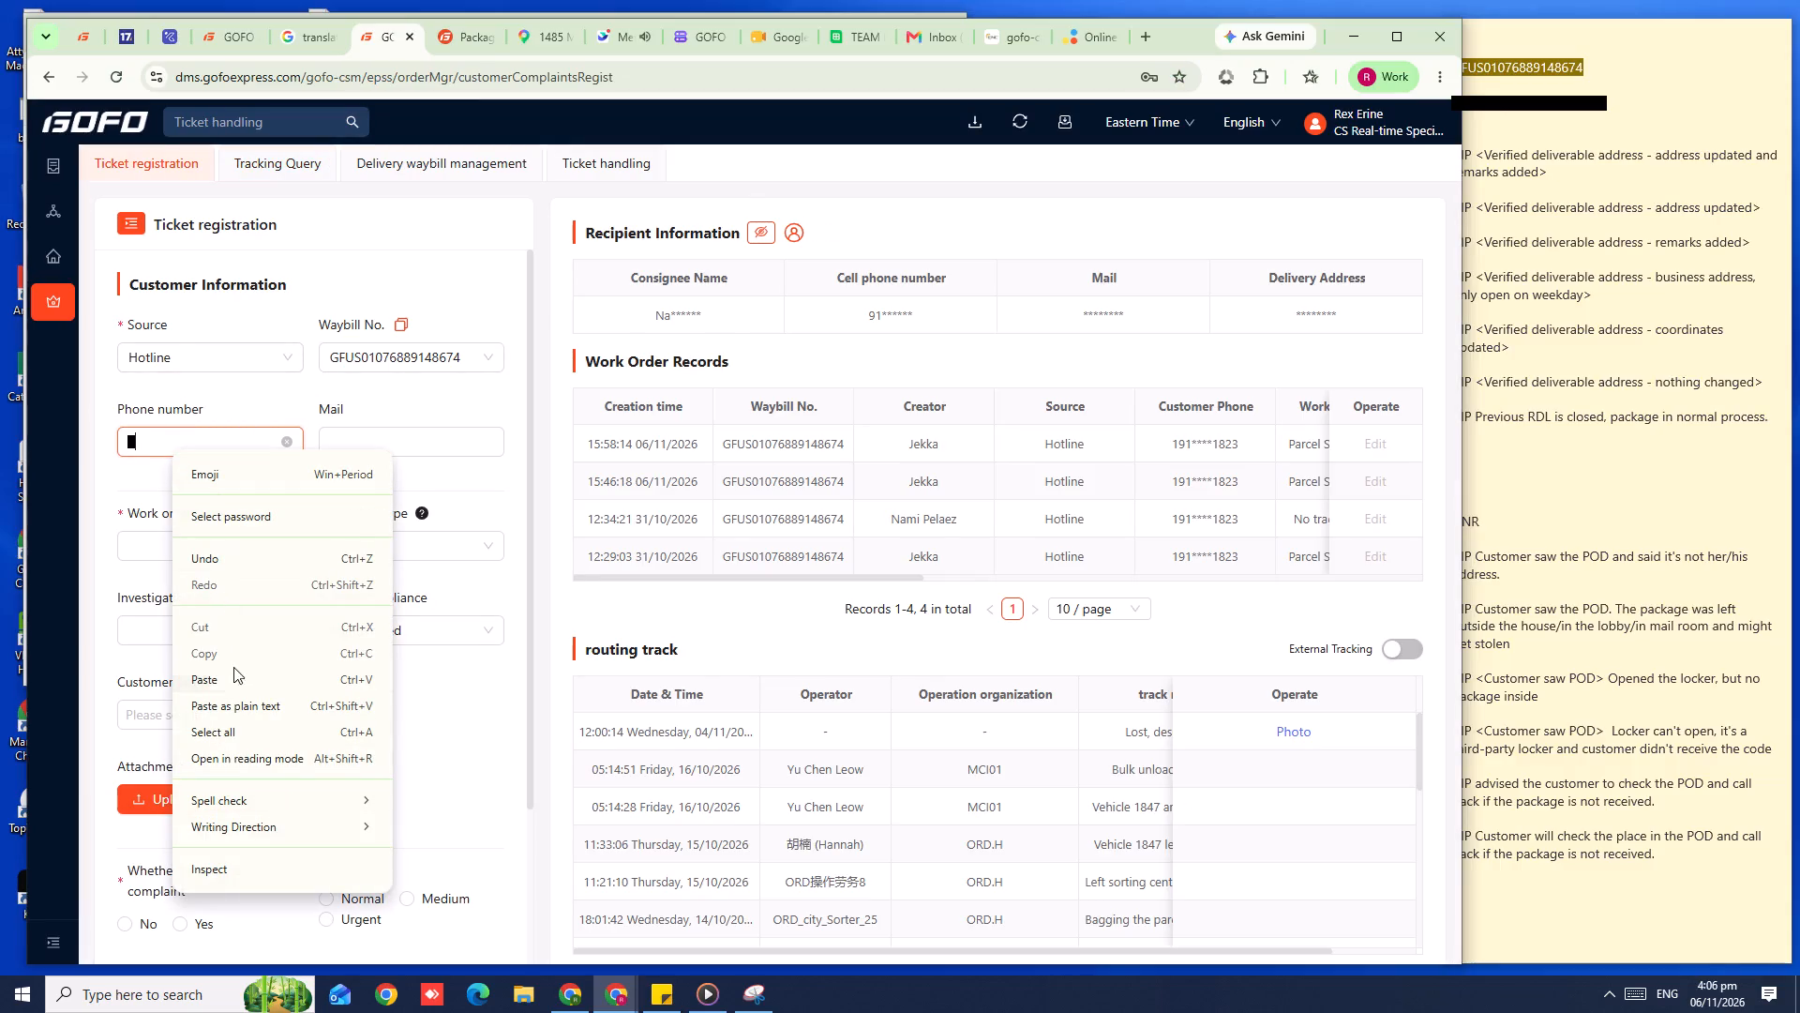
pyautogui.click(232, 679)
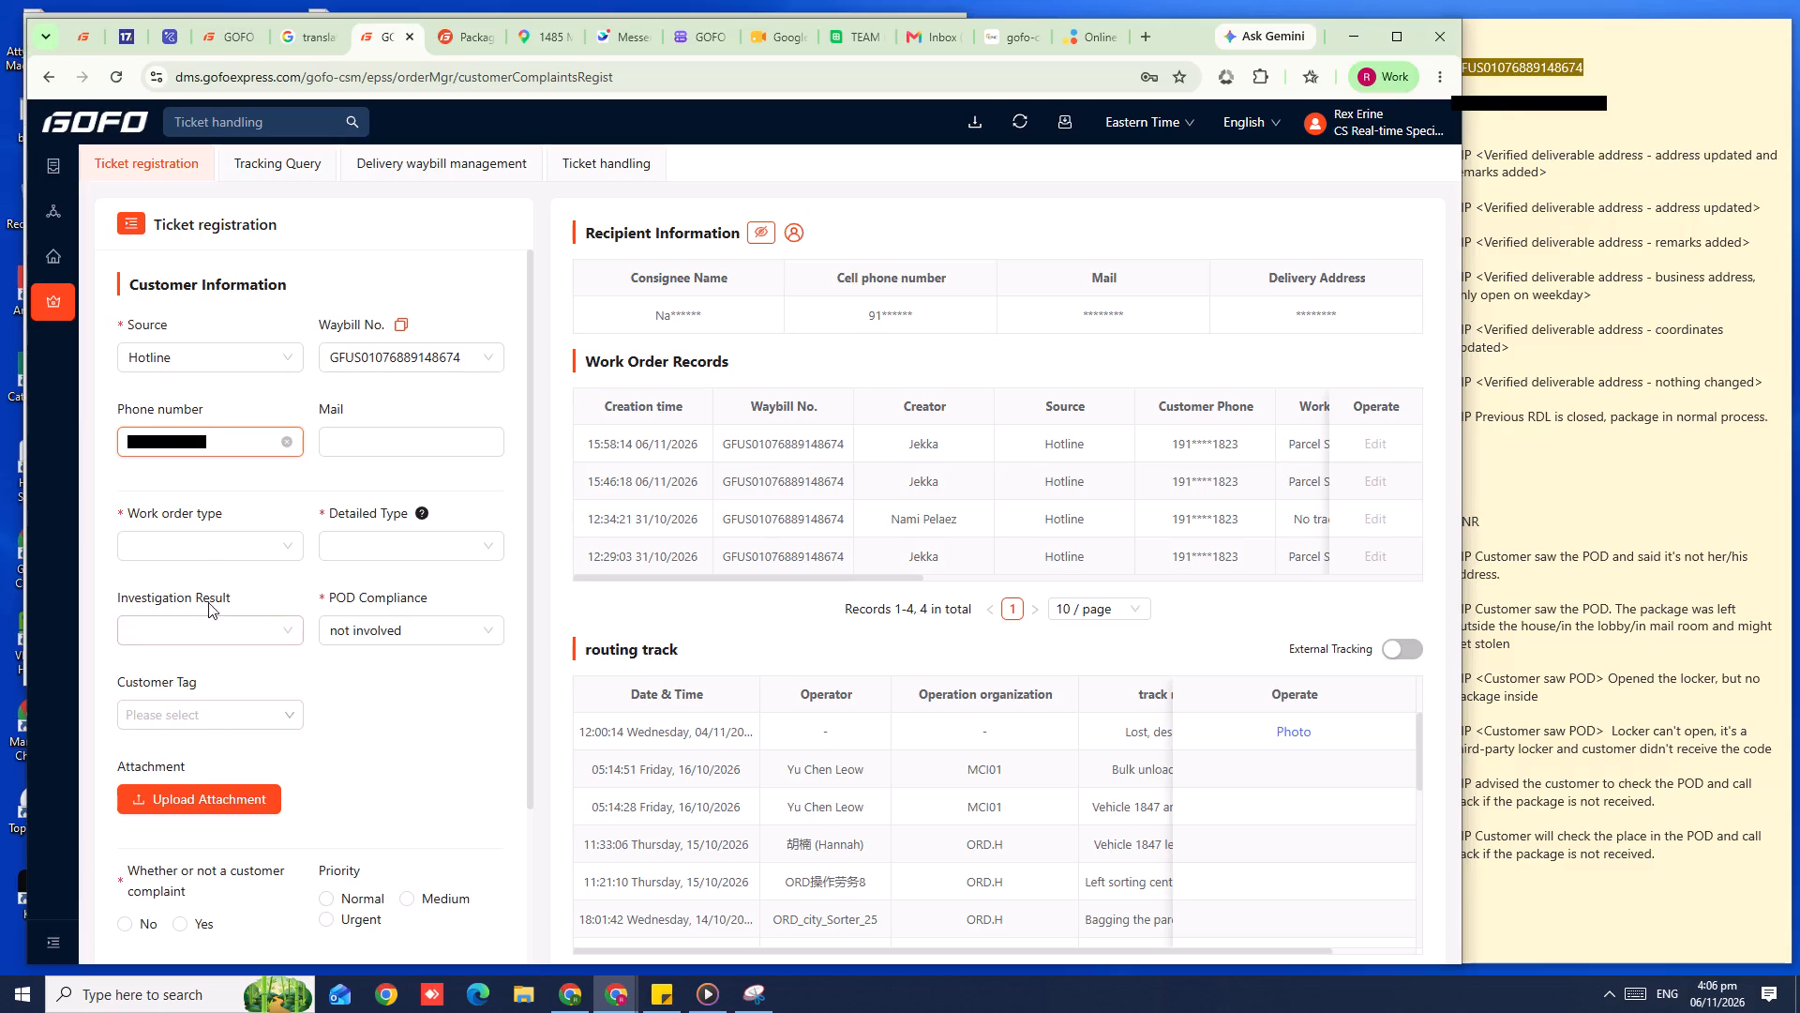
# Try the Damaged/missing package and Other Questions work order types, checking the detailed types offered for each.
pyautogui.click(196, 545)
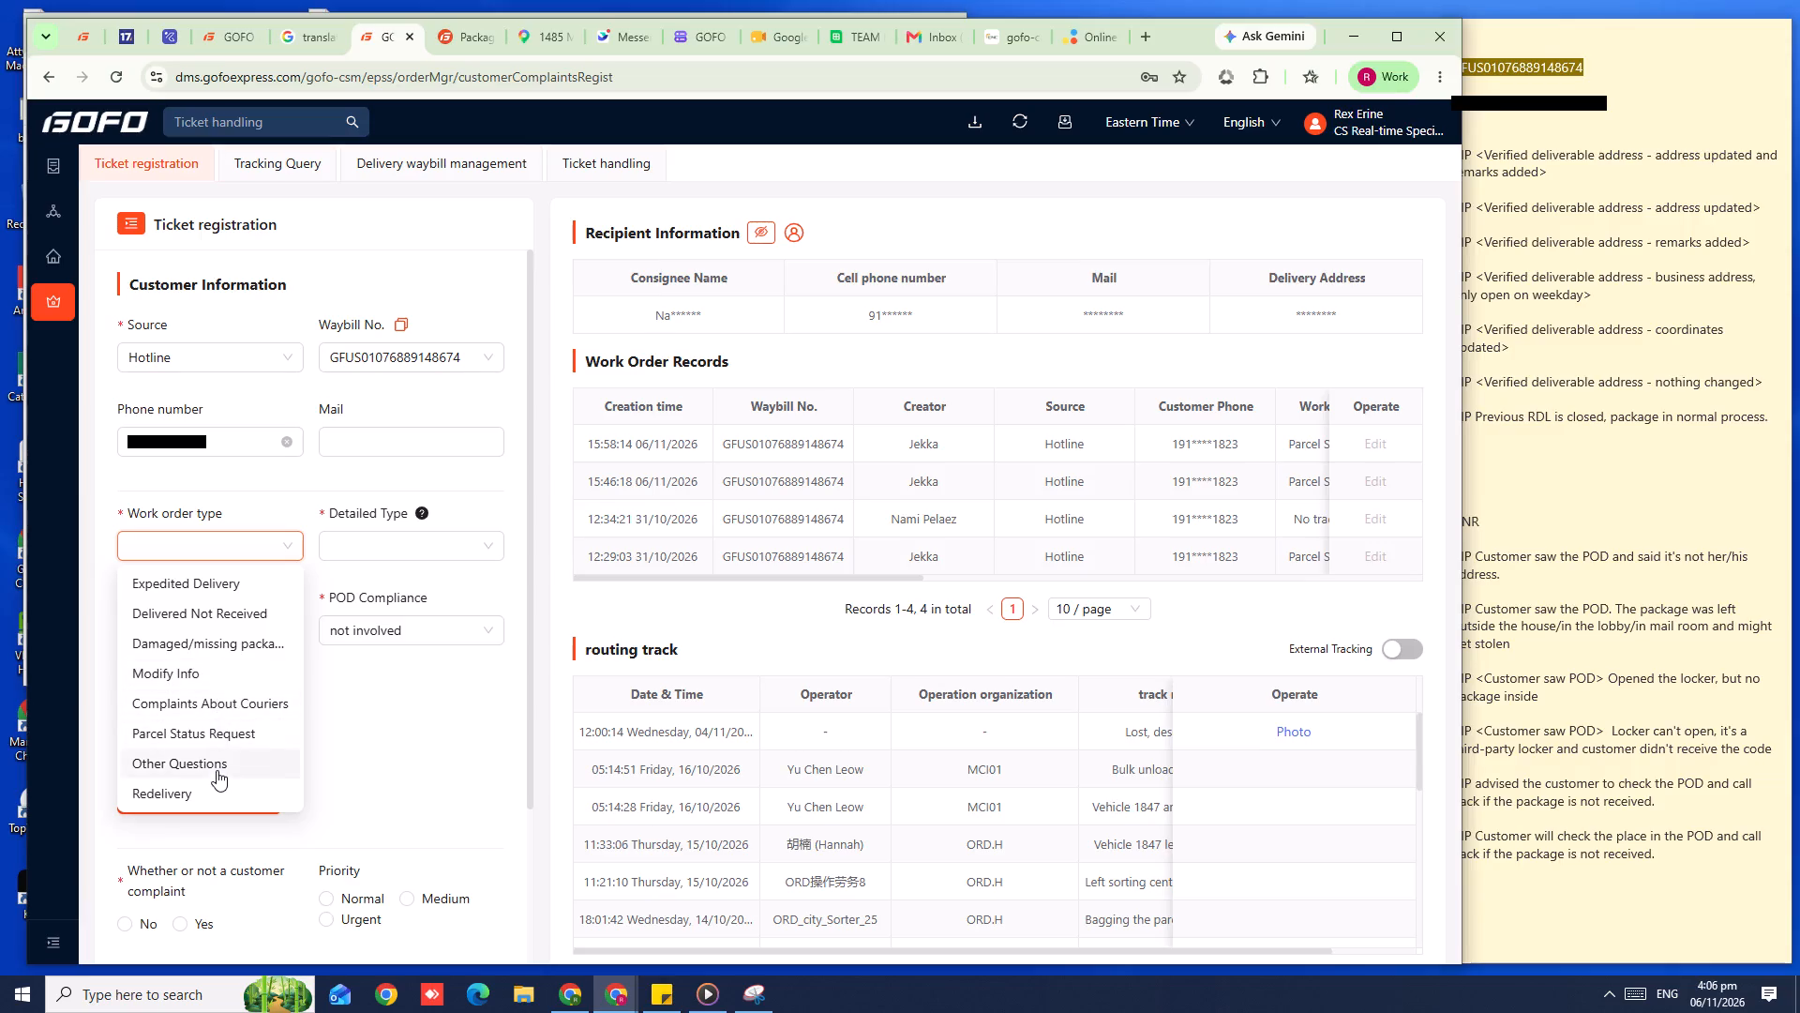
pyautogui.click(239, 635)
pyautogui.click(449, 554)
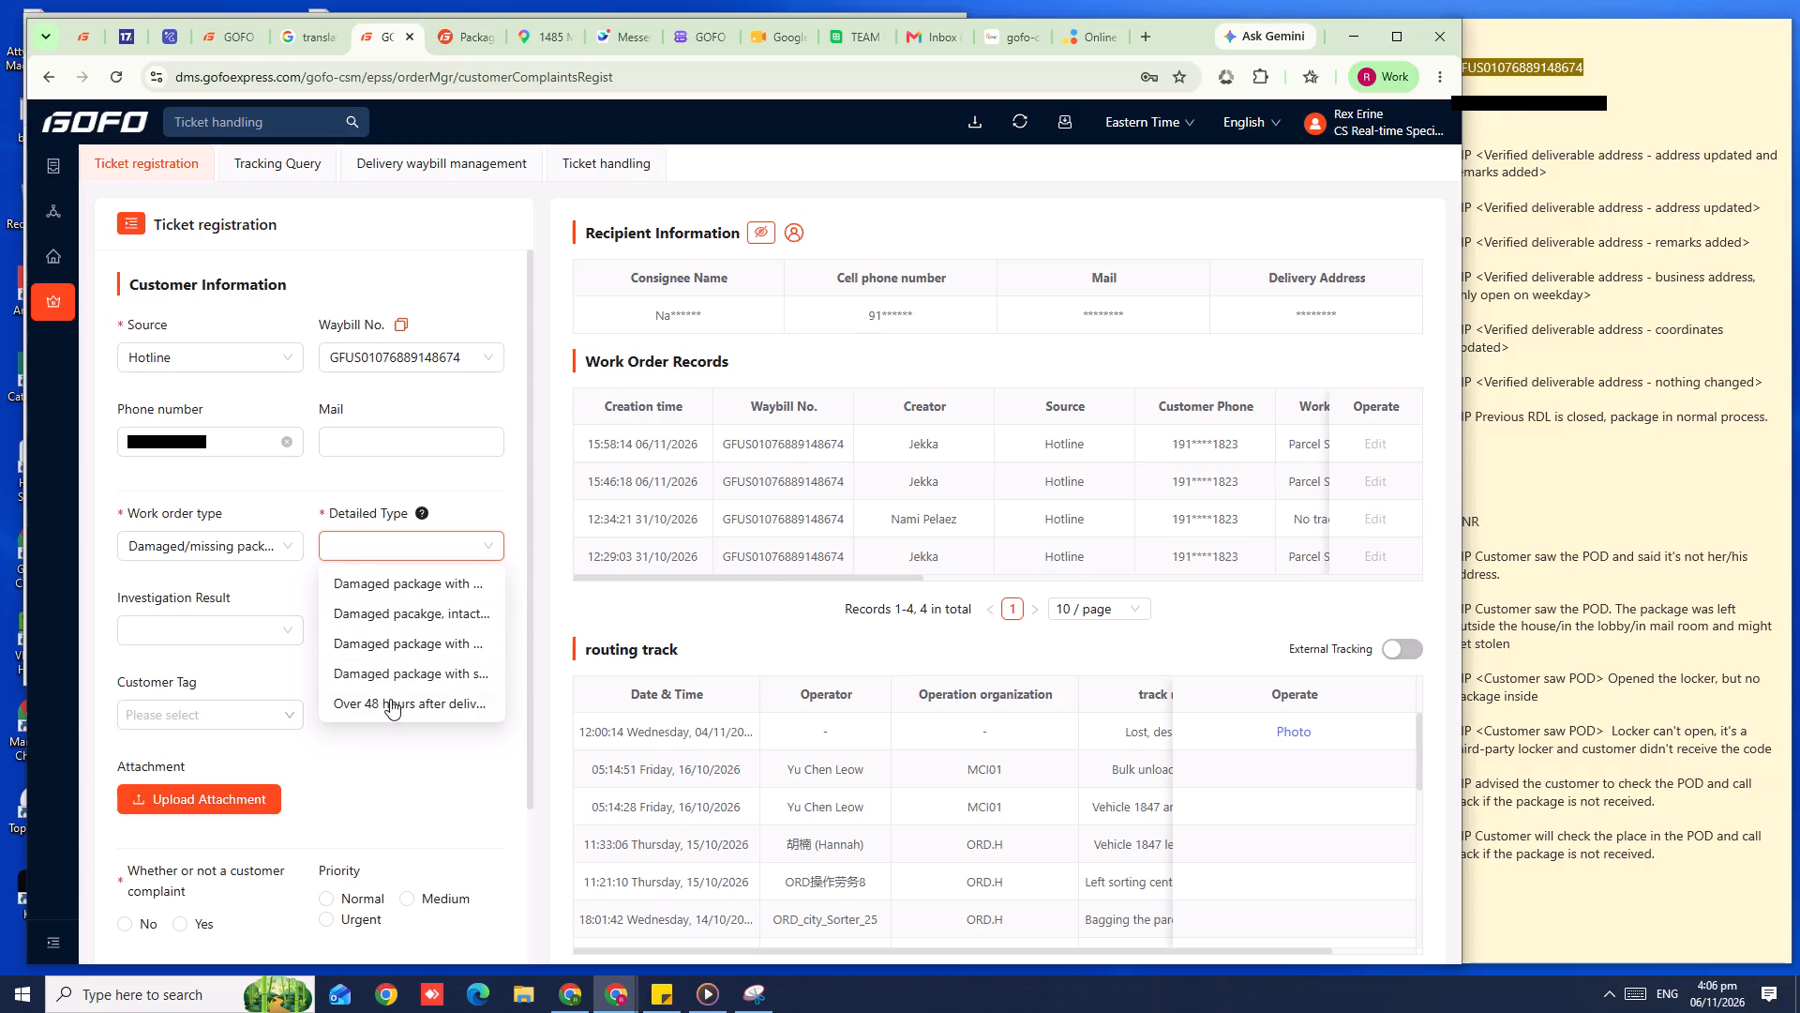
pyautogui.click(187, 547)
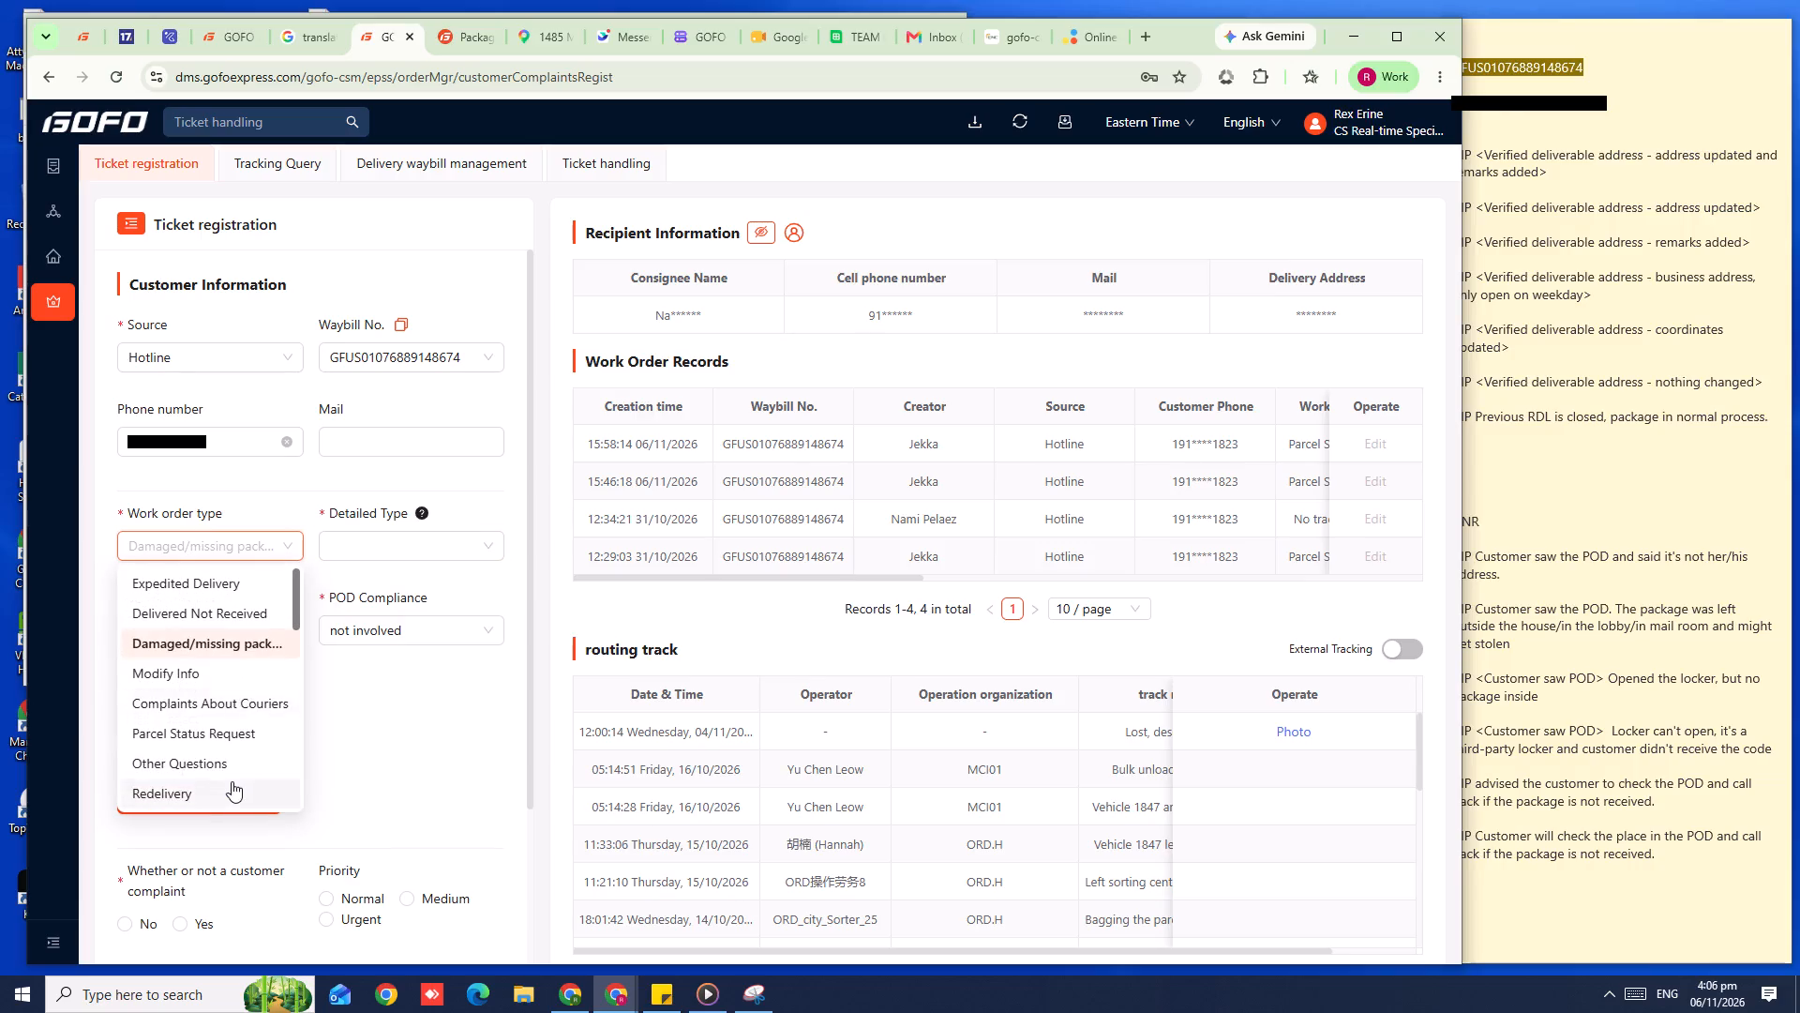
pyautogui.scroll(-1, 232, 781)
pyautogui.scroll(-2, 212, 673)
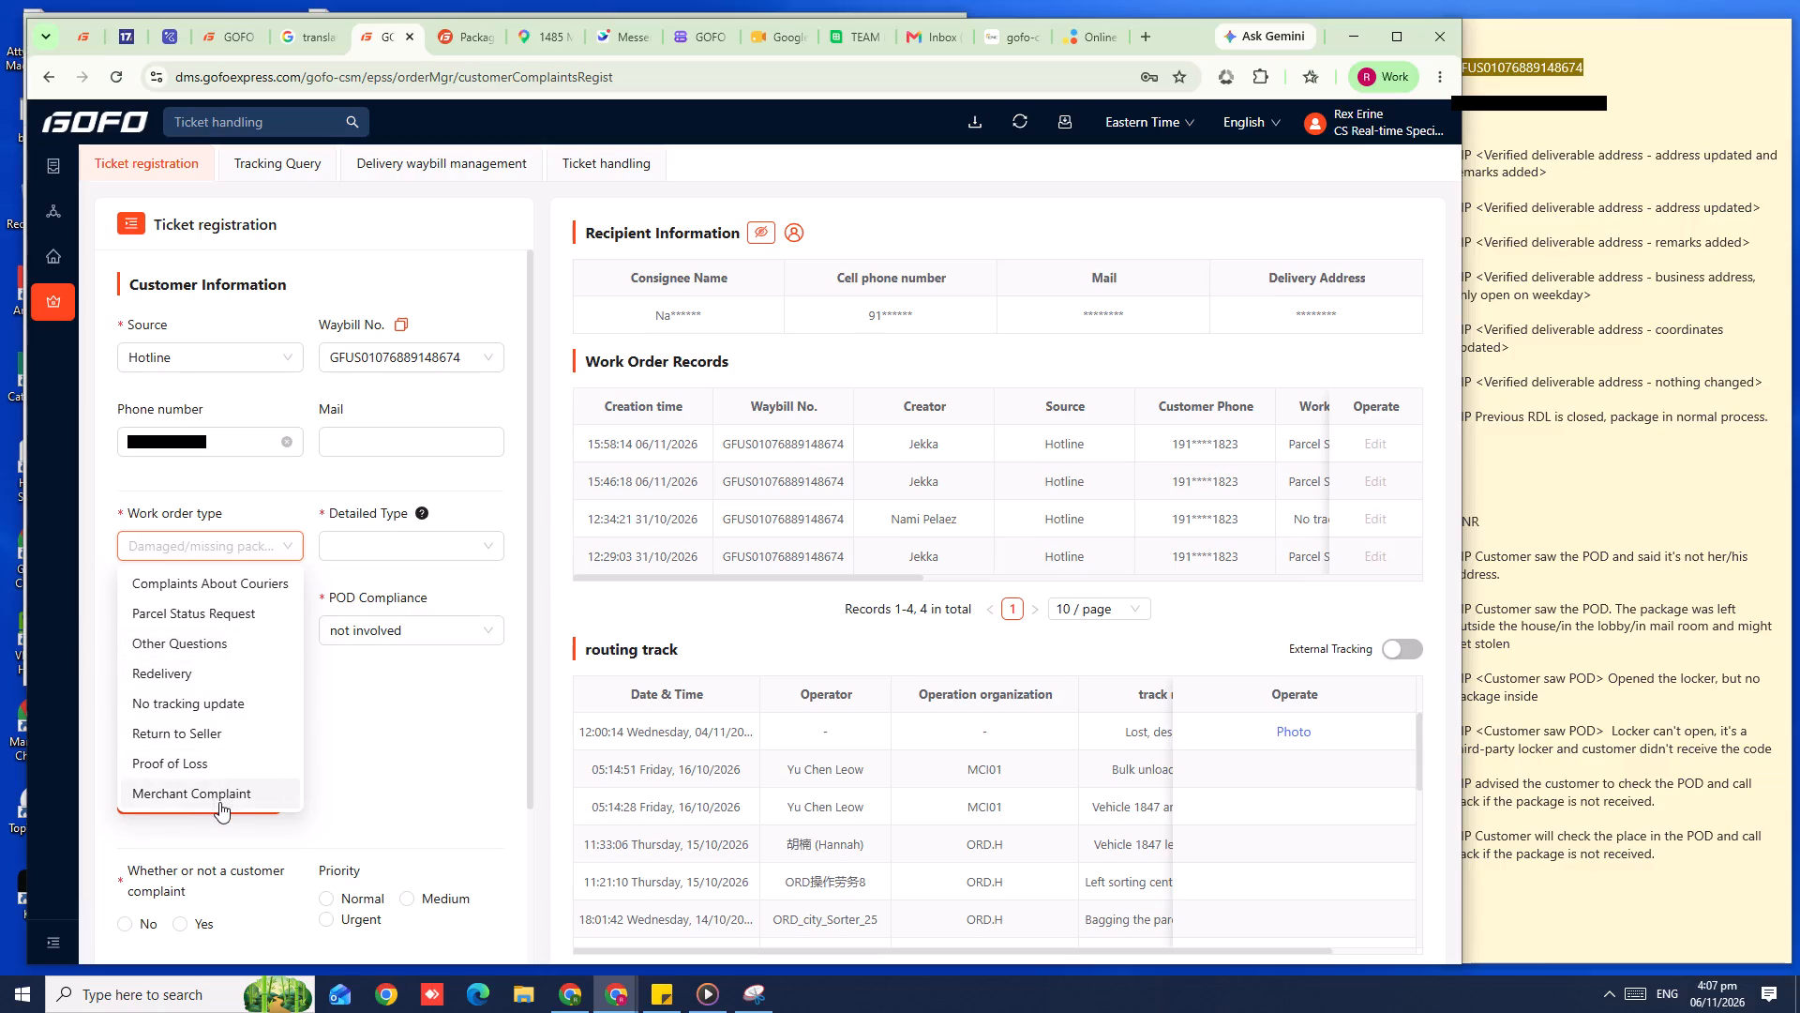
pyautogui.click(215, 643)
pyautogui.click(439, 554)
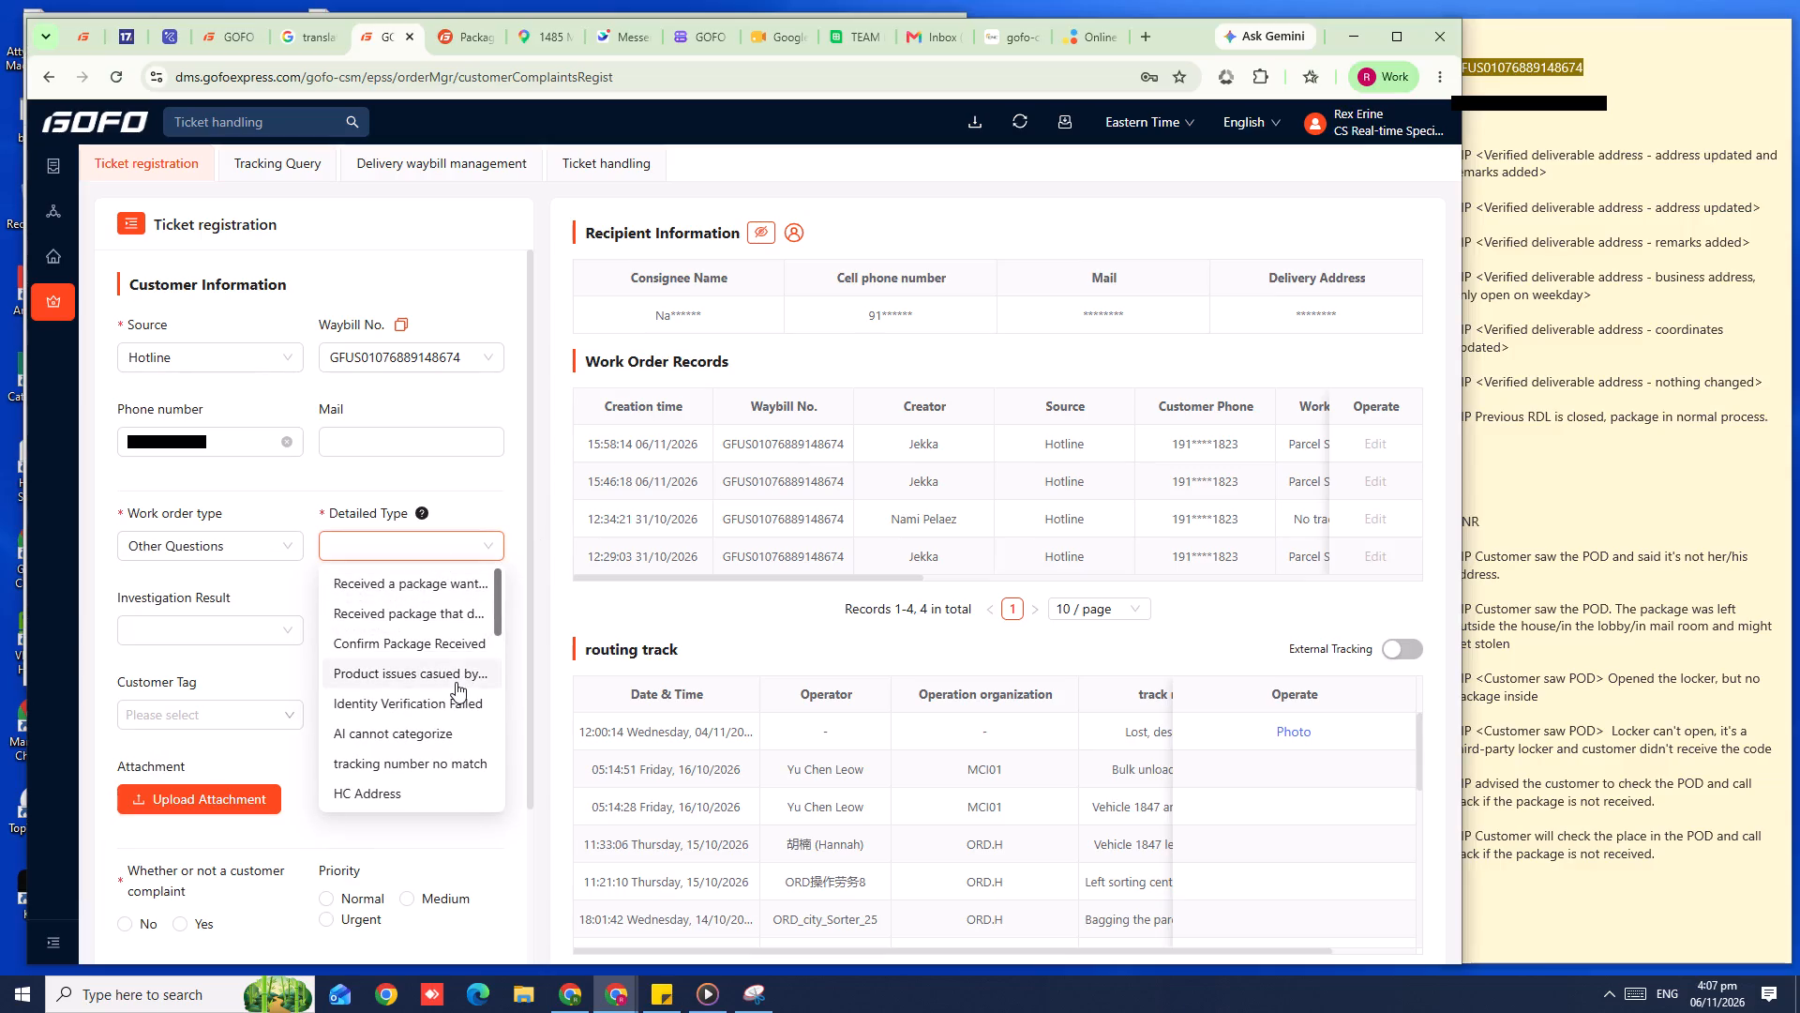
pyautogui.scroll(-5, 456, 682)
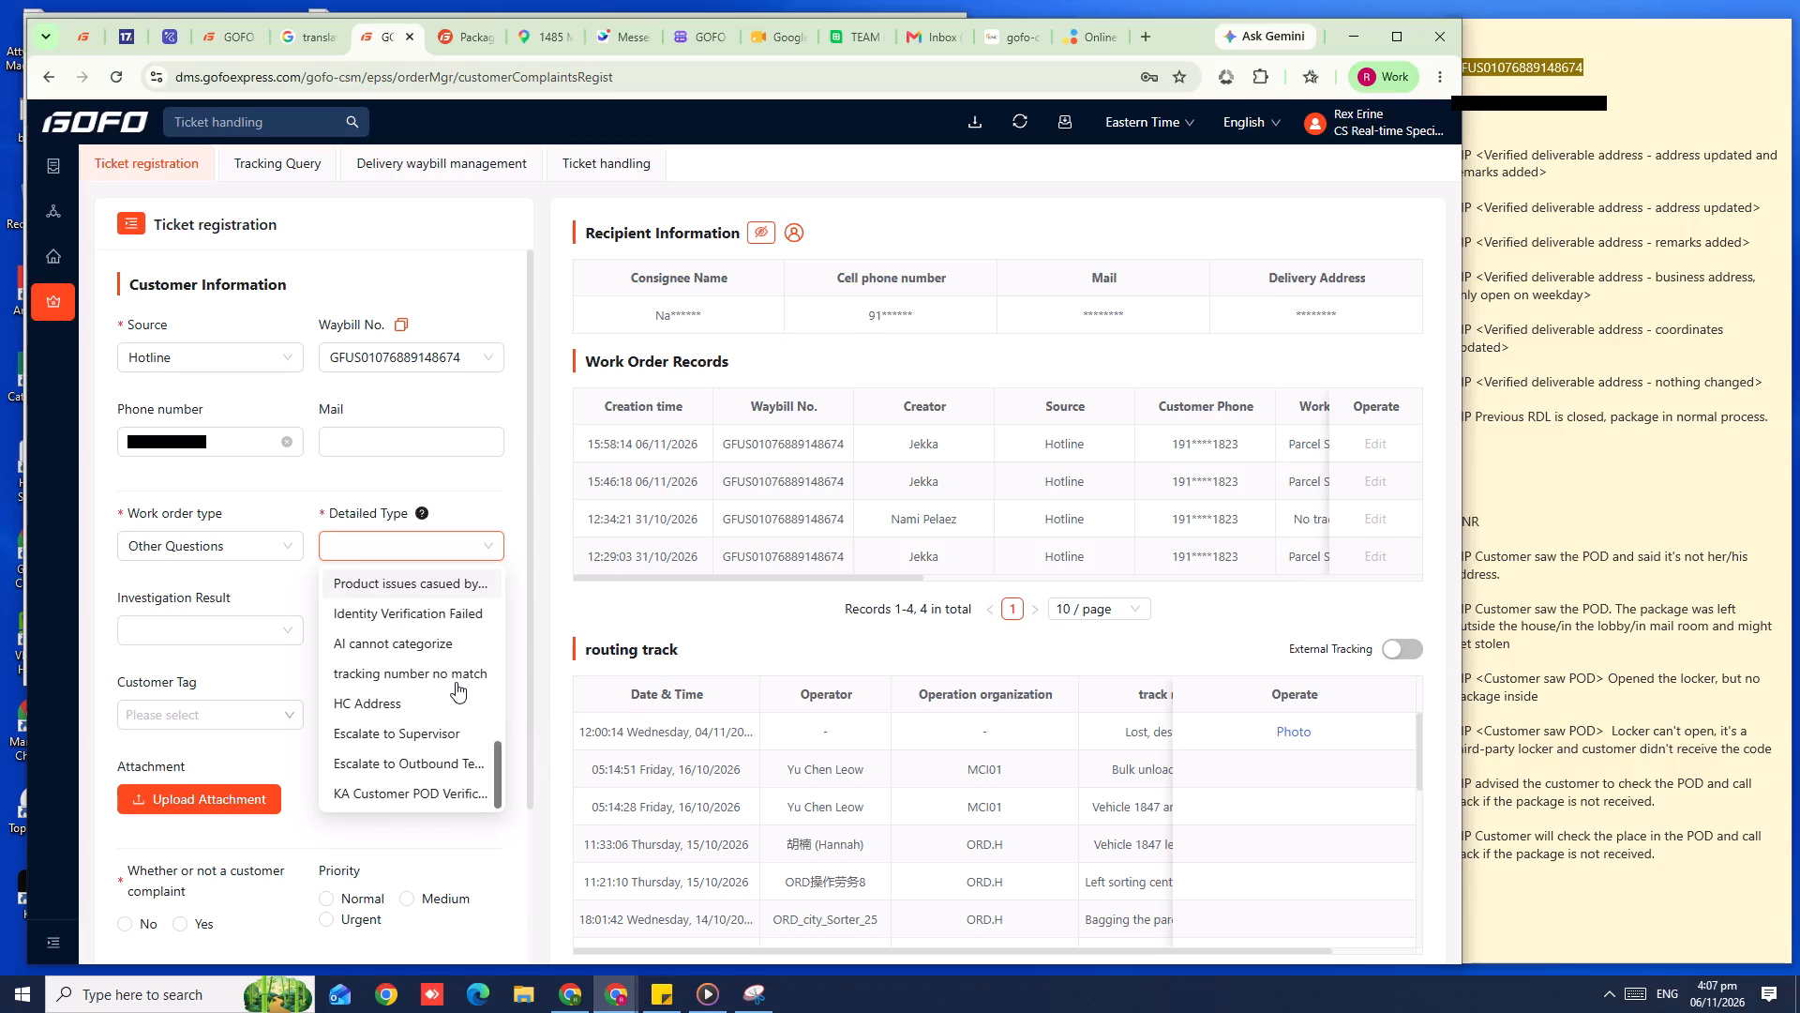
# Set the work order type to Parcel Status Request and the detailed type to LOST/ROBBED.
pyautogui.click(208, 545)
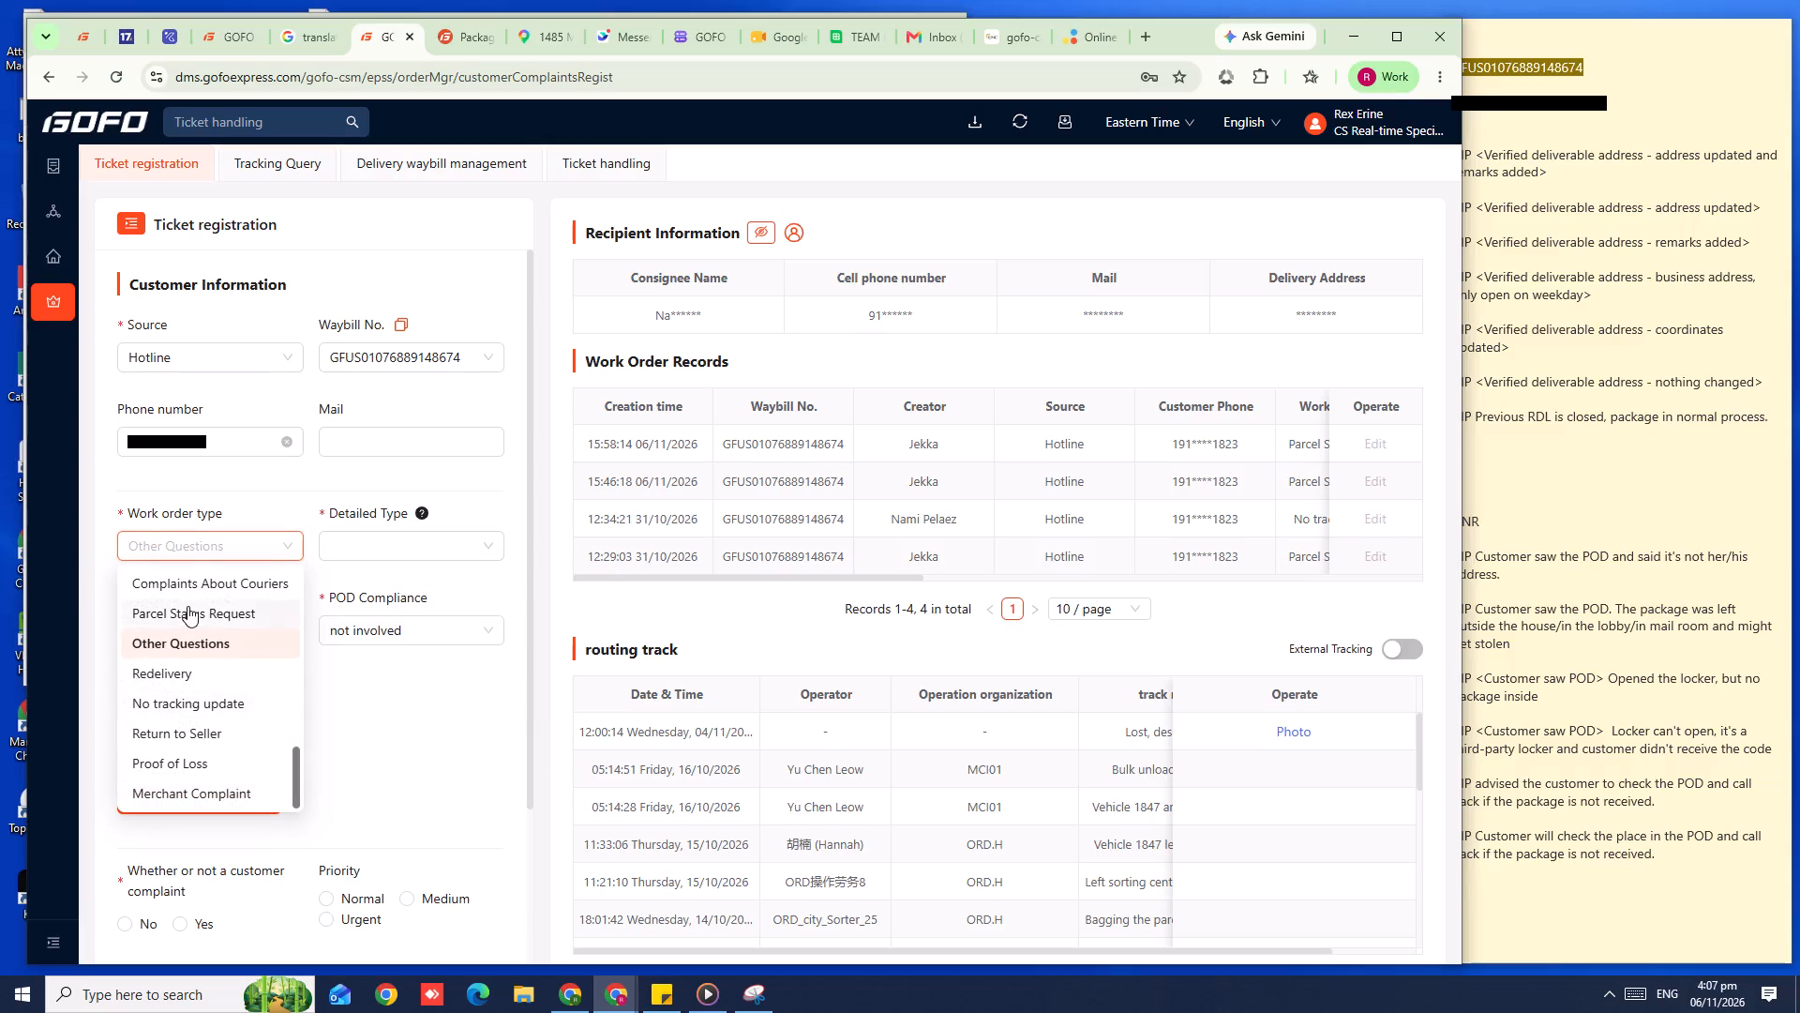
pyautogui.click(187, 606)
pyautogui.click(433, 540)
pyautogui.click(424, 612)
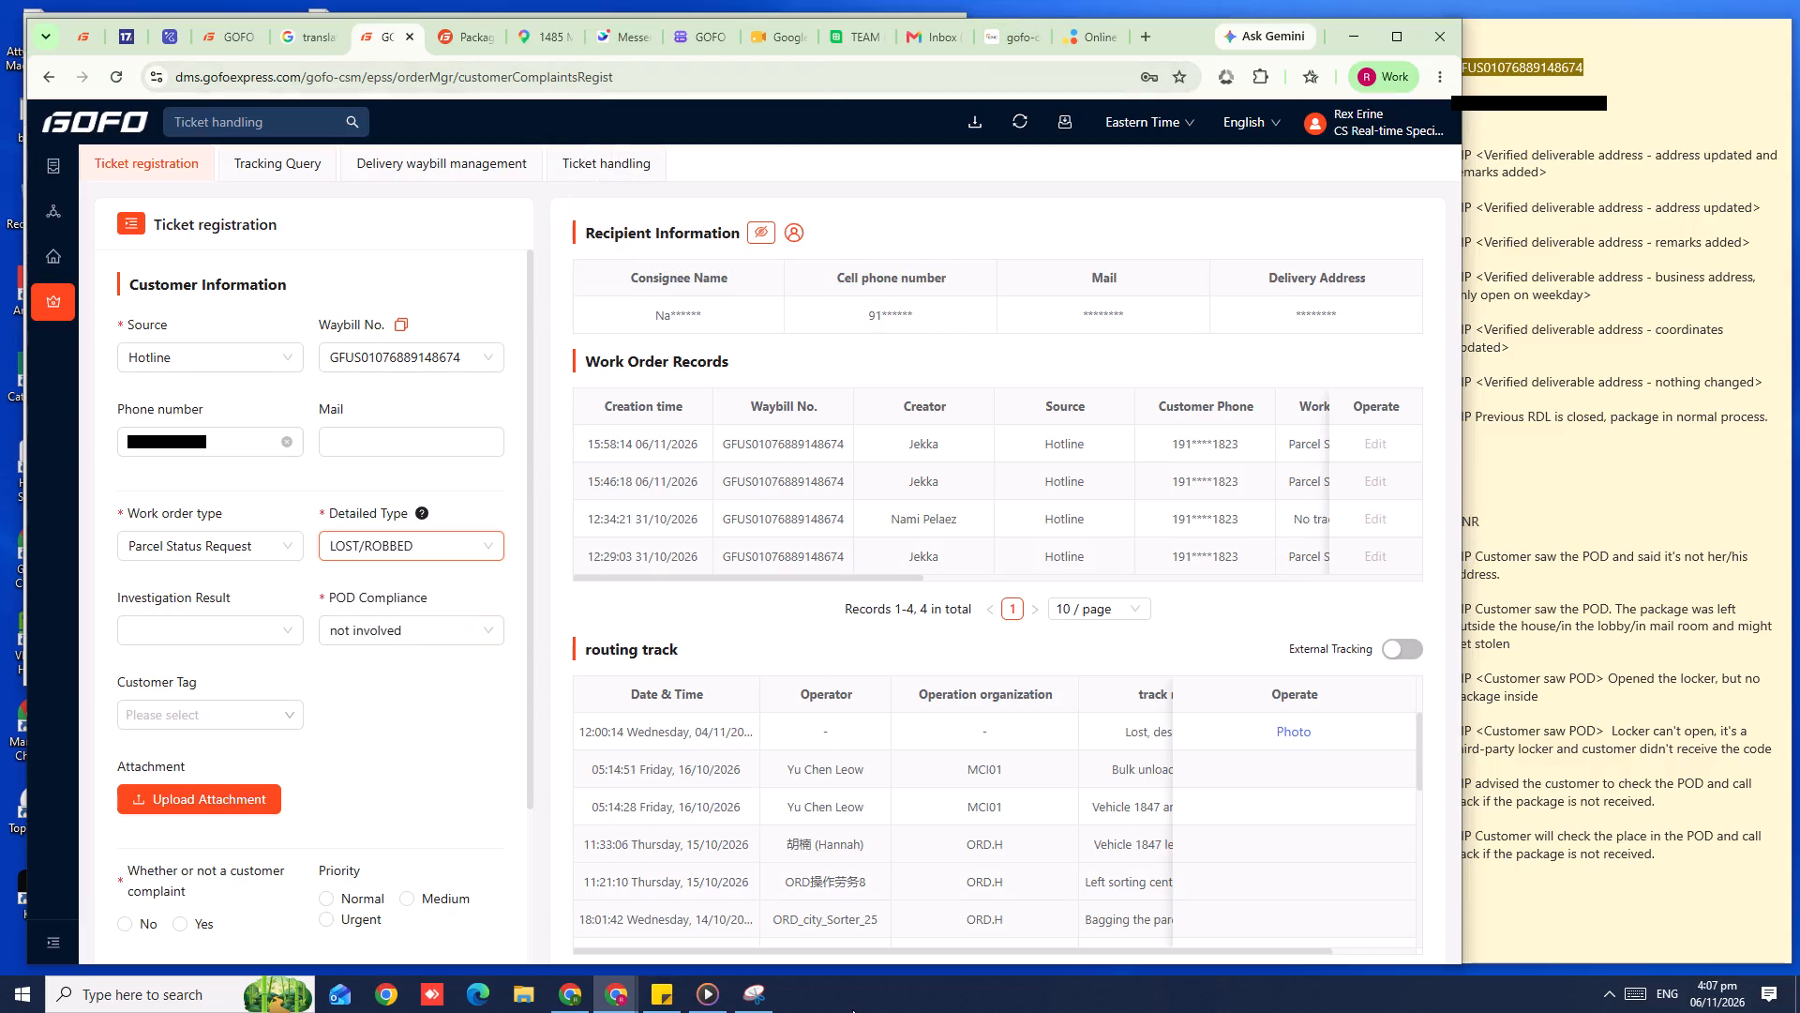
# Capture a snip of the ticket's Customer Information section with Snipping Tool, copy it, and return to the ticket registration page.
pyautogui.click(768, 1001)
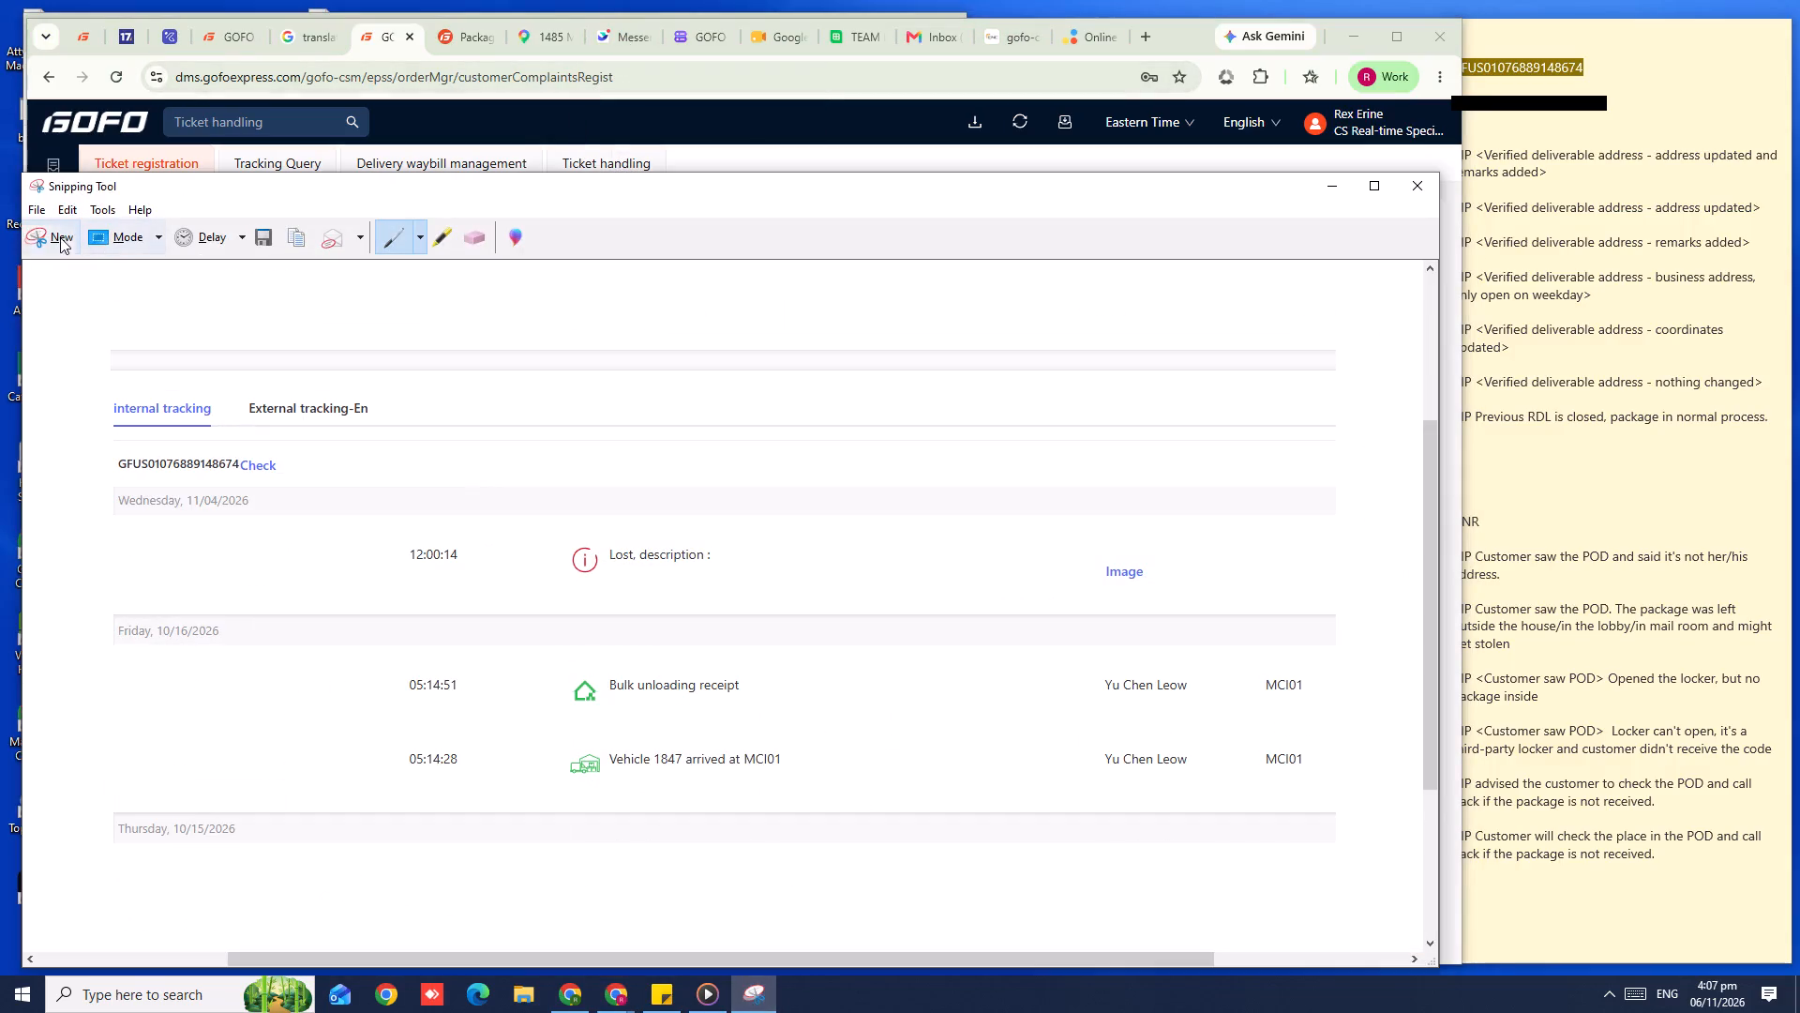
pyautogui.click(60, 237)
pyautogui.moveTo(111, 244); pyautogui.dragTo(532, 751)
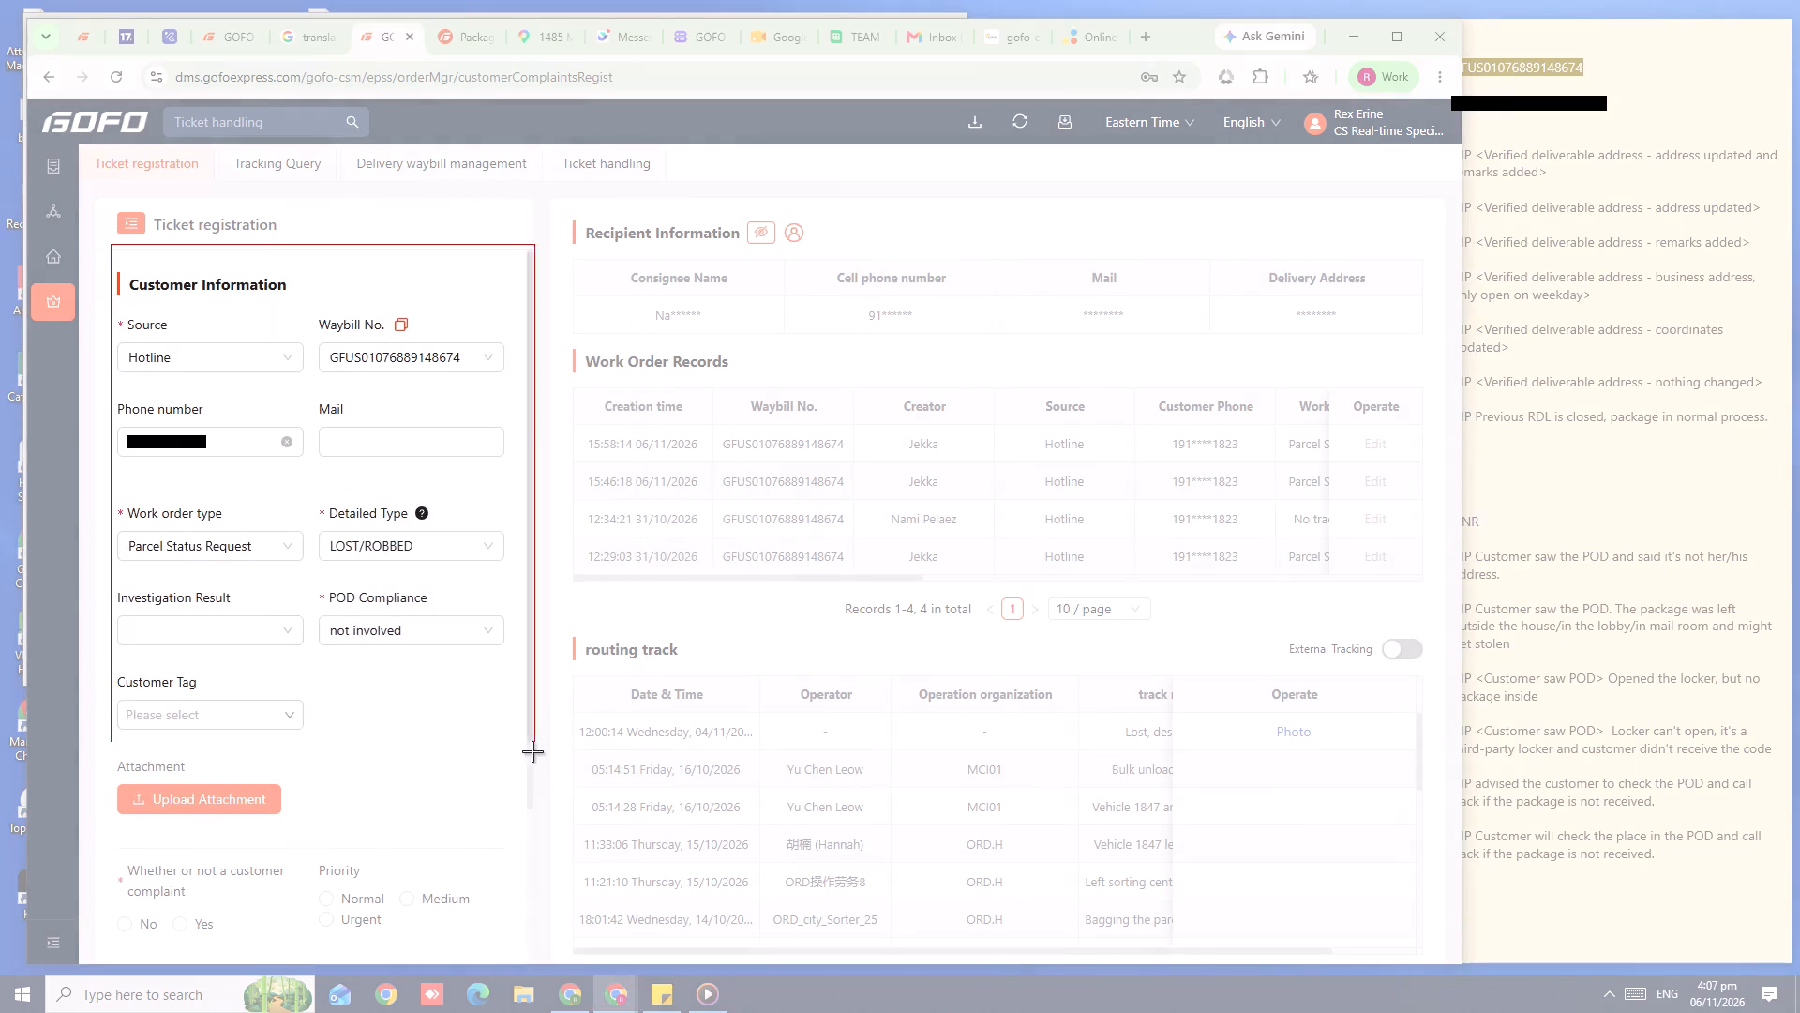
pyautogui.moveTo(532, 751); pyautogui.dragTo(528, 767)
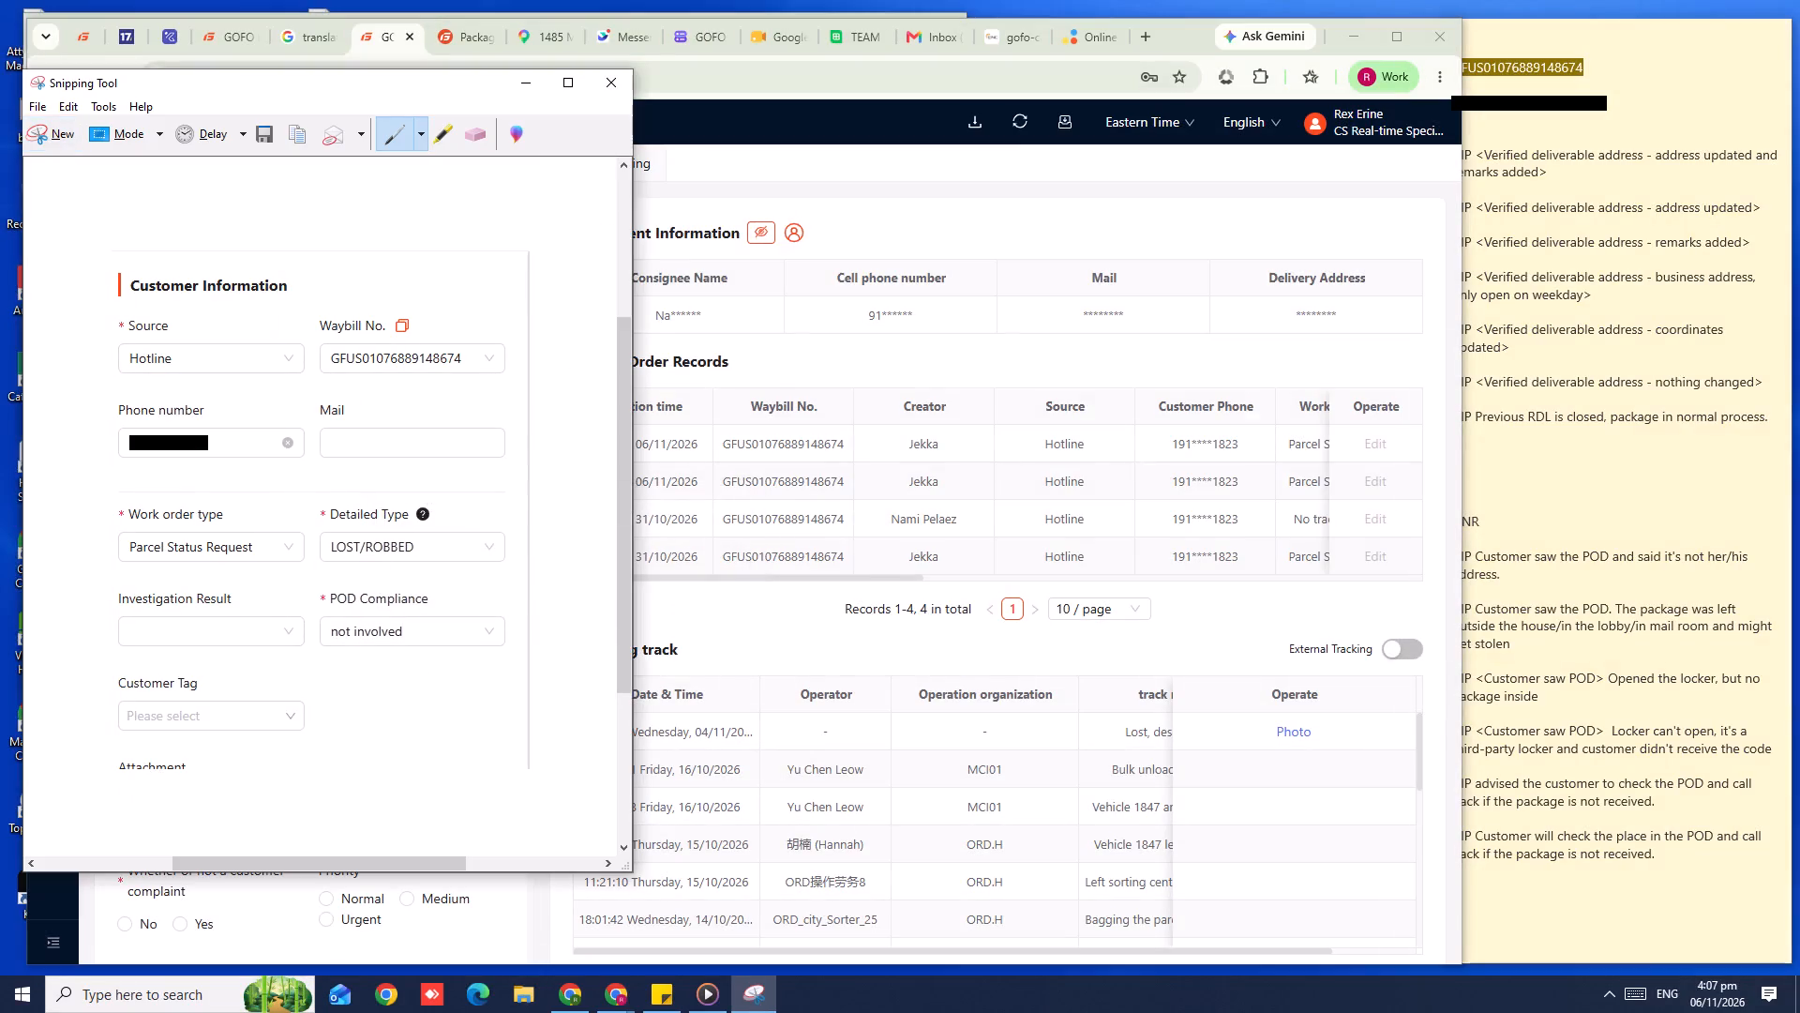
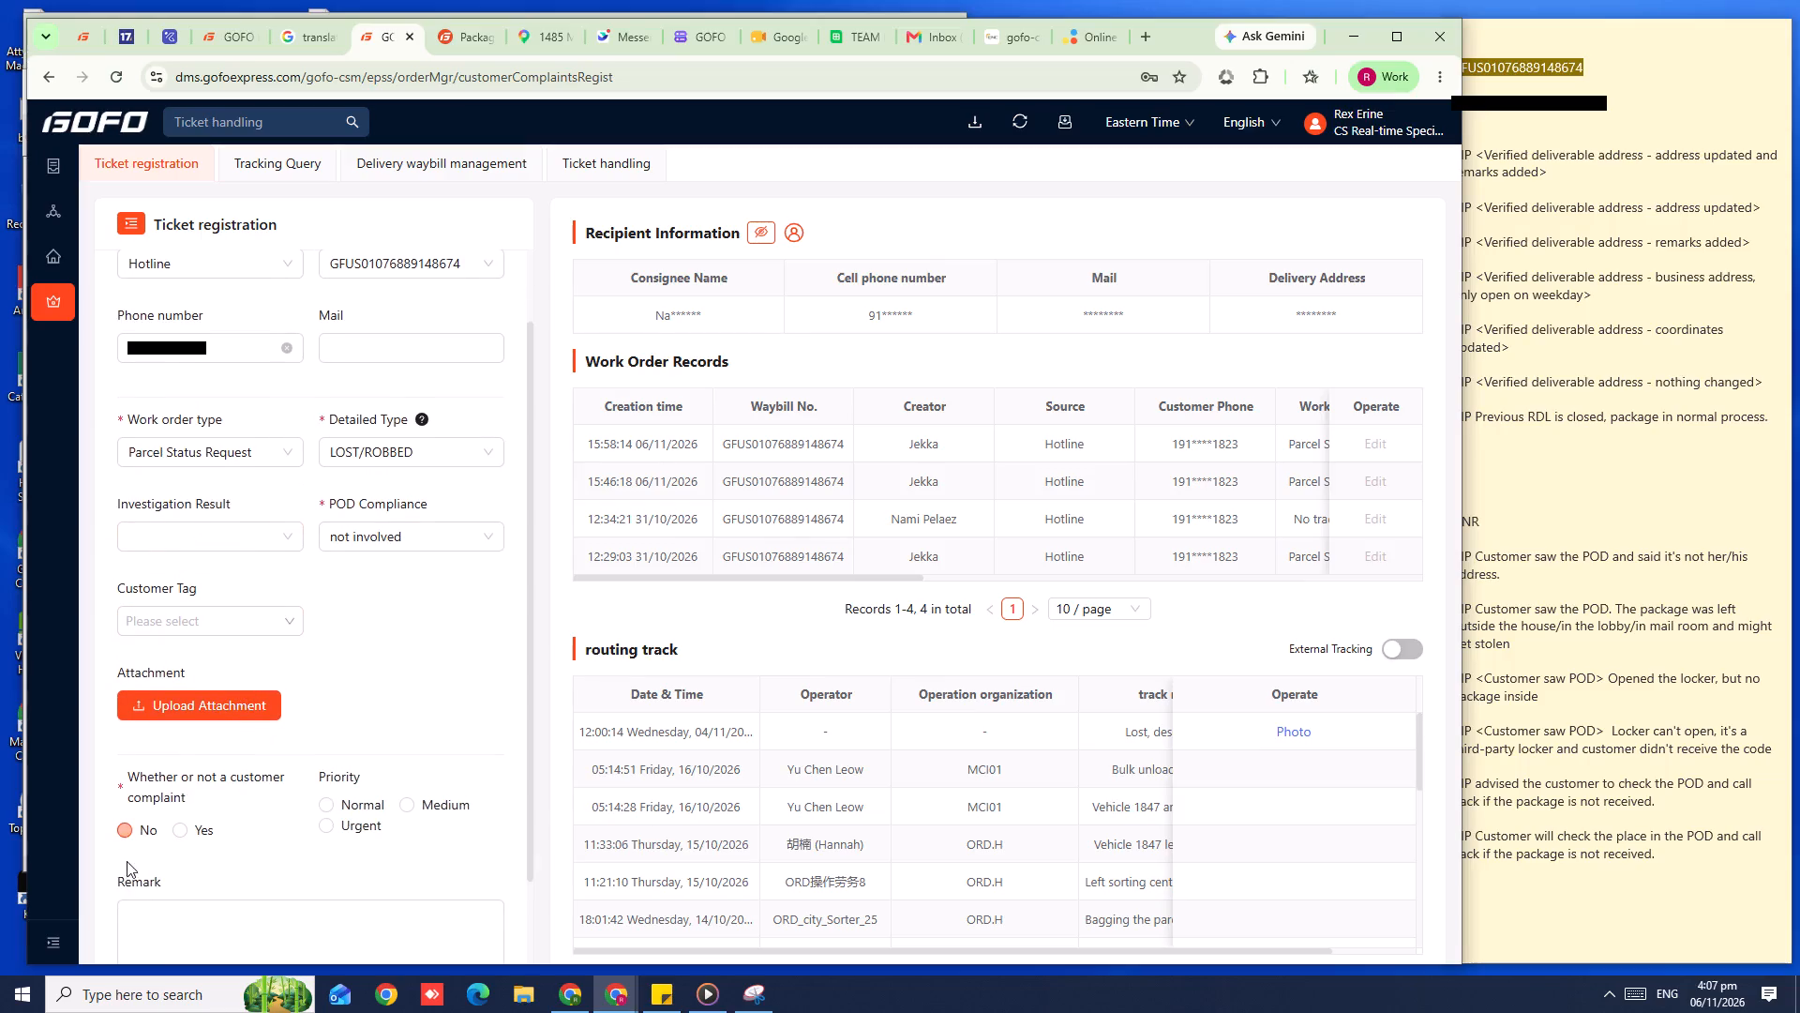
# Begin the ticket's remark with the text "AIP," followed by a space.
pyautogui.click(187, 915)
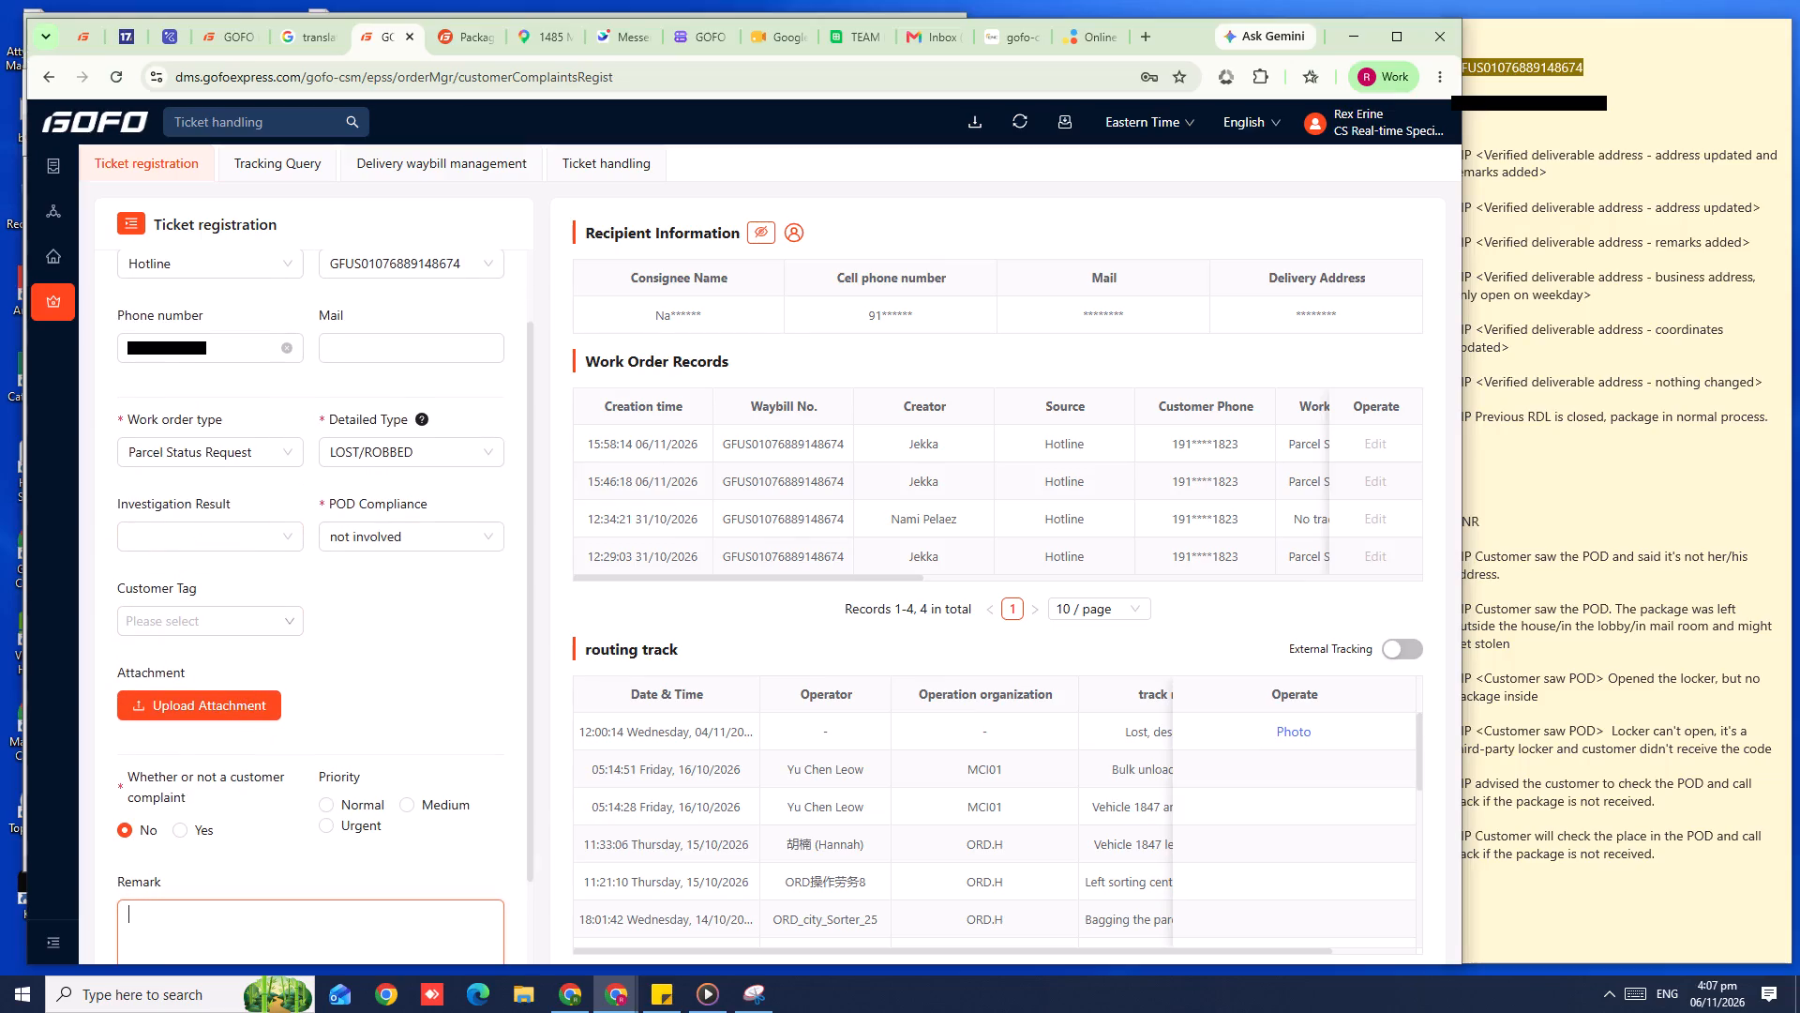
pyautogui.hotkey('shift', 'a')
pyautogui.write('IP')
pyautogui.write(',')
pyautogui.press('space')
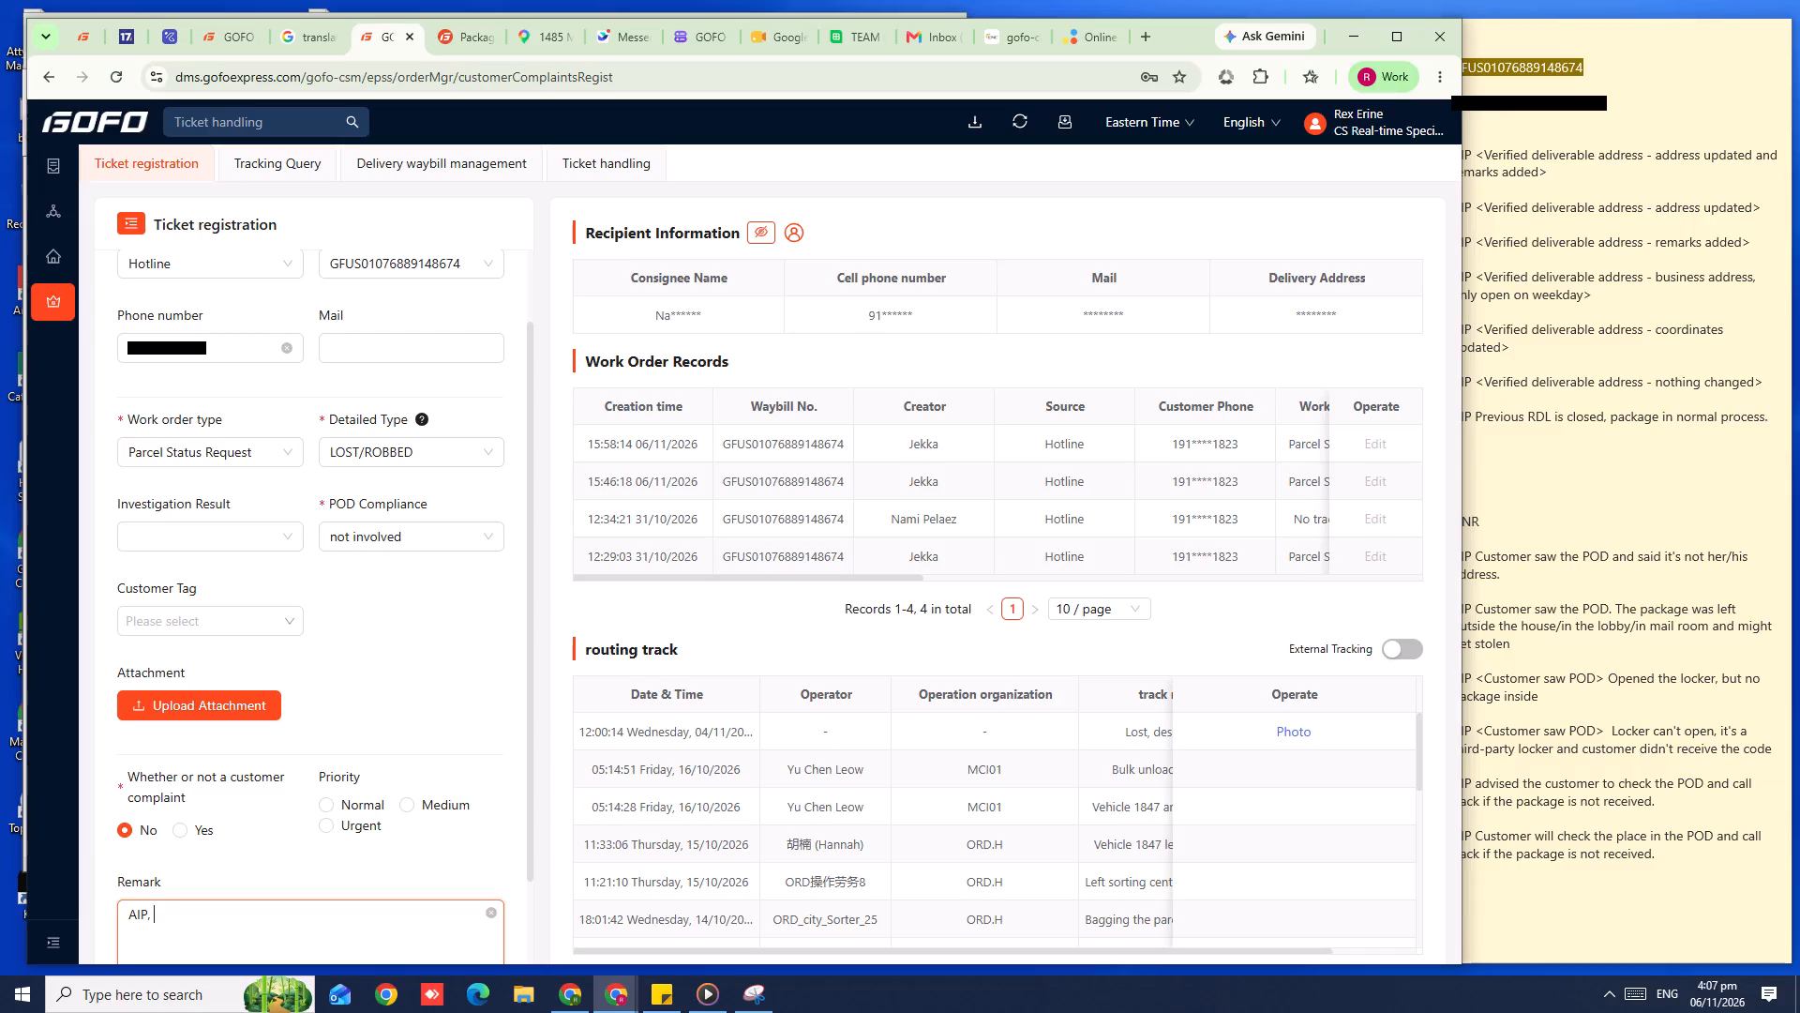
# Complete the ticket's remark after "AIP," with "lost package, advised to reach out seller.".
pyautogui.write('lost')
pyautogui.press('space')
pyautogui.write('package')
pyautogui.write(',')
pyautogui.press('space')
pyautogui.write('advised to reaxc')
pyautogui.press('BackSpace')
pyautogui.press('BackSpace')
pyautogui.write('cj')
pyautogui.press('BackSpace')
pyautogui.write('h out seller.')
pyautogui.press('Return')
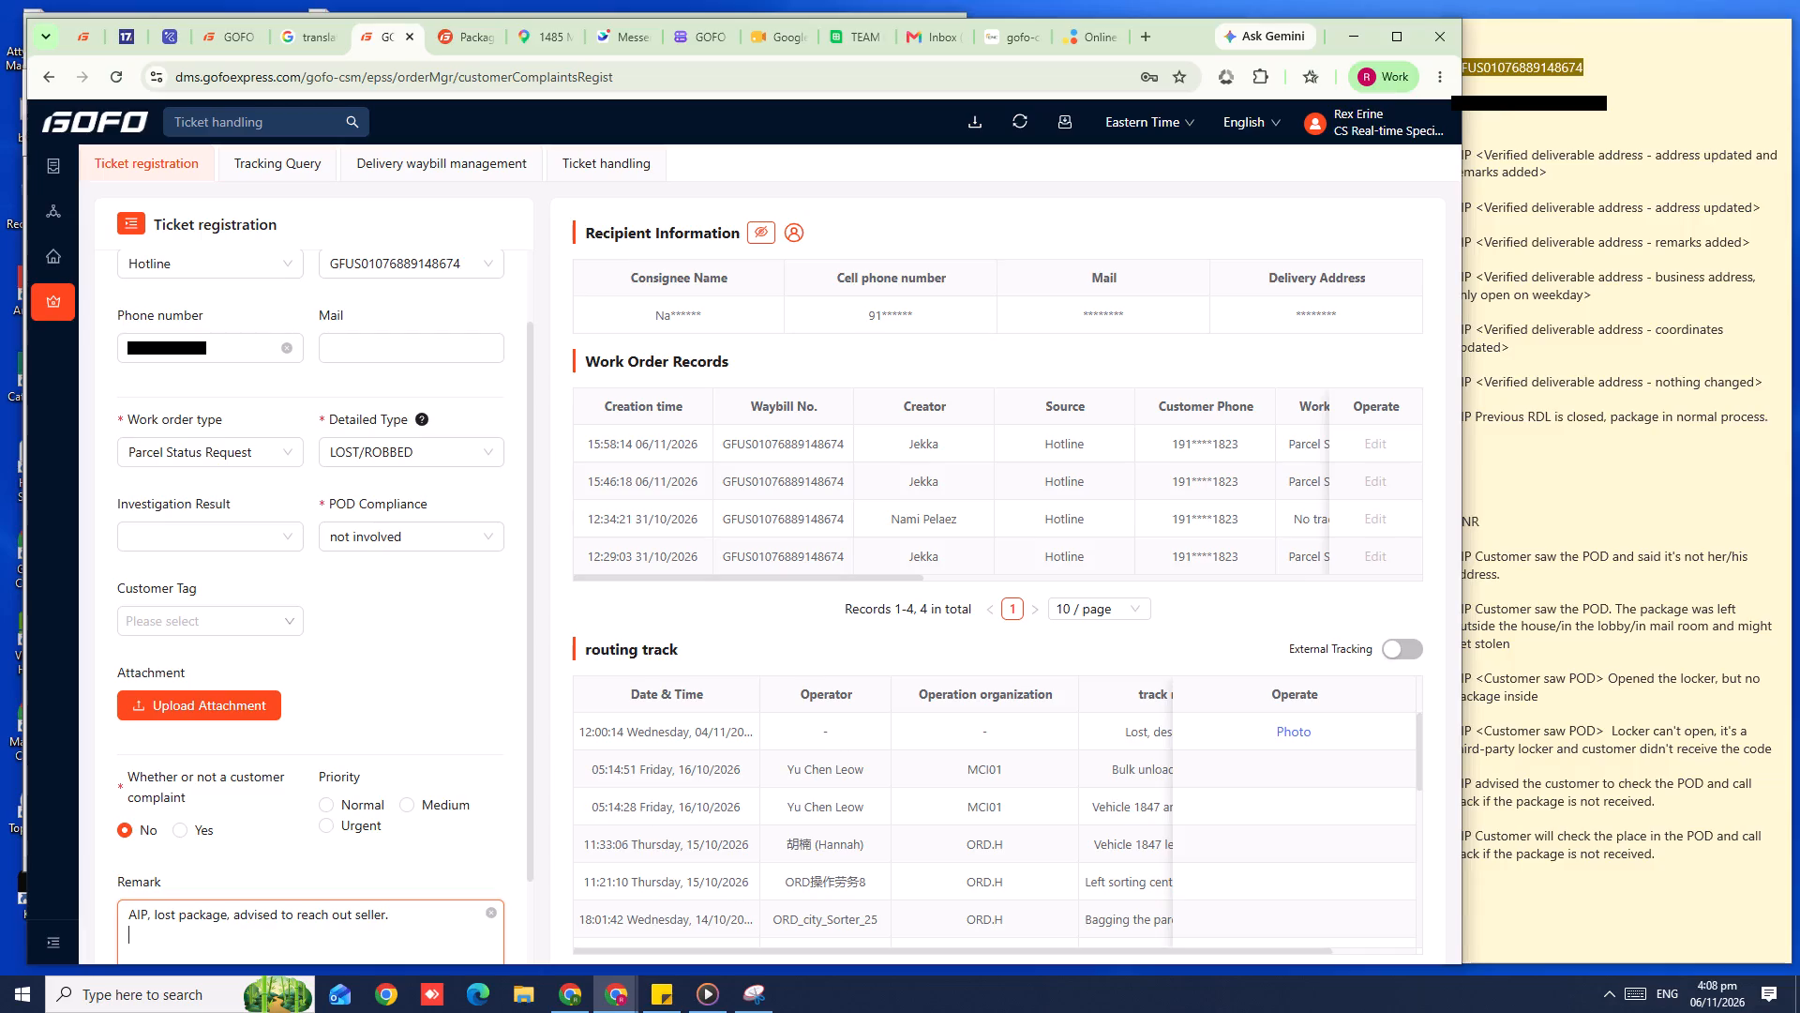
pyautogui.scroll(1, 276, 813)
pyautogui.scroll(-1, 276, 813)
pyautogui.scroll(1, 276, 813)
pyautogui.scroll(-1, 276, 813)
pyautogui.scroll(-3, 474, 841)
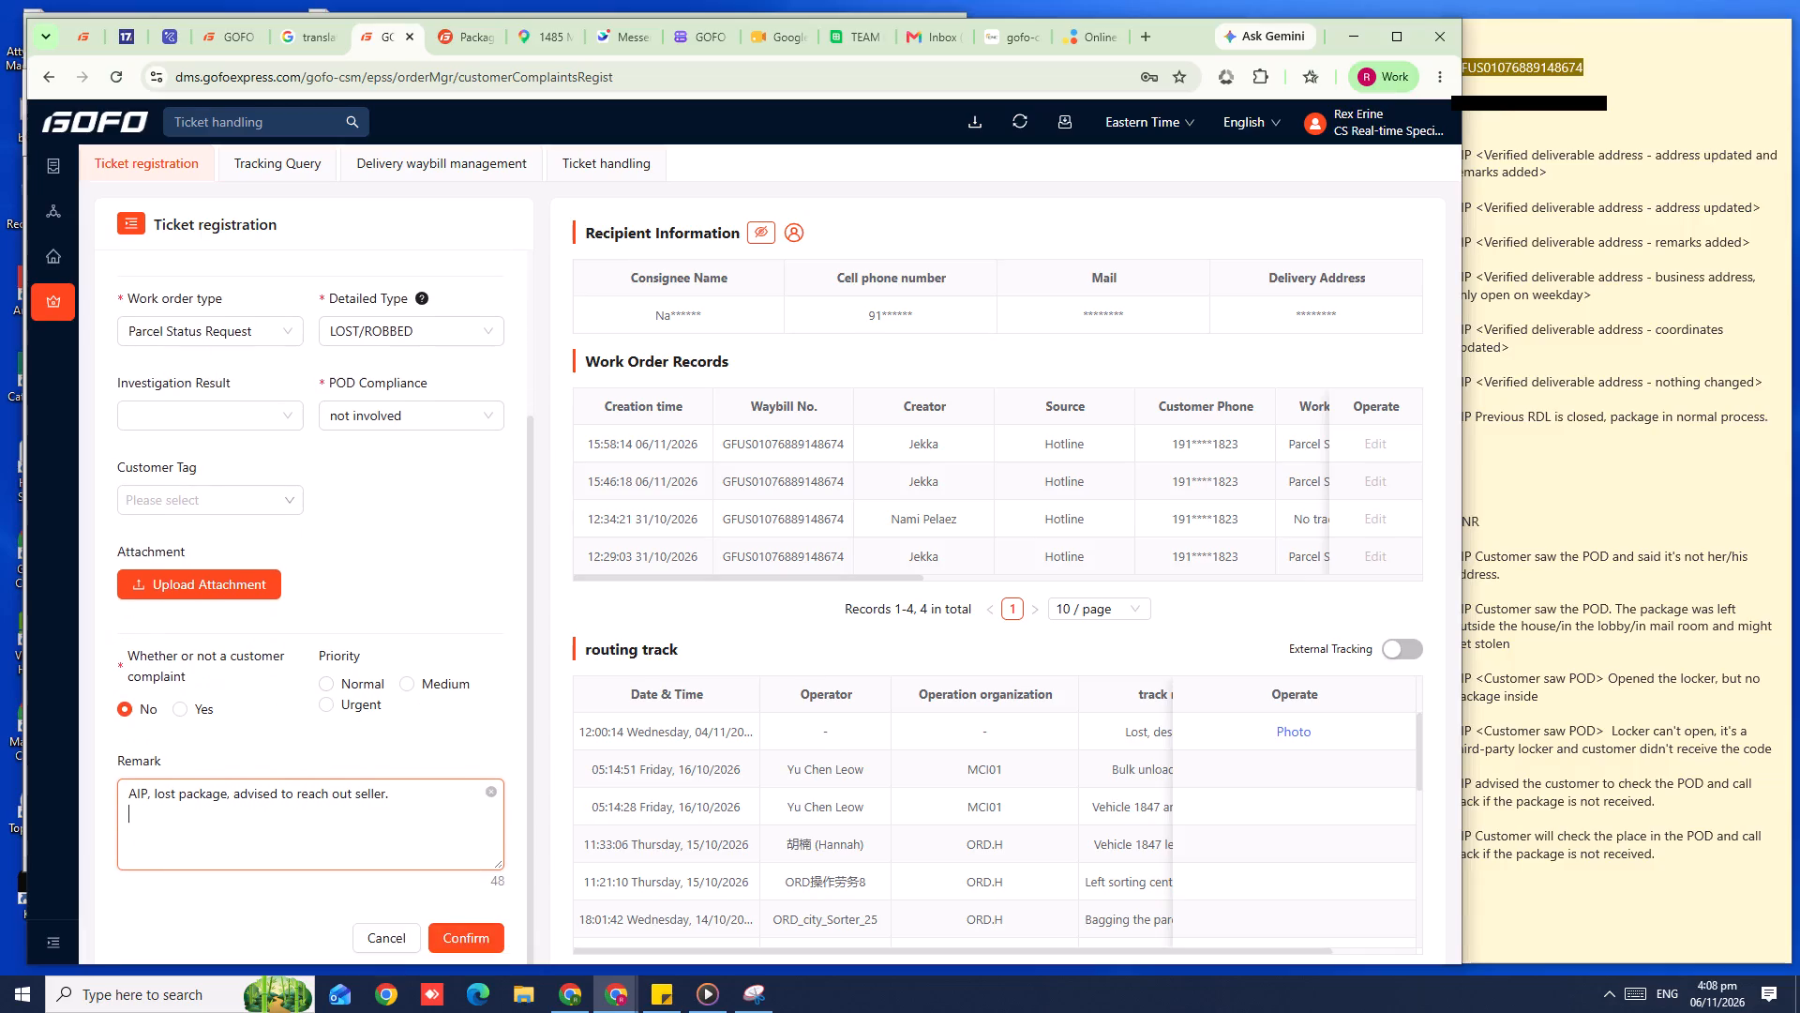
pyautogui.scroll(-1, 483, 843)
pyautogui.click(485, 929)
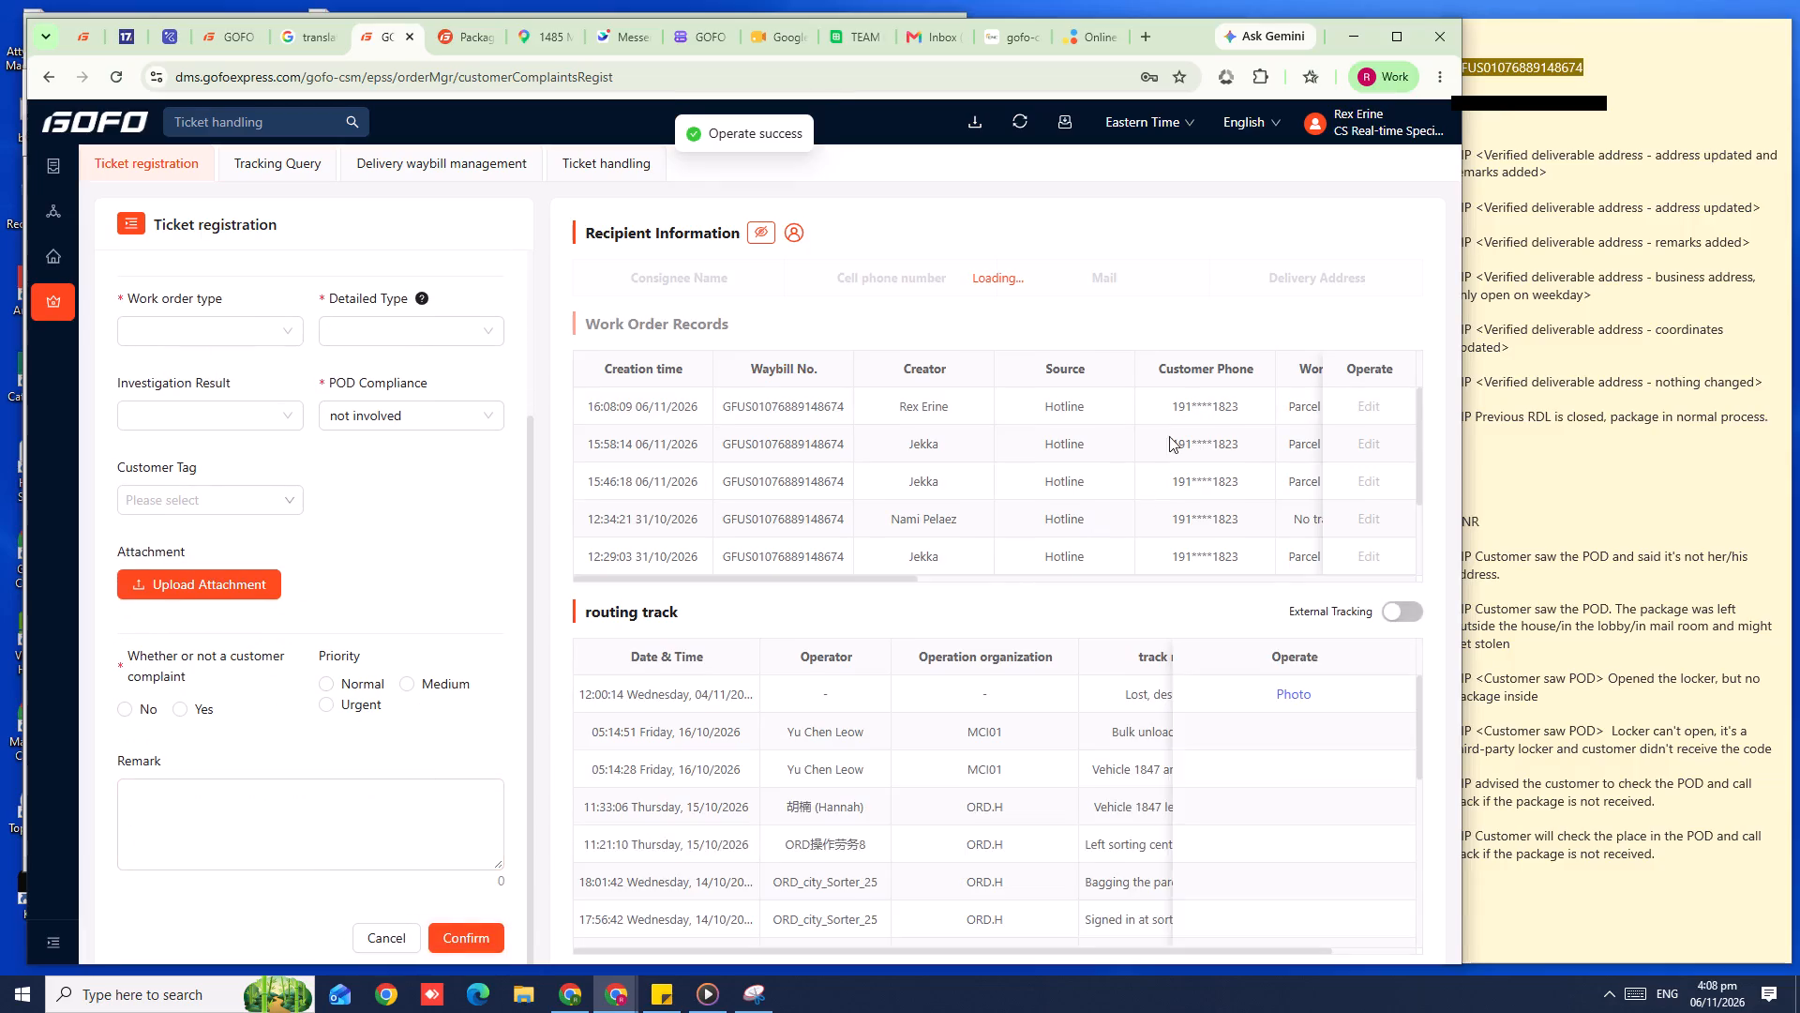
# Clear the finished call's waybill number and the line beneath it from the top of the sticky note.
pyautogui.doubleClick(1565, 122)
pyautogui.tripleClick(1555, 98)
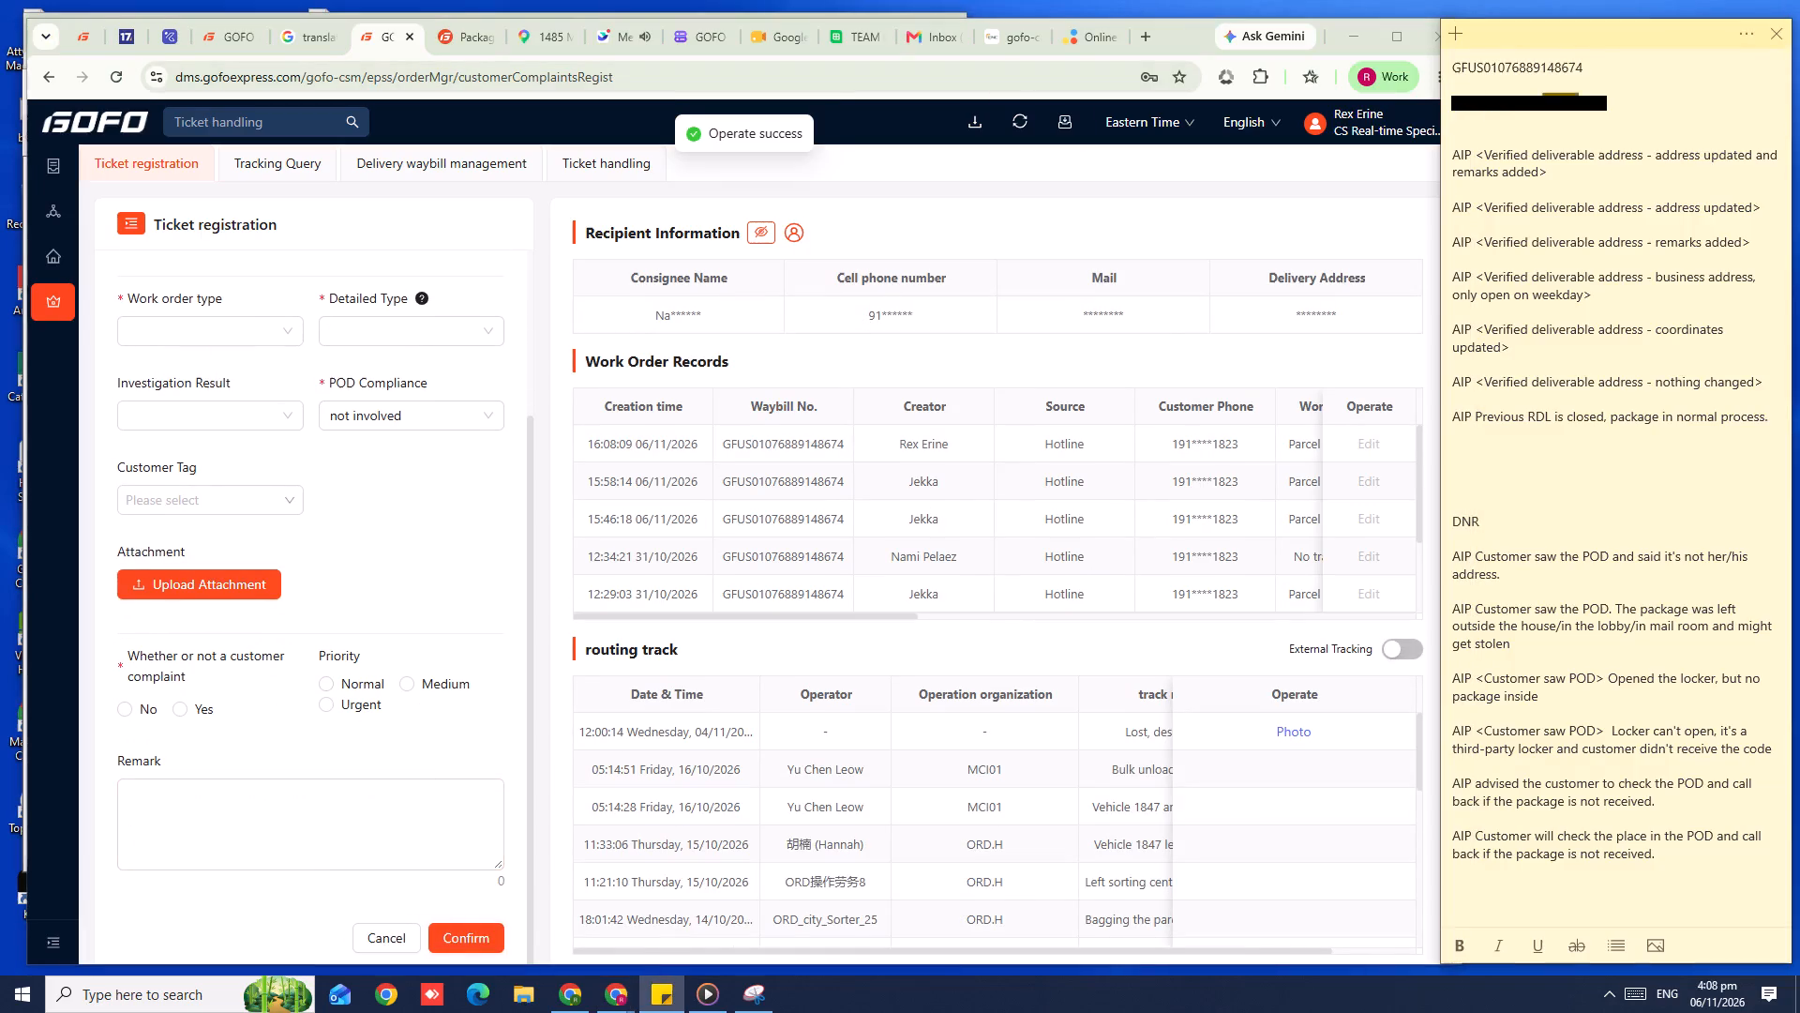
pyautogui.press('Delete')
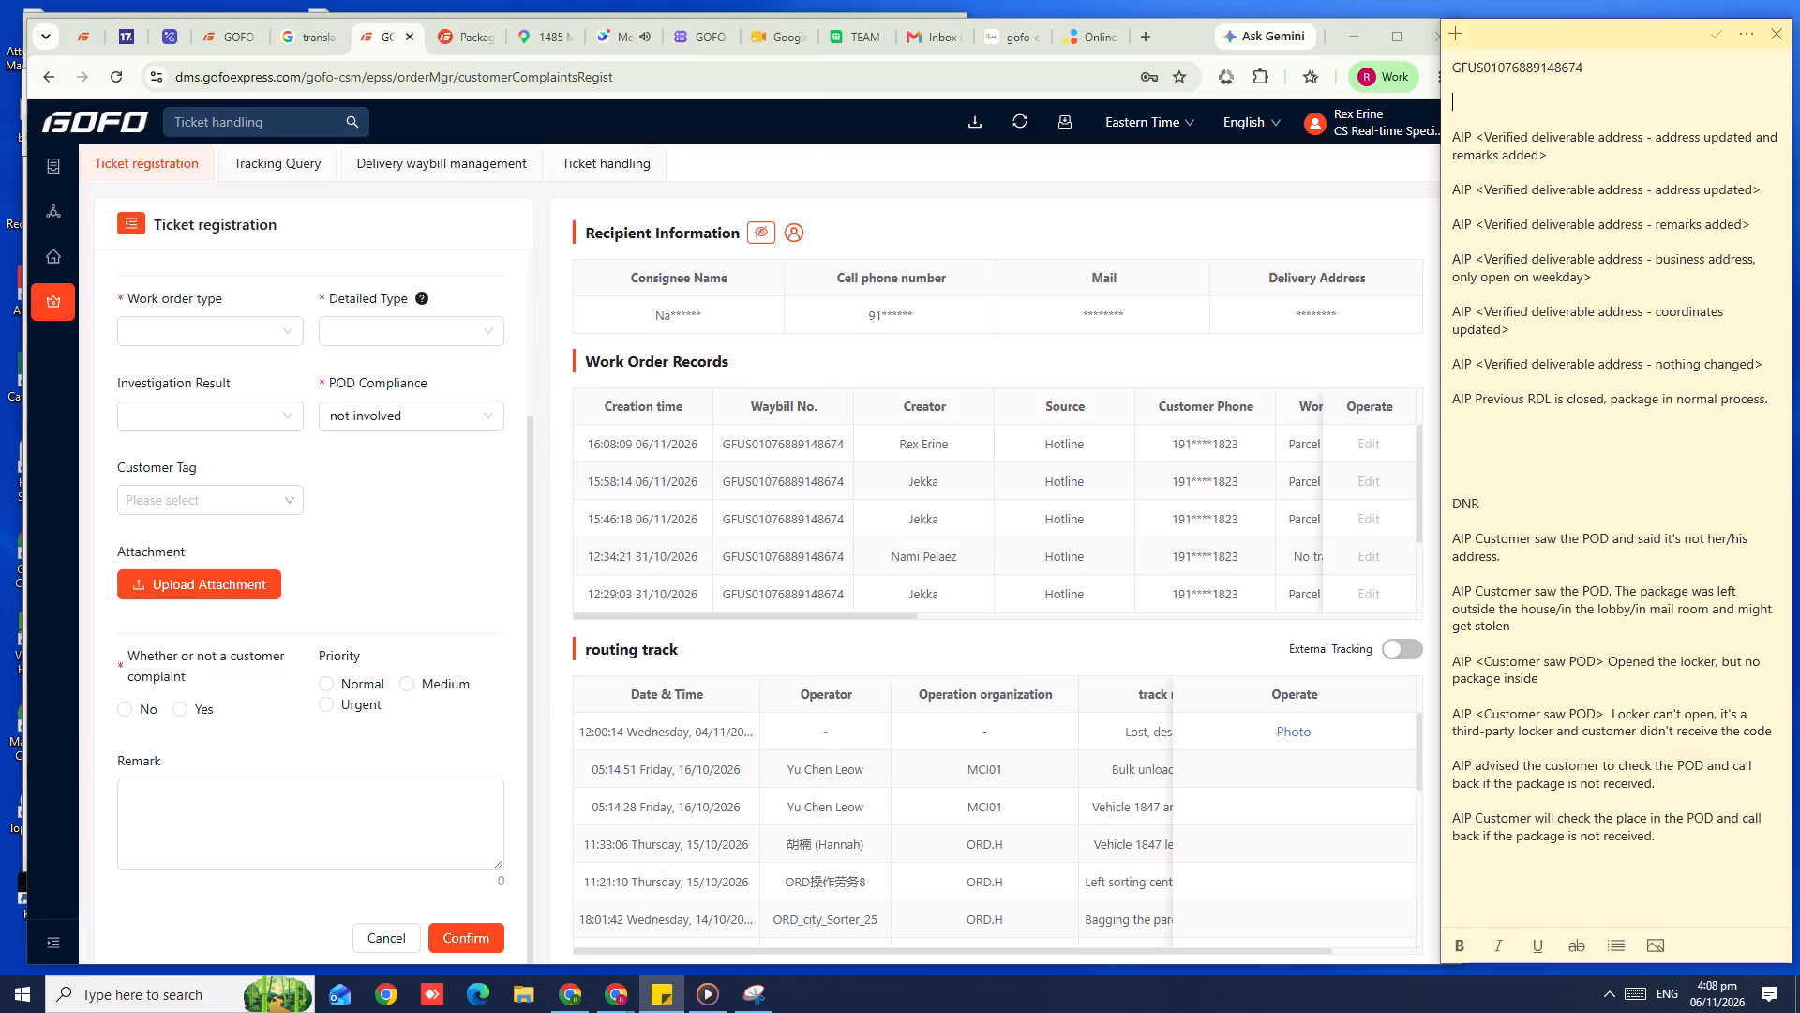
pyautogui.doubleClick(1512, 68)
pyautogui.press('Delete')
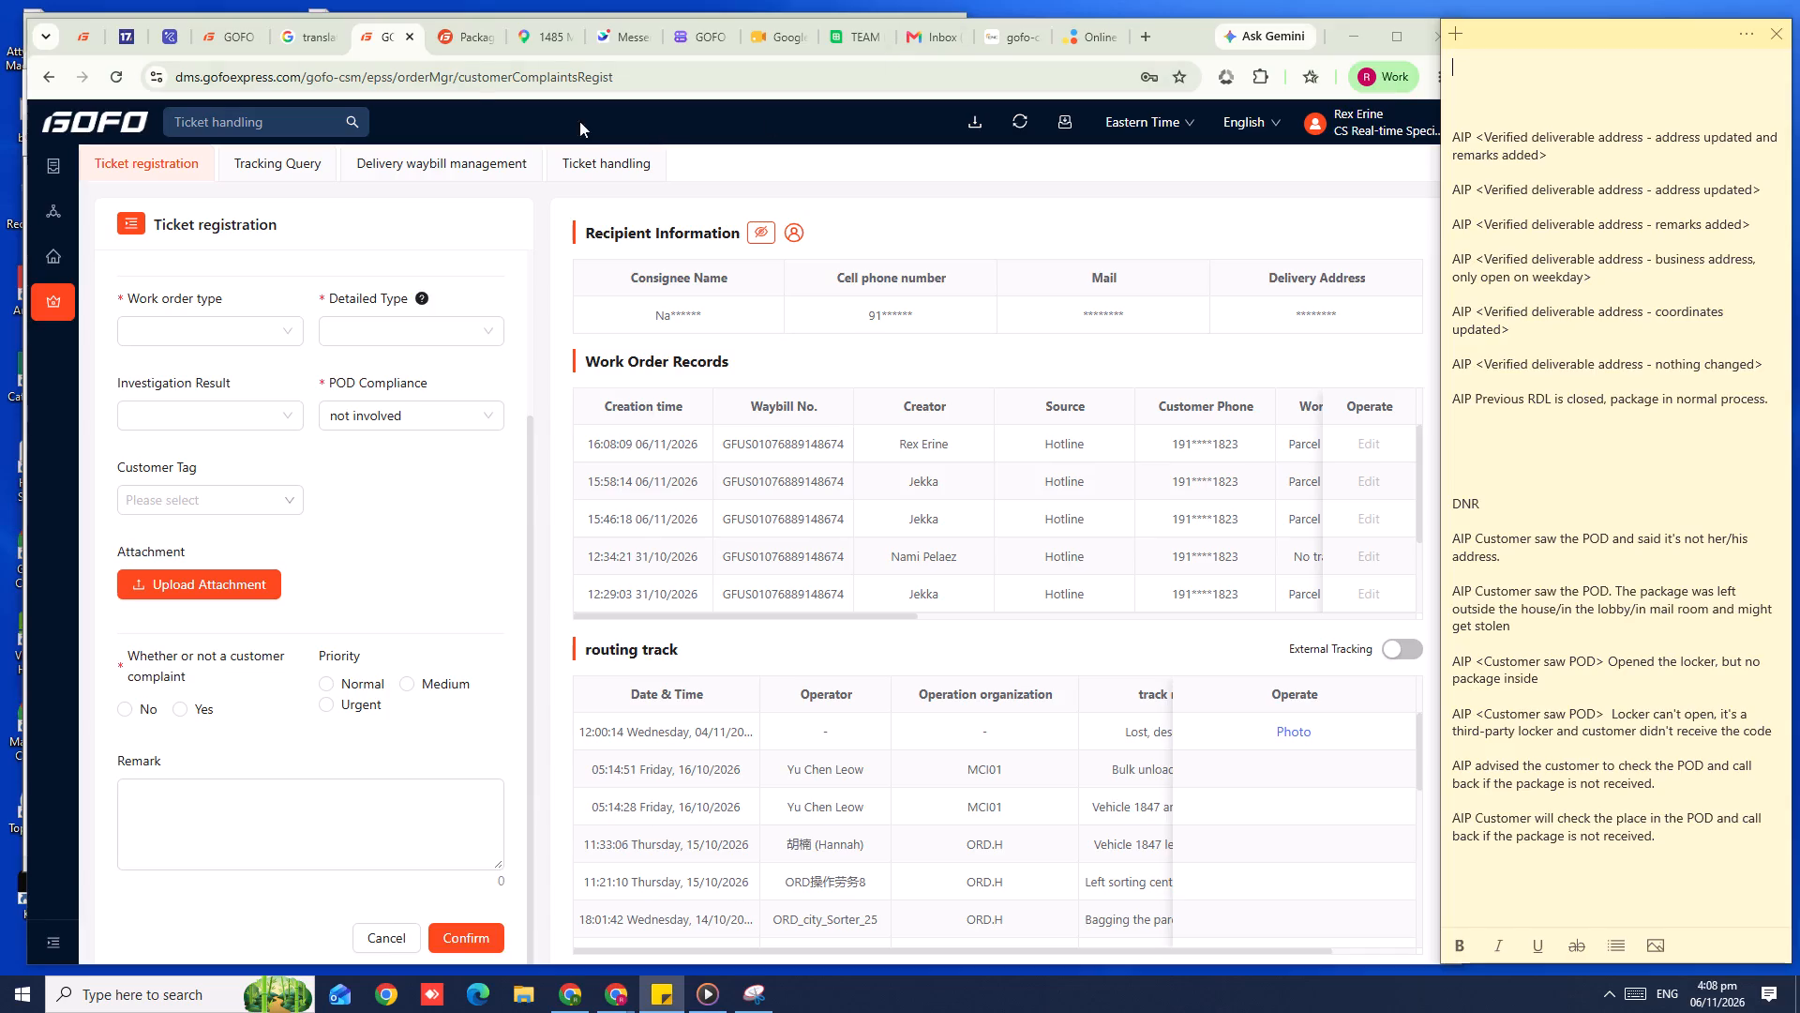
# Return to the call center's Recordings page.
pyautogui.click(1011, 44)
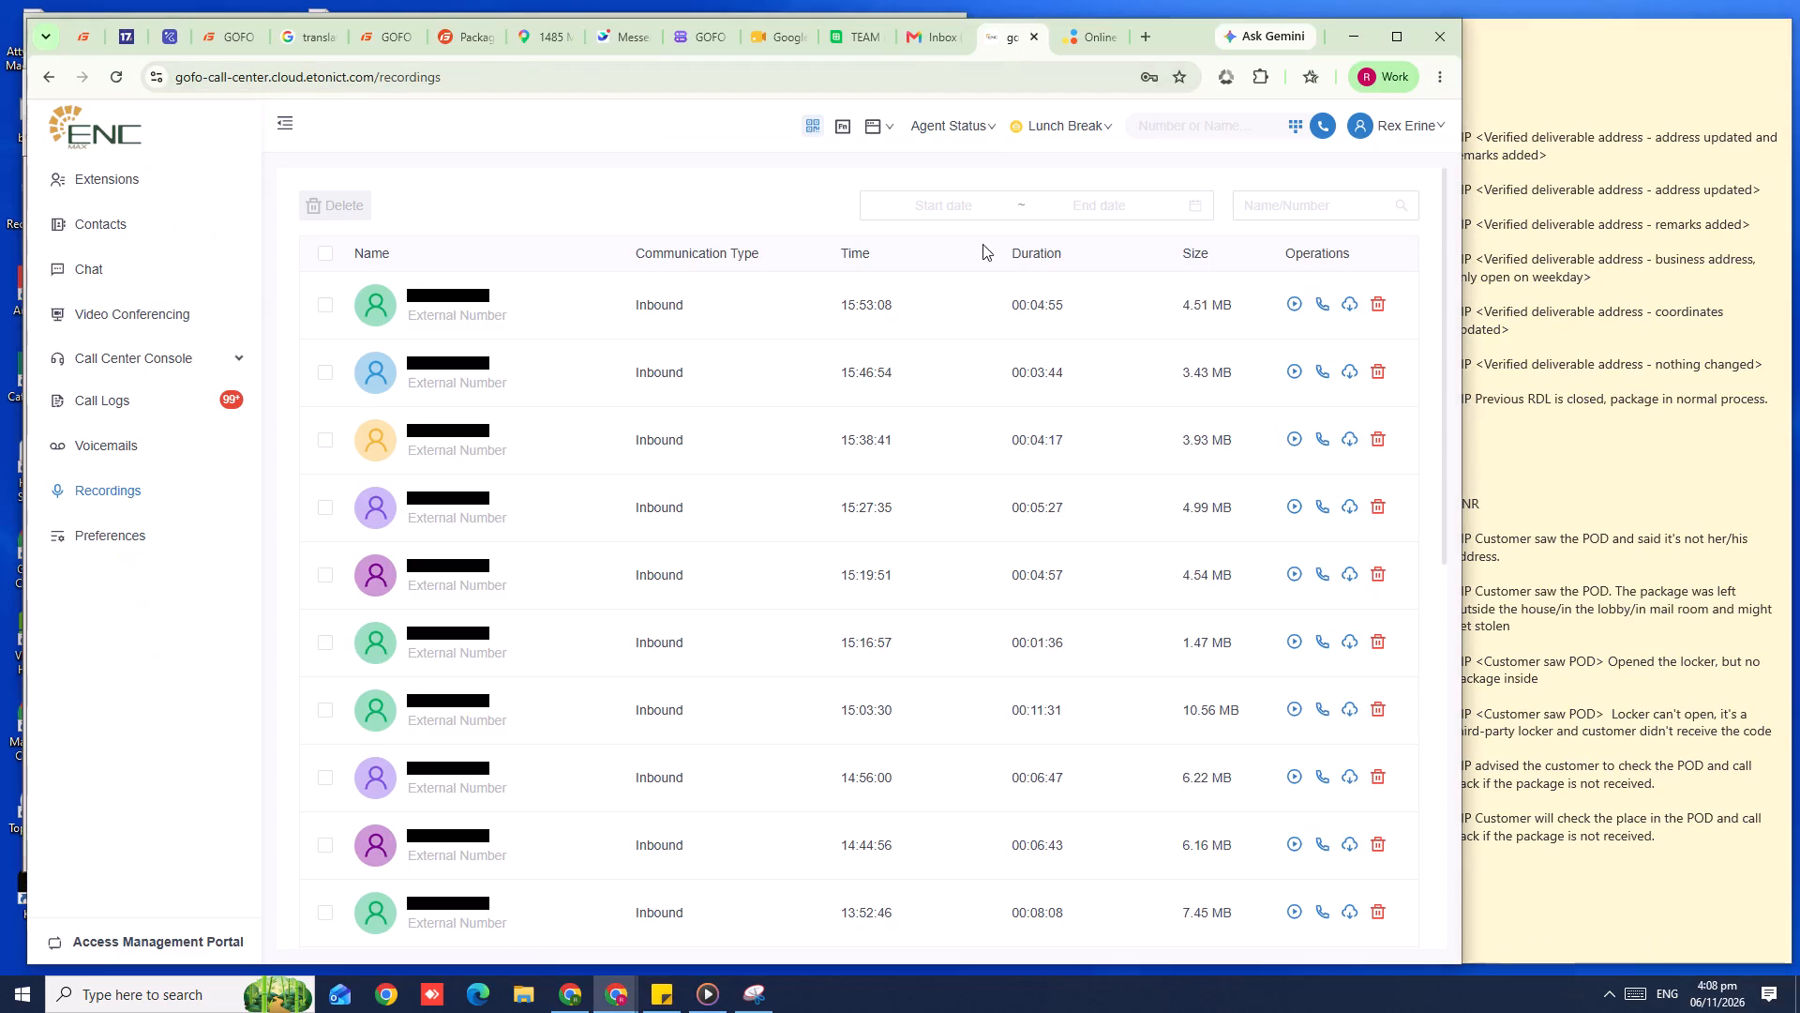
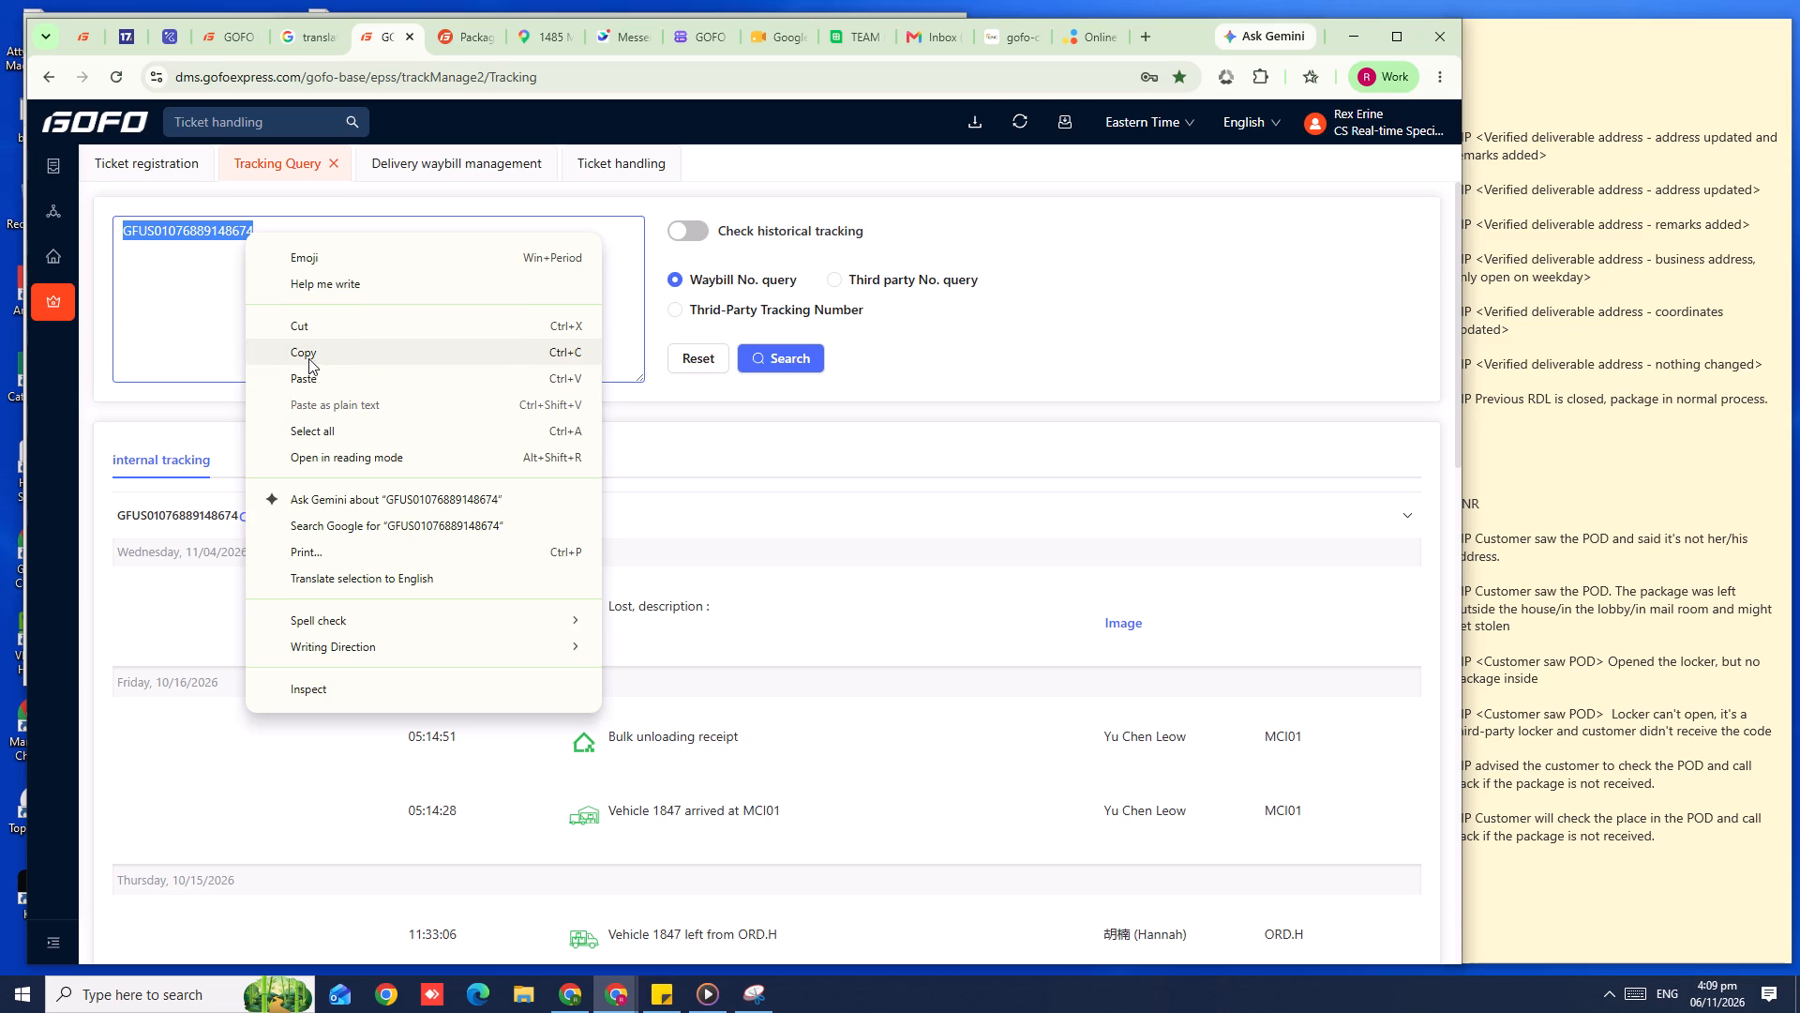
pyautogui.click(609, 165)
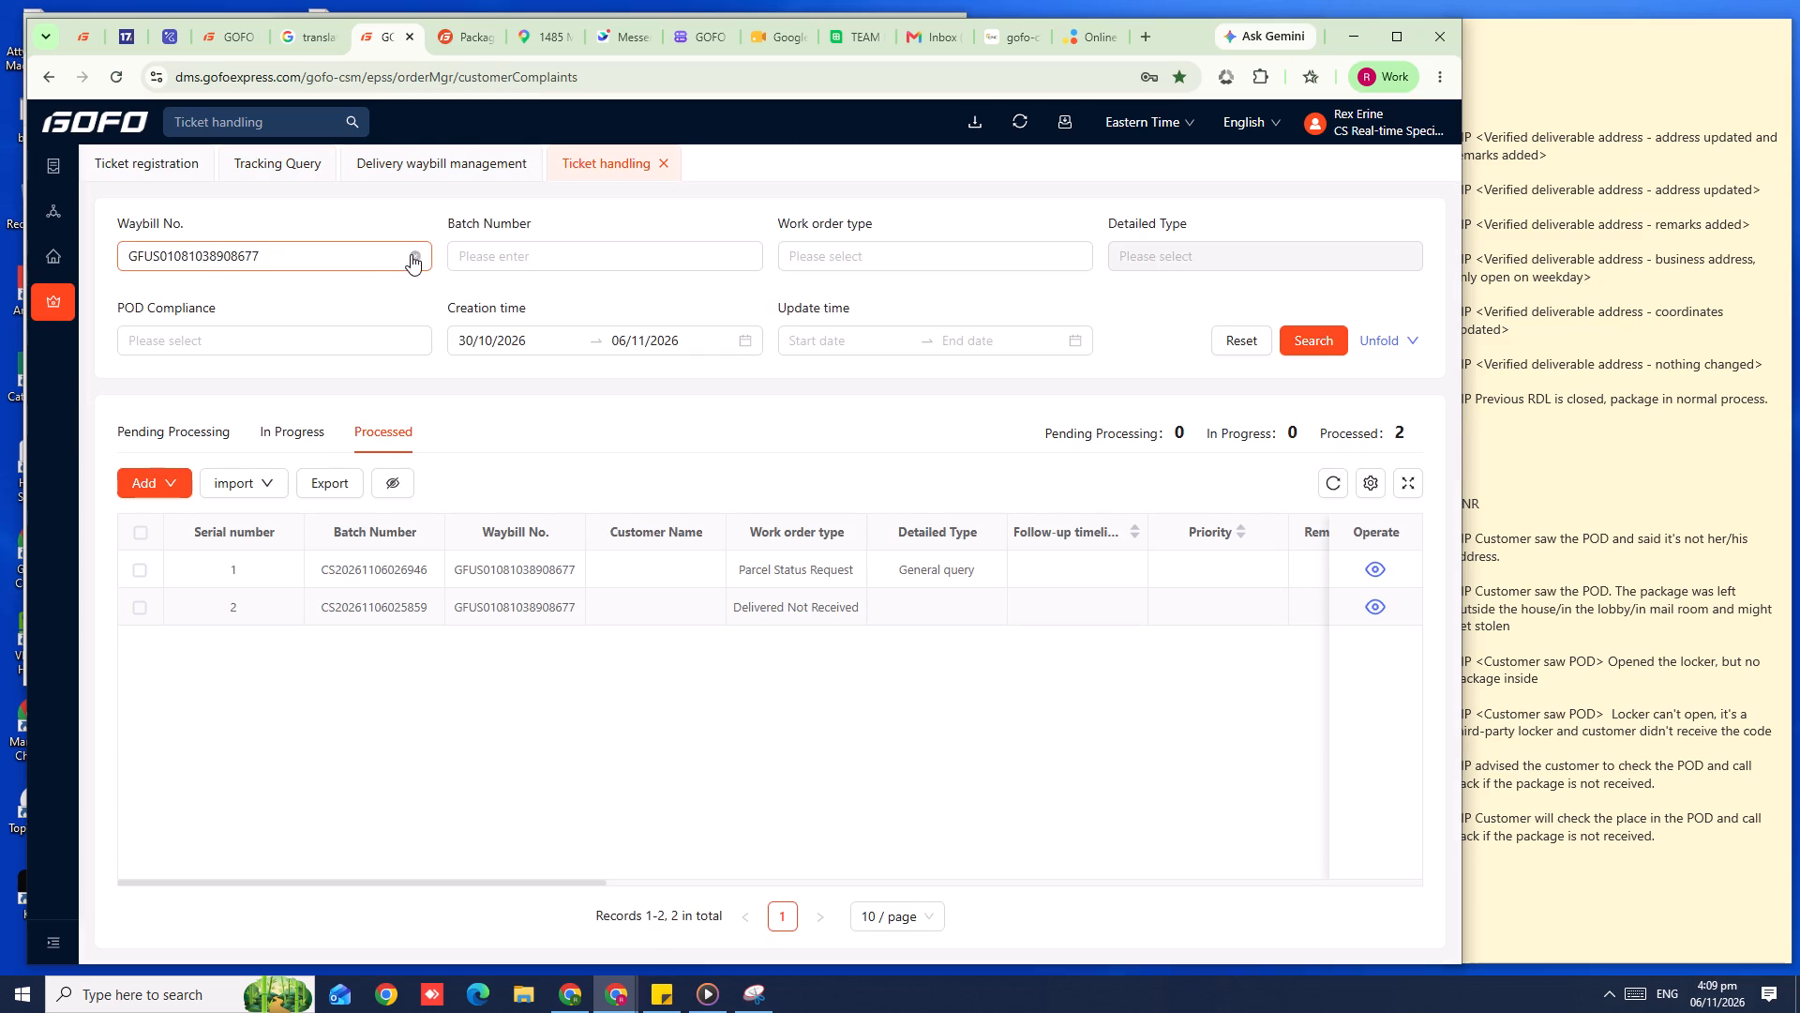
pyautogui.click(412, 257)
pyautogui.rightClick(260, 266)
pyautogui.rightClick(261, 261)
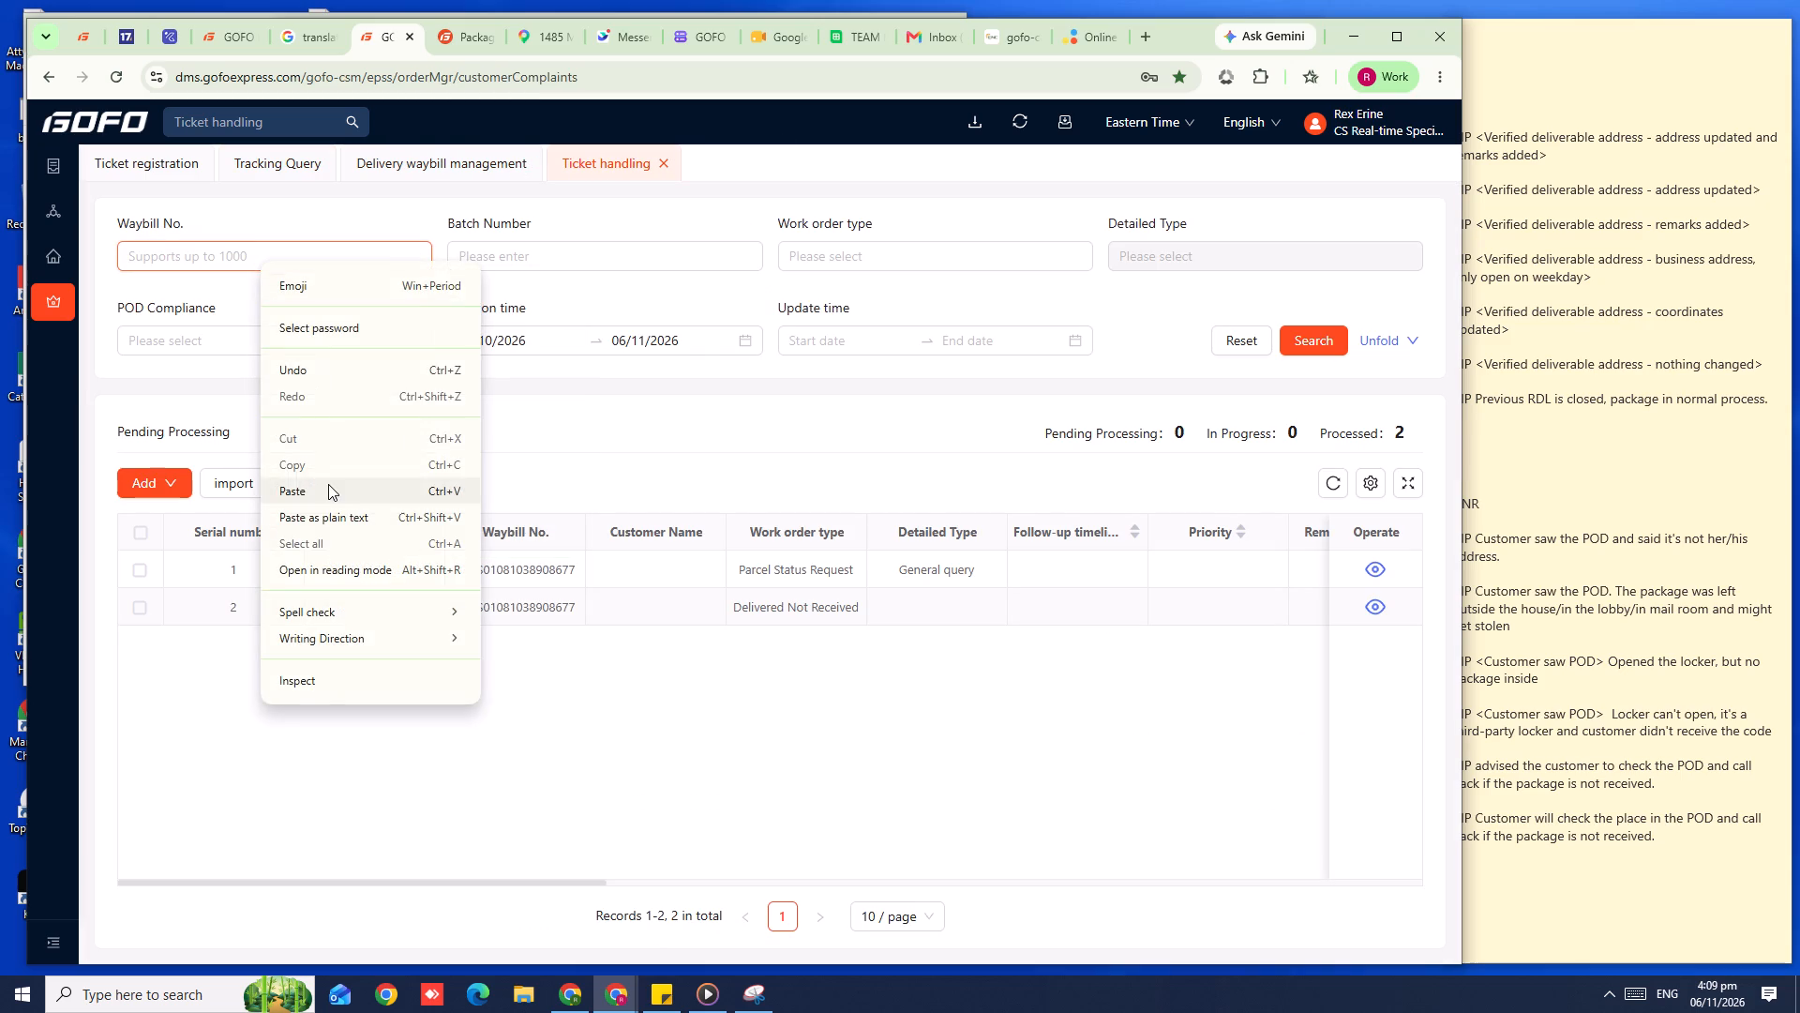
pyautogui.click(328, 485)
pyautogui.click(1301, 344)
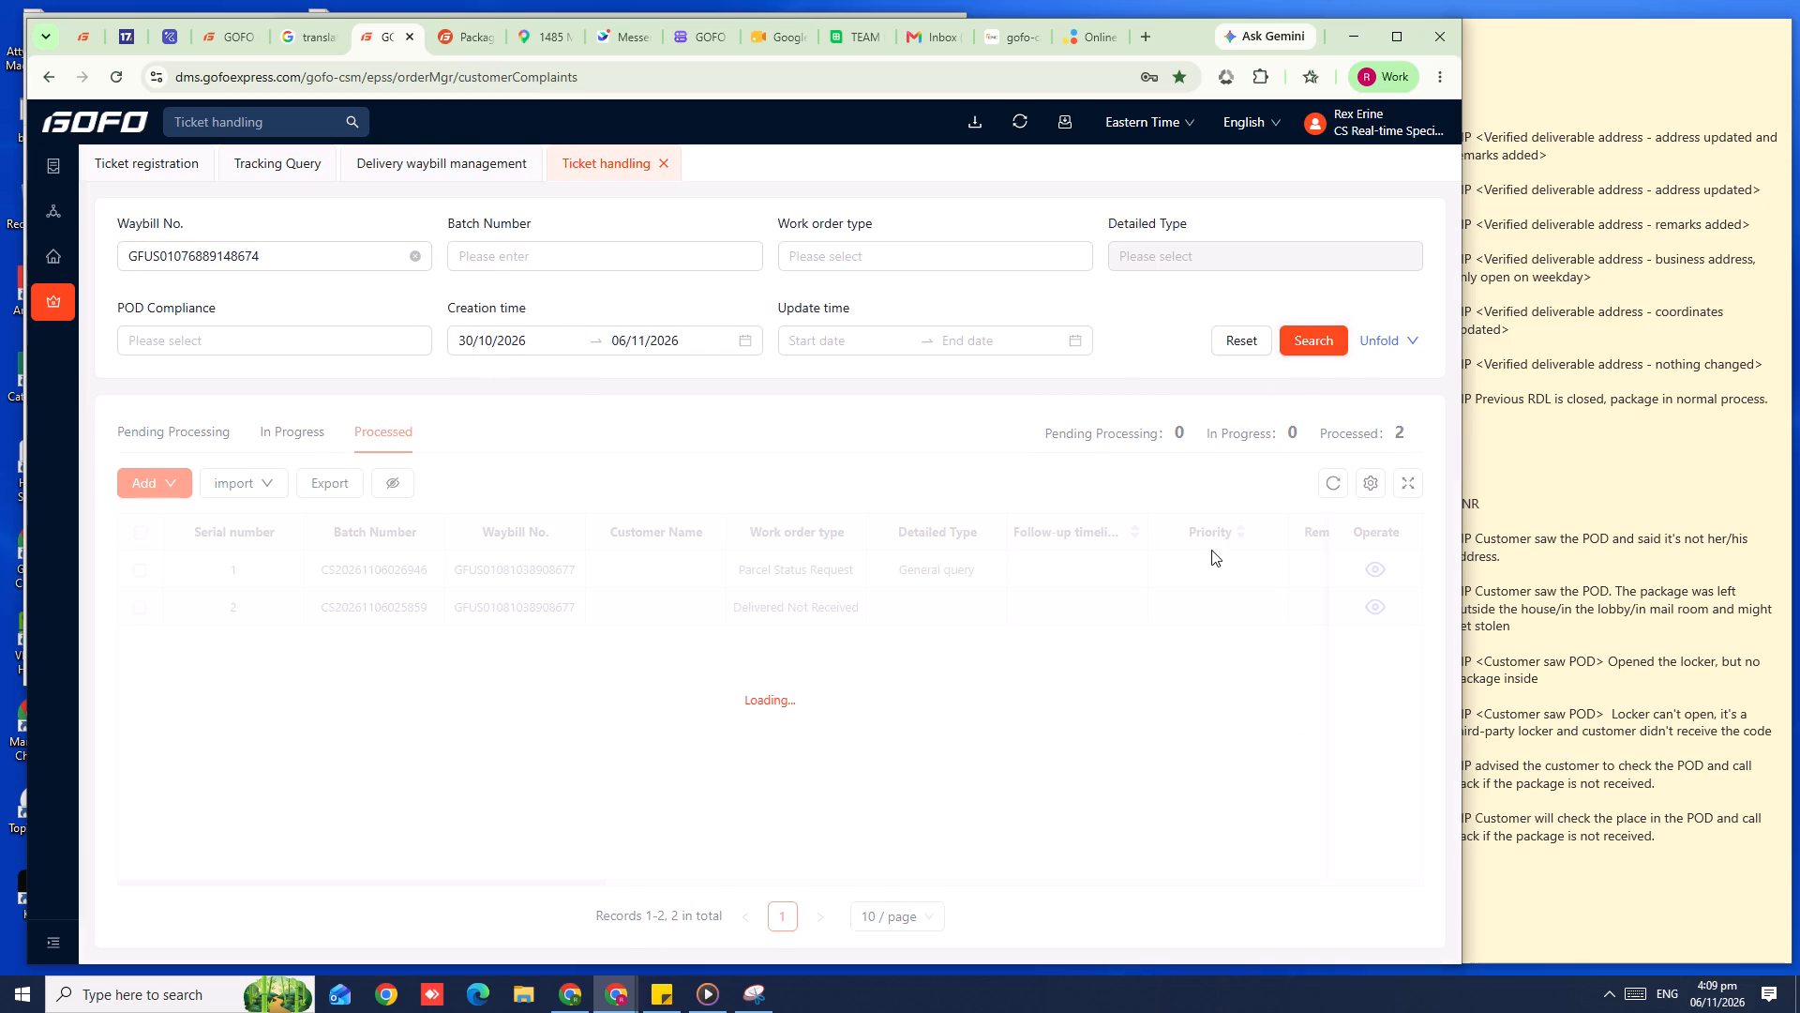
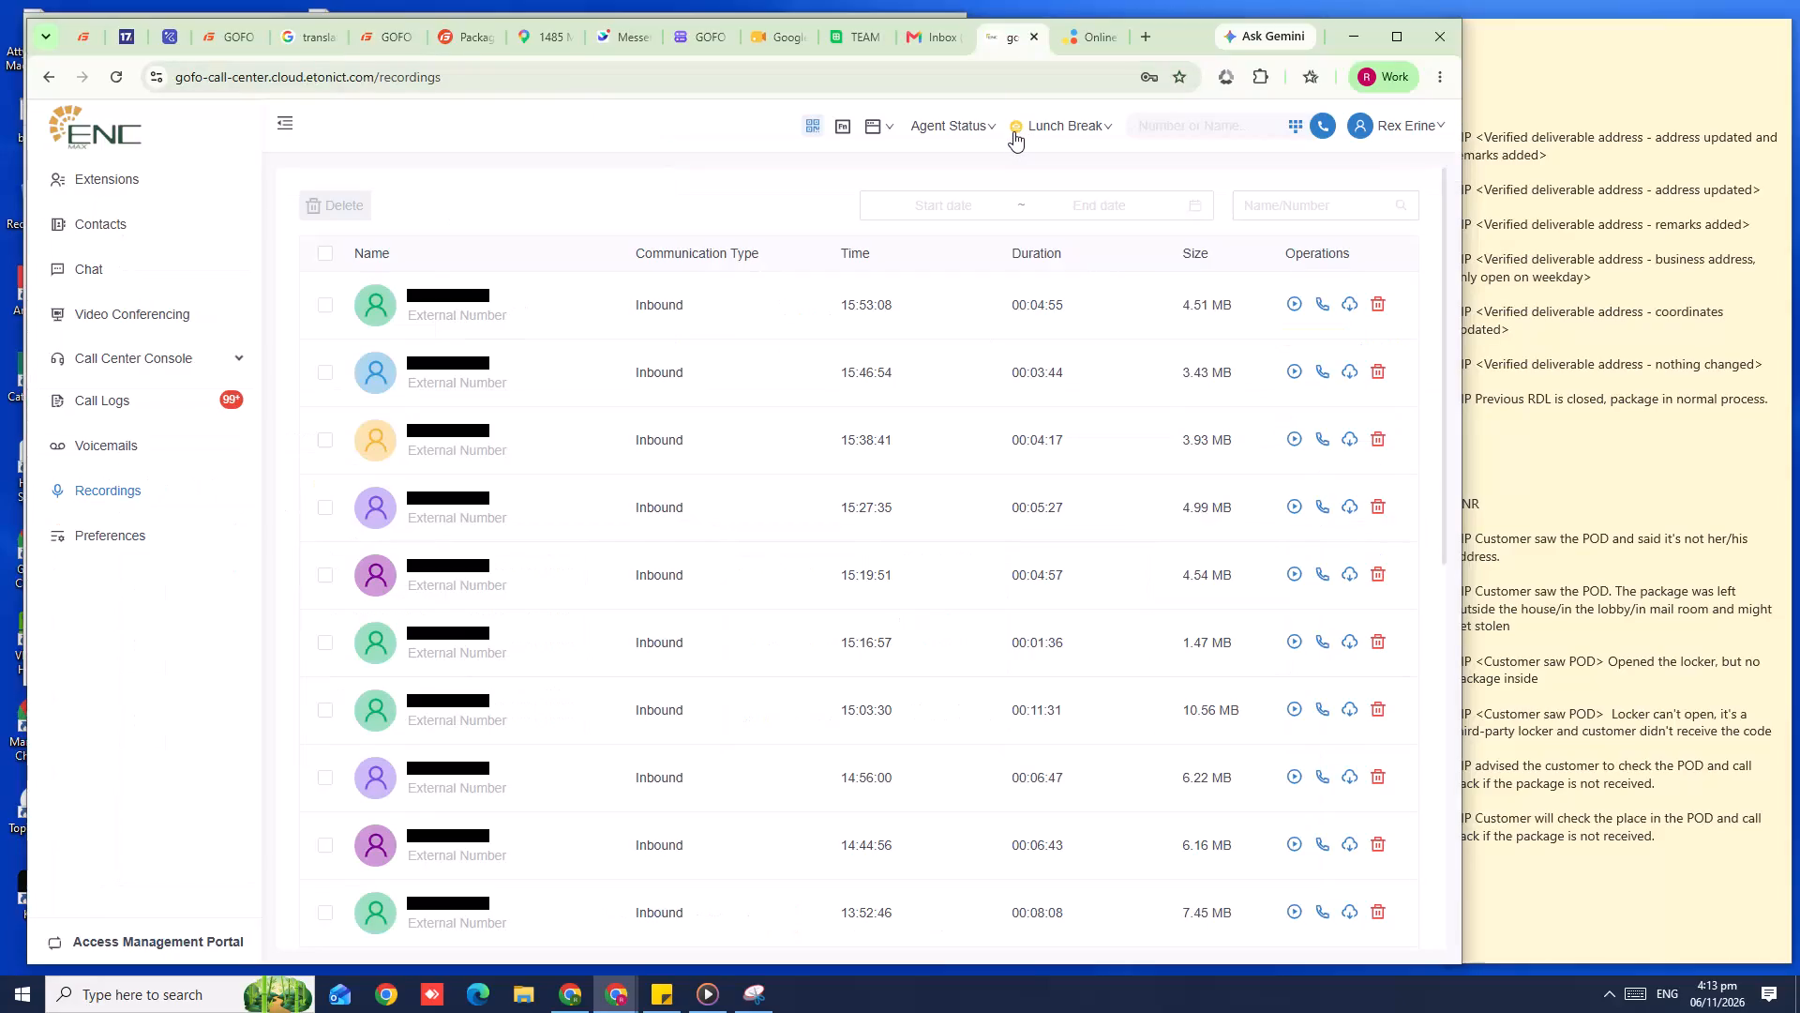
# Open the agent status options for the call center queues.
pyautogui.click(967, 135)
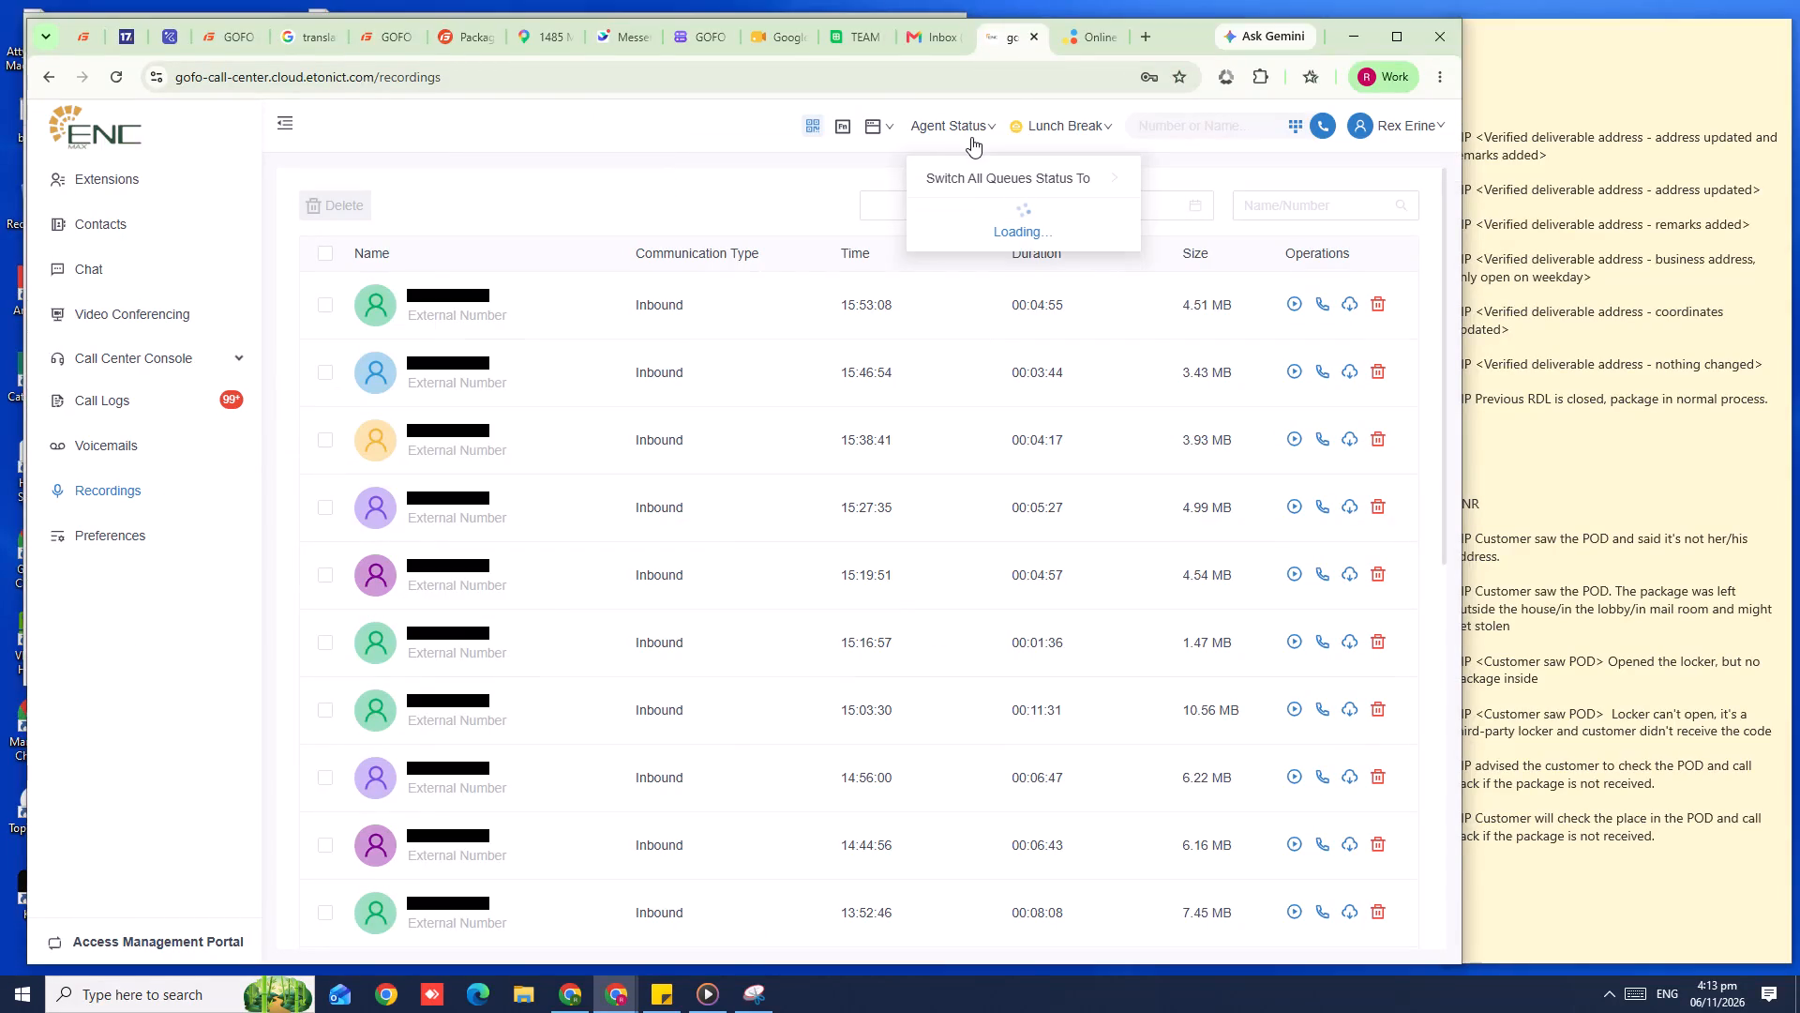